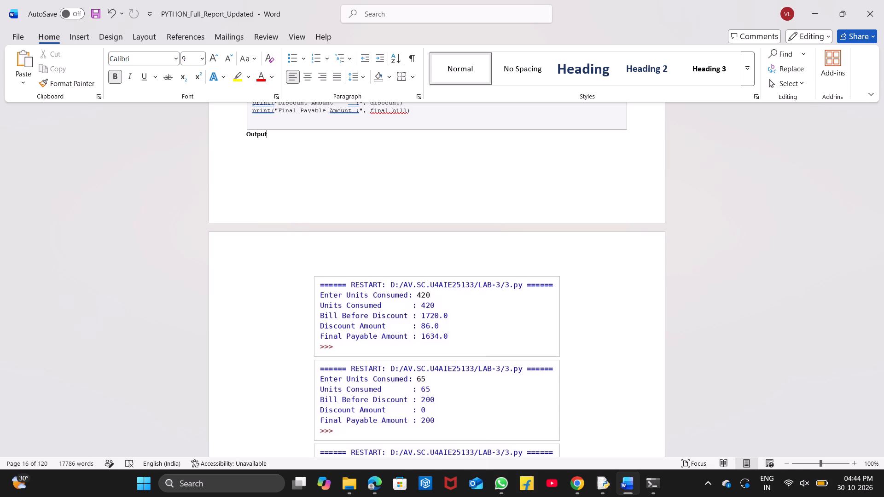
# Delete the error table and its "Error Table" heading below the electricity bill result in Lab 3.
pyautogui.scroll(-3, 558, 279)
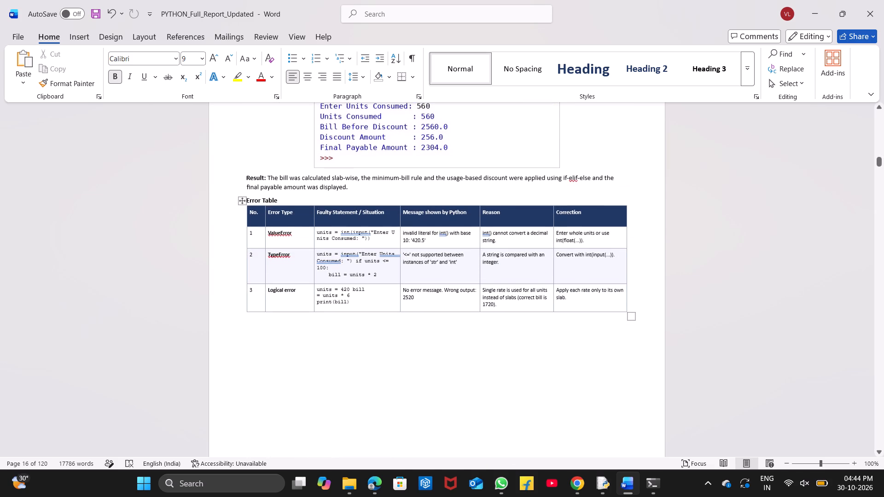
pyautogui.click(242, 200)
pyautogui.press('BackSpace')
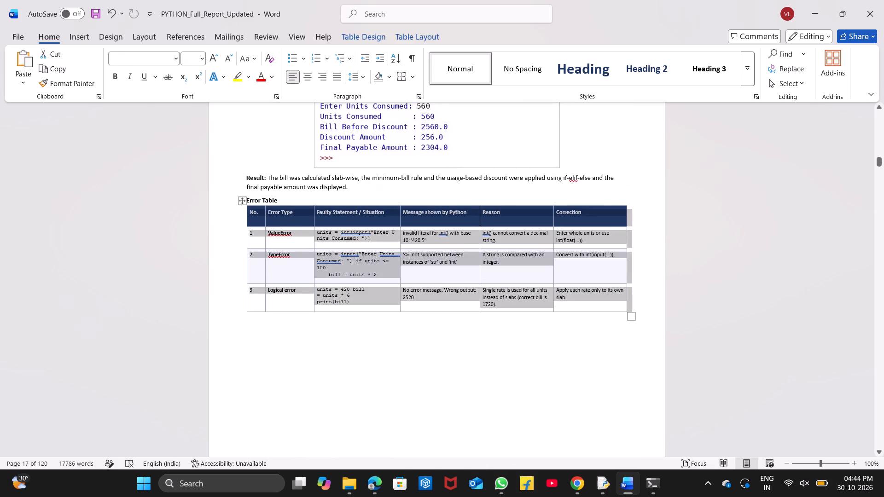
pyautogui.moveTo(290, 204); pyautogui.dragTo(239, 199)
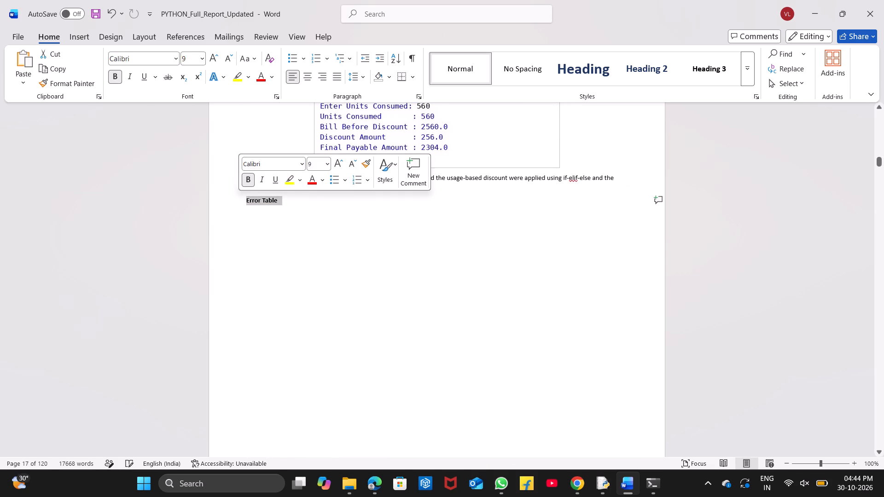
pyautogui.press('BackSpace')
pyautogui.press('BackSpace')
# Delete the program code box under Question 4: Simple Calculator Using a Menu-Driven Program.
pyautogui.scroll(-2, 292, 246)
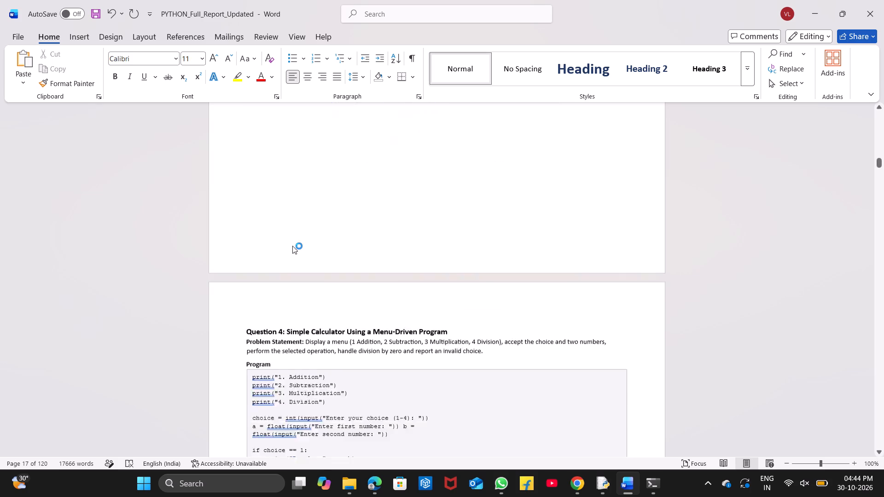
pyautogui.scroll(-1, 292, 246)
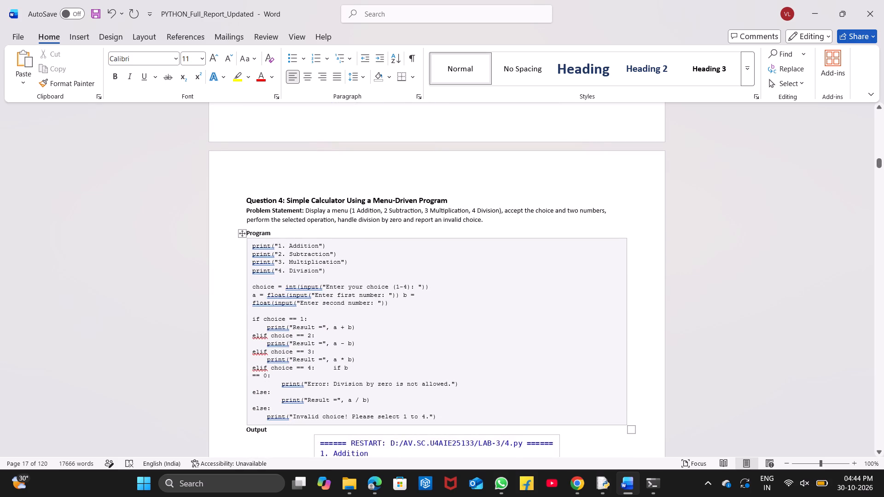
pyautogui.click(241, 234)
pyautogui.press('BackSpace')
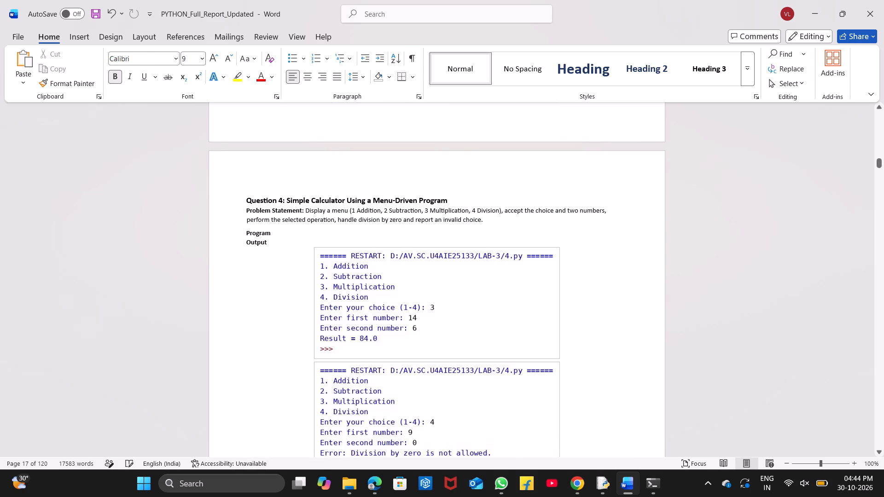
# Bring the Question 4 heading up to the page of the electricity bill result, leaving one blank line after the result paragraph.
pyautogui.click(245, 201)
pyautogui.press('BackSpace')
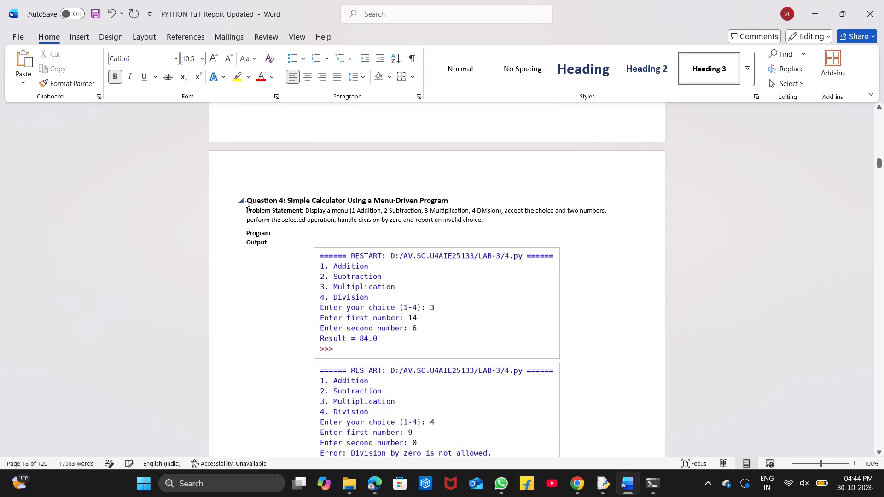
pyautogui.press('BackSpace')
pyautogui.press('BackSpace')
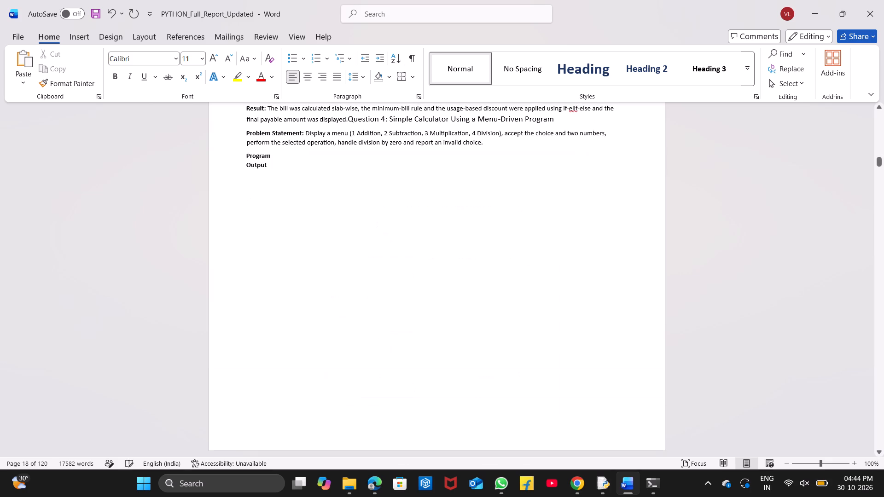
pyautogui.press('BackSpace')
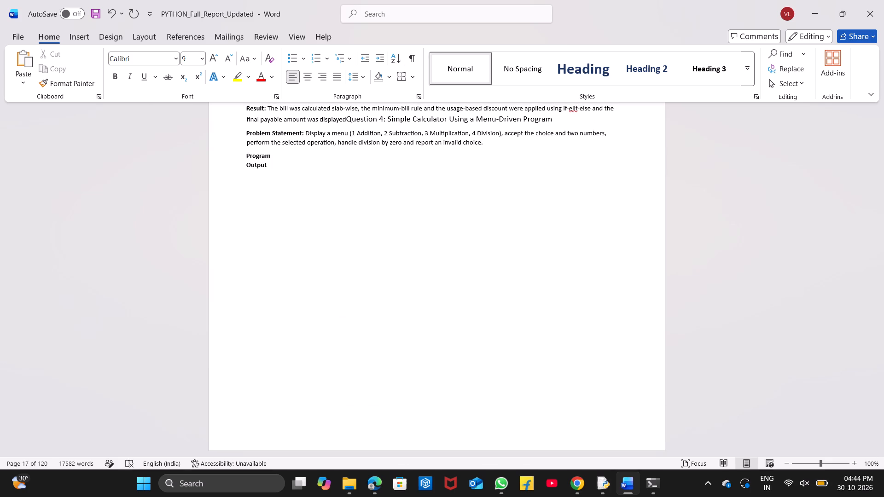
pyautogui.press('.')
pyautogui.press('Return')
pyautogui.press('Return')
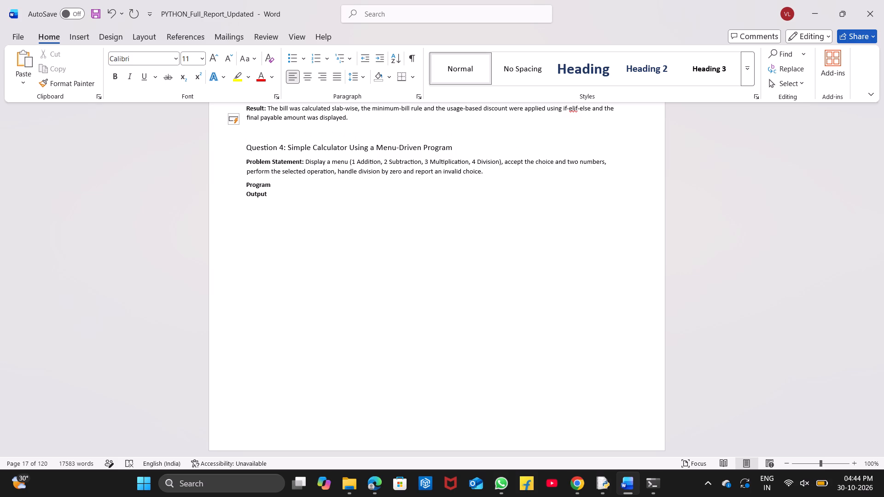
# Format the Question 4 heading as bold, 12 pt.
pyautogui.scroll(1, 322, 267)
pyautogui.scroll(-1, 322, 267)
pyautogui.scroll(1, 322, 267)
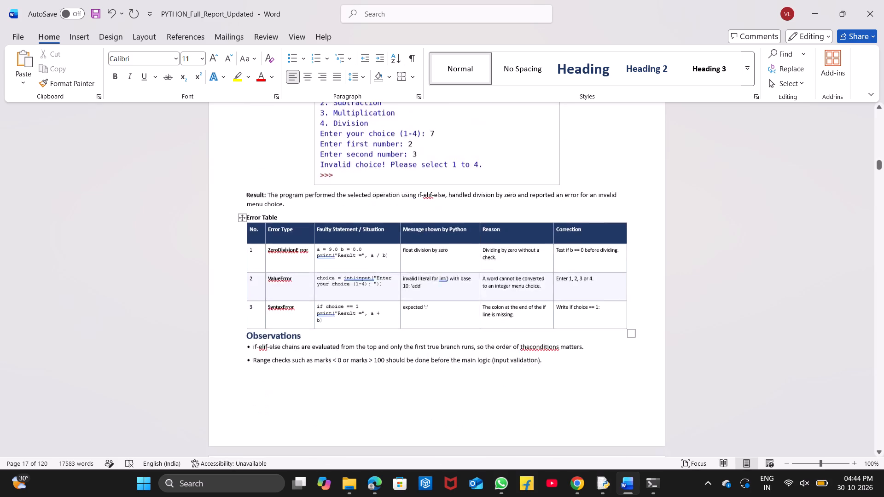
pyautogui.scroll(1, 322, 267)
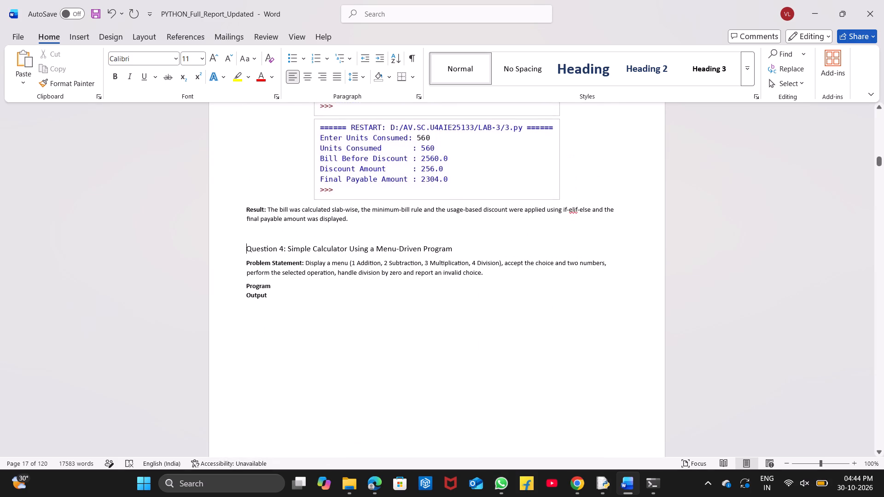
pyautogui.moveTo(247, 254); pyautogui.dragTo(440, 260)
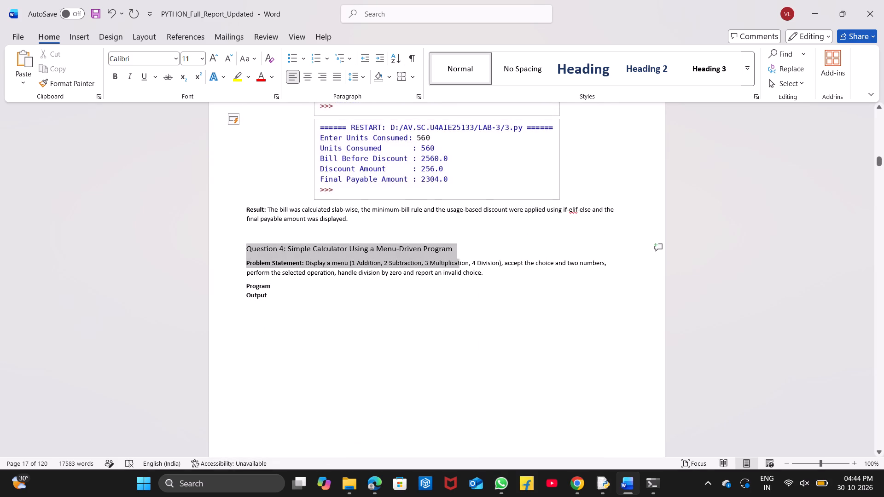
pyautogui.moveTo(440, 260); pyautogui.dragTo(451, 252)
pyautogui.click(552, 220)
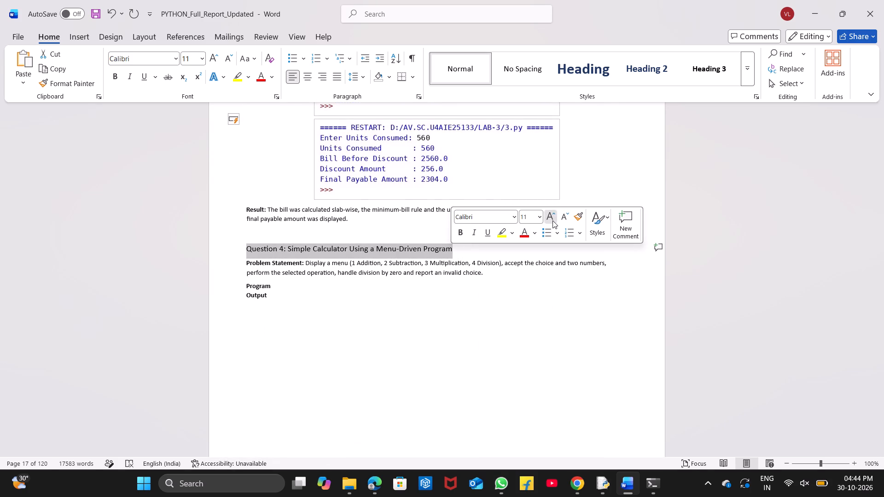
pyautogui.click(463, 231)
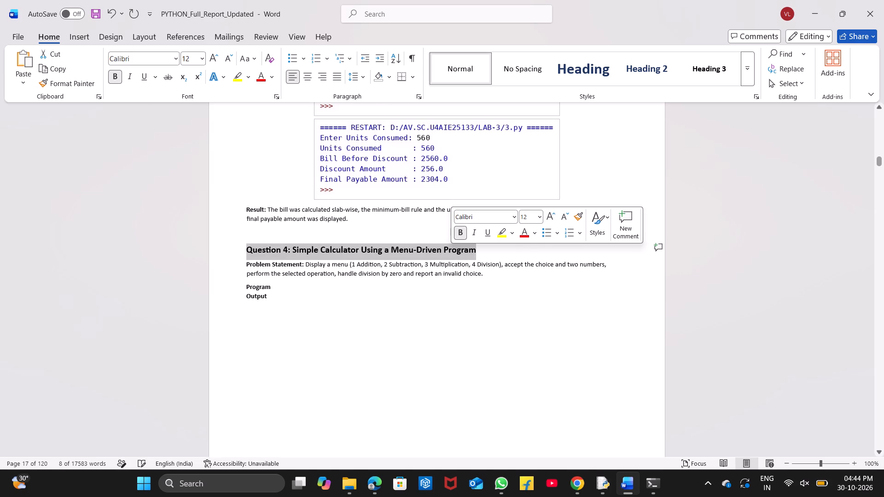
pyautogui.click(364, 371)
# Delete Question 4's error table and its "Error Table" heading above the Observations section.
pyautogui.scroll(-3, 364, 371)
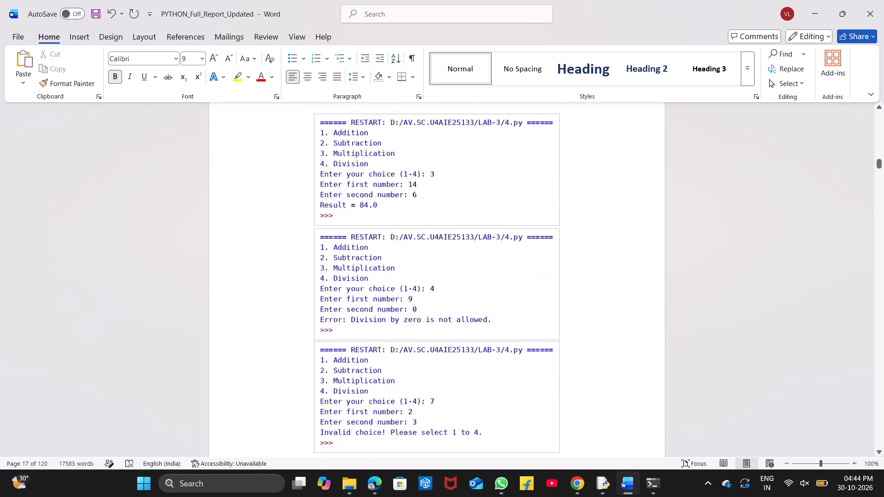
pyautogui.scroll(-3, 364, 371)
pyautogui.scroll(4, 364, 371)
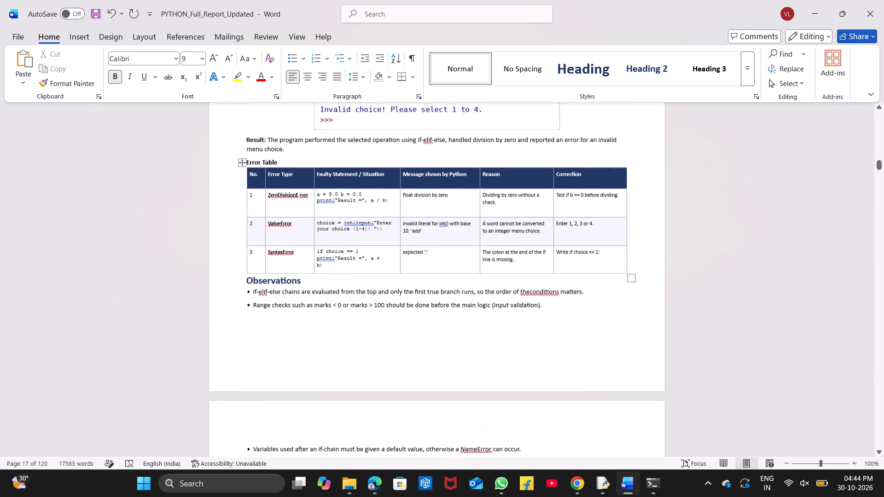
pyautogui.scroll(2, 364, 371)
pyautogui.click(243, 202)
pyautogui.press('BackSpace')
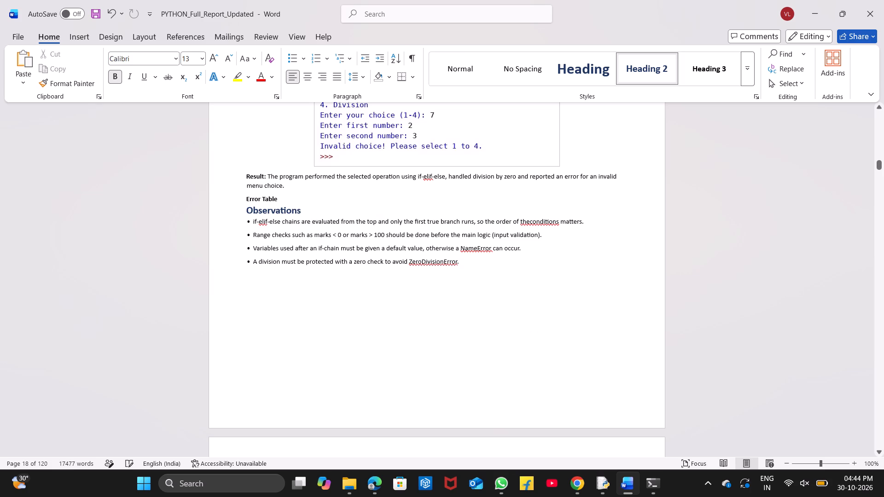
pyautogui.moveTo(280, 198); pyautogui.dragTo(248, 198)
pyautogui.press('BackSpace')
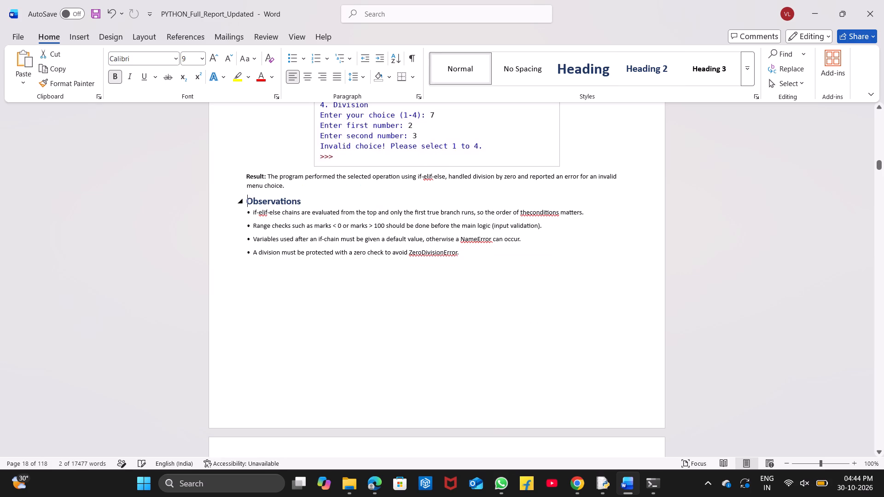
# Look through the start of Lab 4, examining the while-loop programs, outputs, error tables and page layout.
pyautogui.scroll(-2, 432, 346)
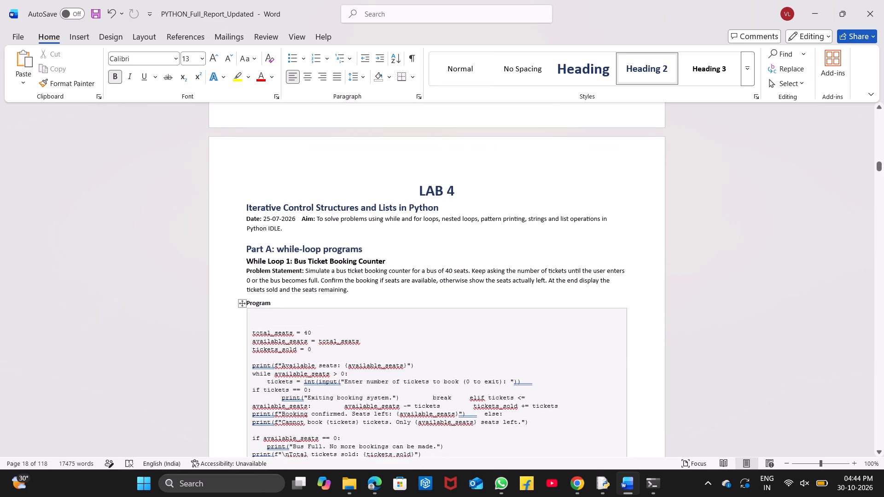
pyautogui.scroll(-2, 432, 346)
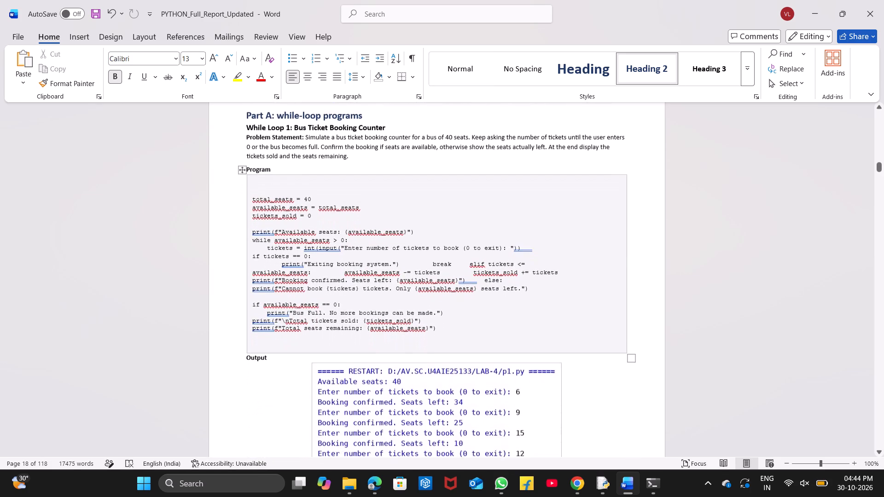
pyautogui.scroll(-1, 432, 346)
pyautogui.scroll(7, 432, 346)
pyautogui.scroll(-1, 432, 346)
pyautogui.scroll(1, 432, 346)
pyautogui.scroll(-1, 432, 346)
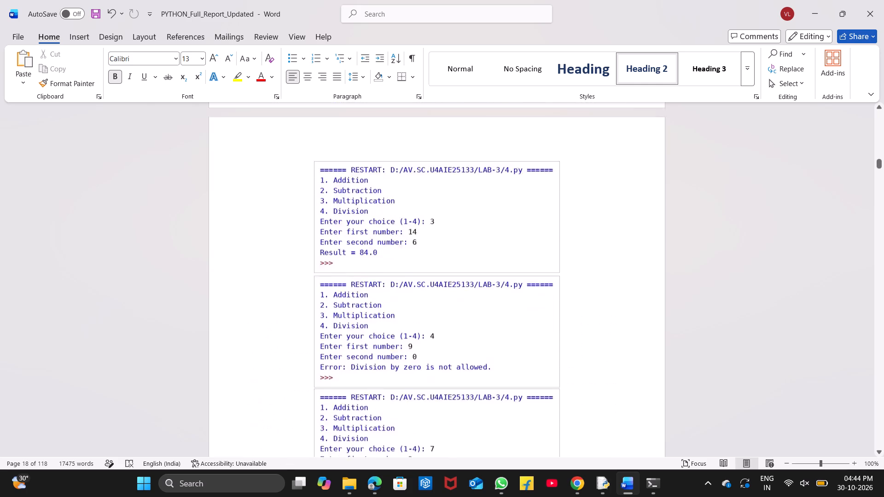
pyautogui.scroll(-1, 432, 346)
pyautogui.scroll(2, 432, 346)
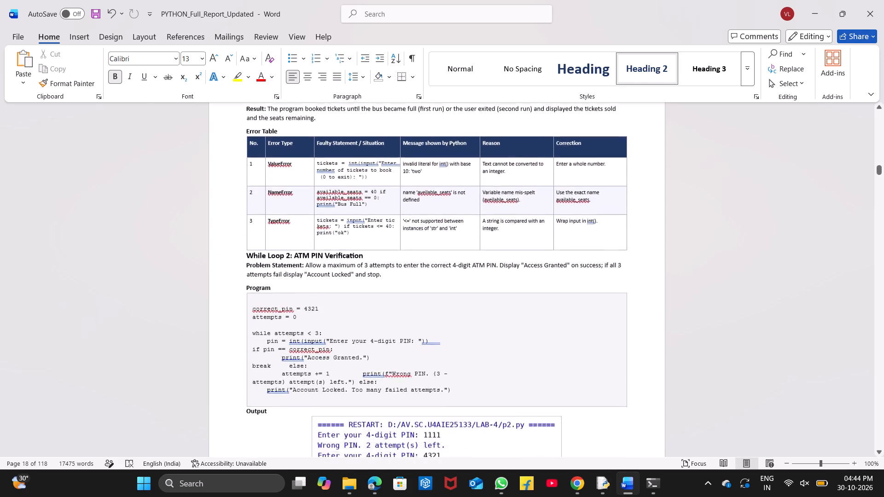
pyautogui.scroll(2, 432, 346)
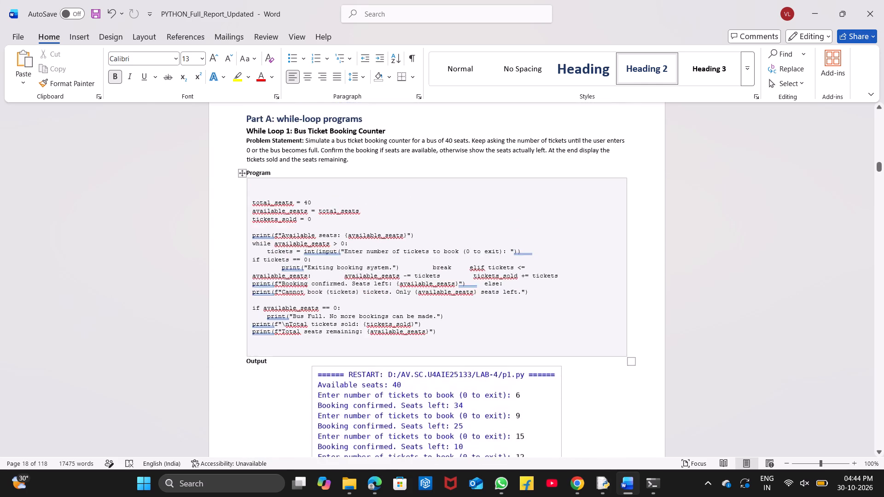
pyautogui.scroll(4, 432, 346)
pyautogui.scroll(-2, 432, 346)
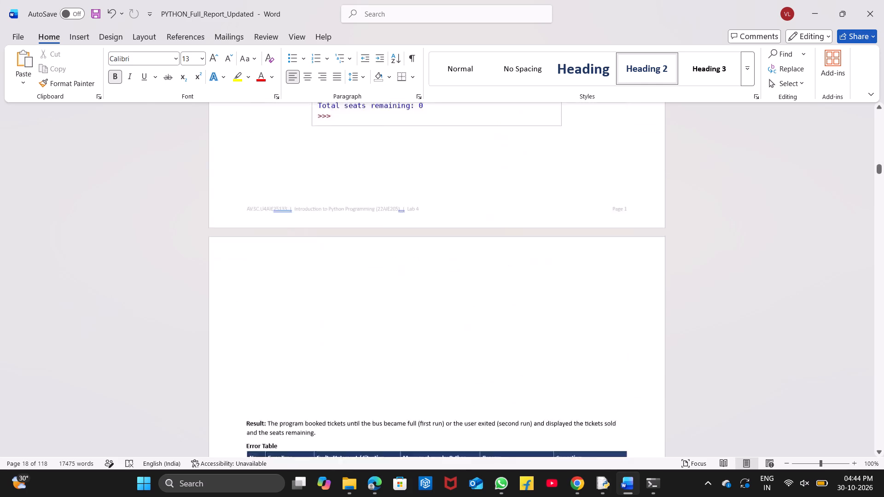
# Delete the entire text line, including the page number, from the Section 5 odd page footer on Lab 4's first page.
pyautogui.scroll(3, 432, 346)
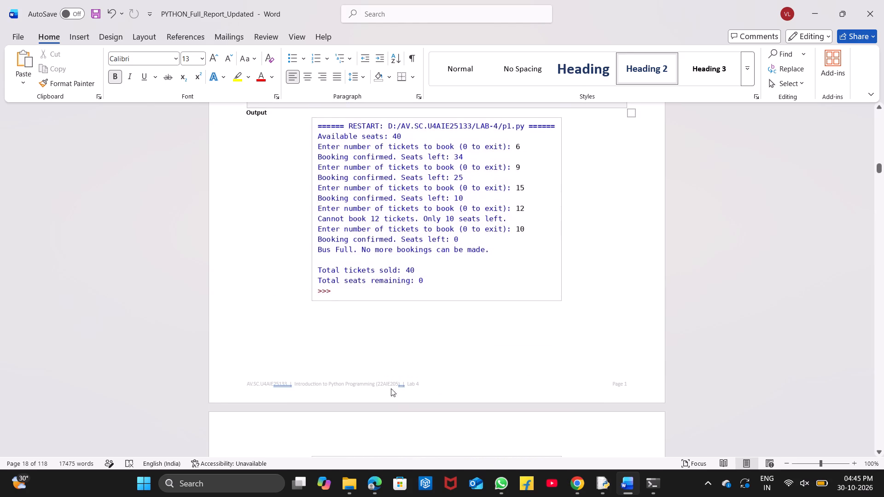
pyautogui.doubleClick(244, 381)
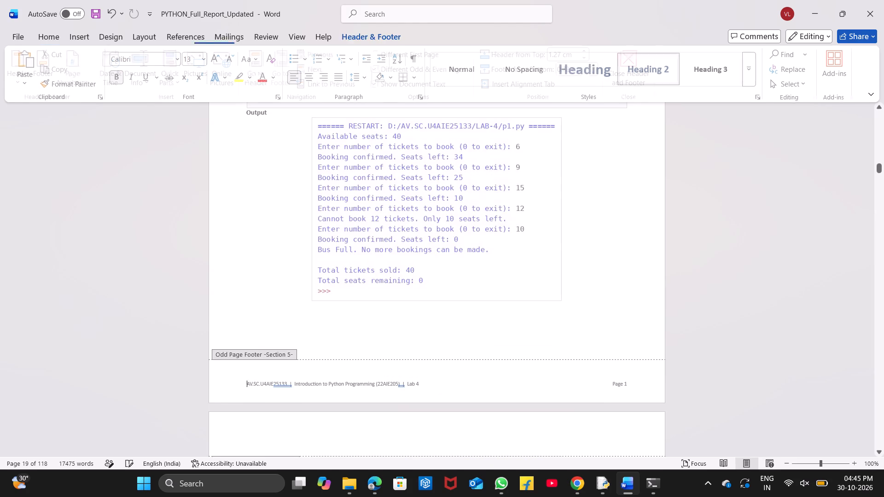
pyautogui.doubleClick(244, 381)
pyautogui.moveTo(244, 381); pyautogui.dragTo(244, 381)
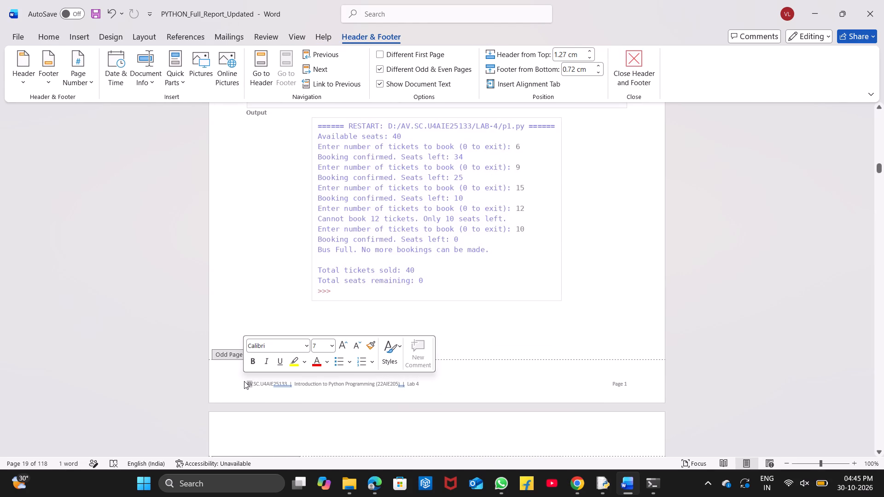
pyautogui.moveTo(244, 381); pyautogui.dragTo(518, 392)
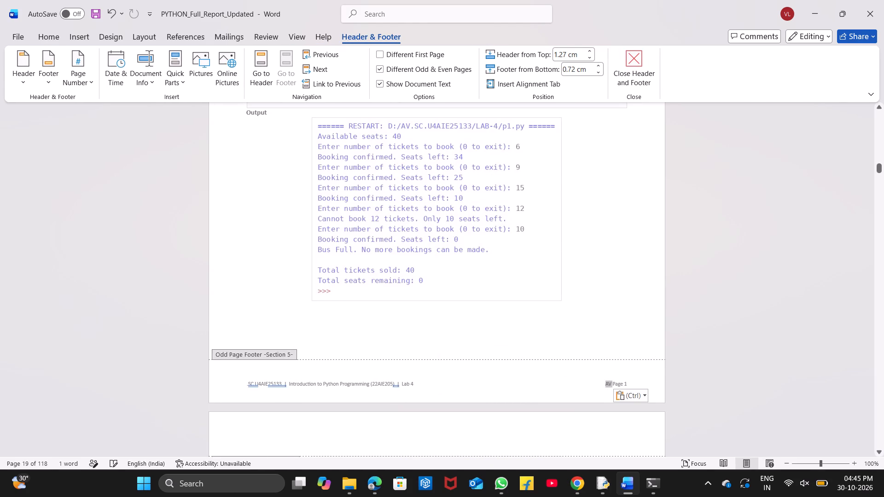
pyautogui.doubleClick(250, 382)
pyautogui.tripleClick(250, 382)
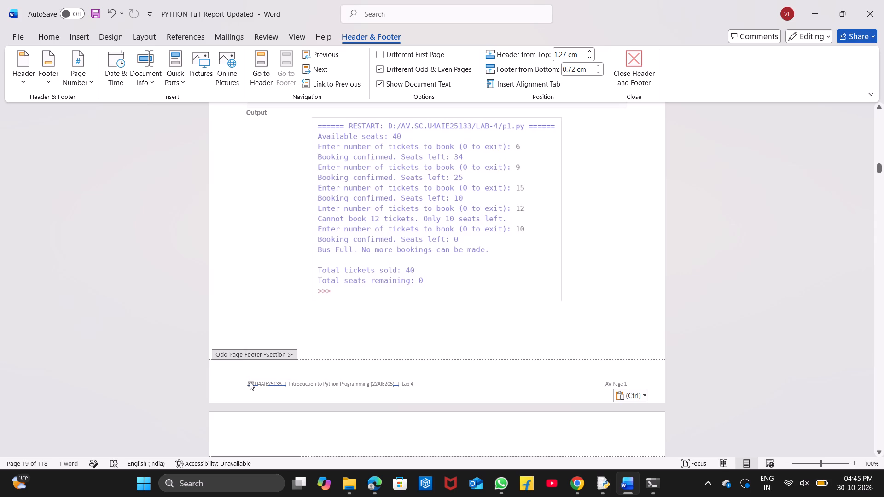
pyautogui.doubleClick(250, 382)
pyautogui.click(250, 382)
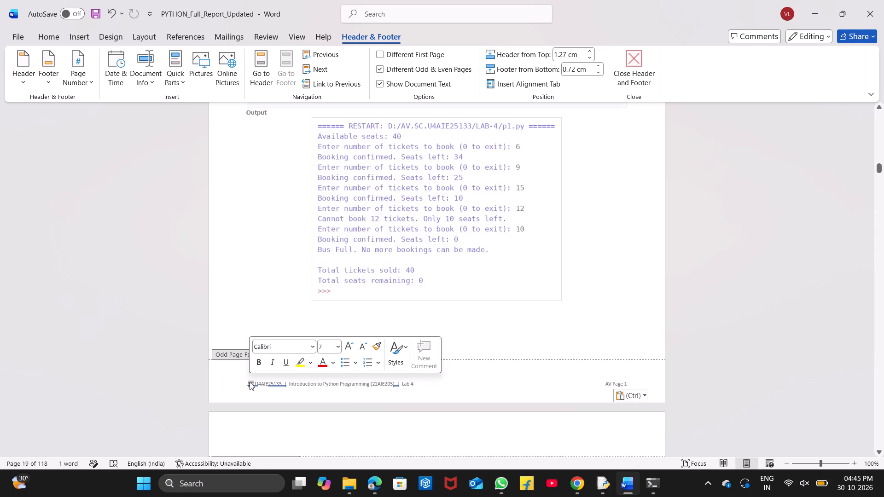
pyautogui.click(250, 382)
pyautogui.doubleClick(250, 382)
pyautogui.doubleClick(250, 382)
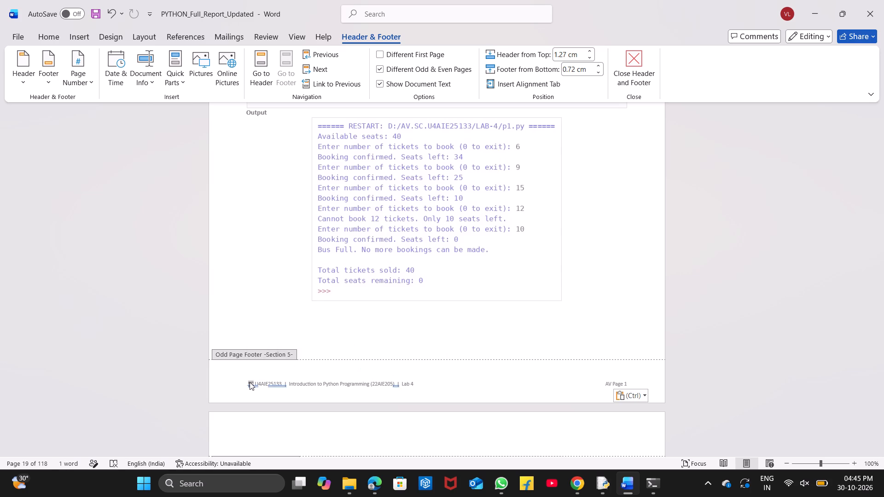
pyautogui.doubleClick(250, 382)
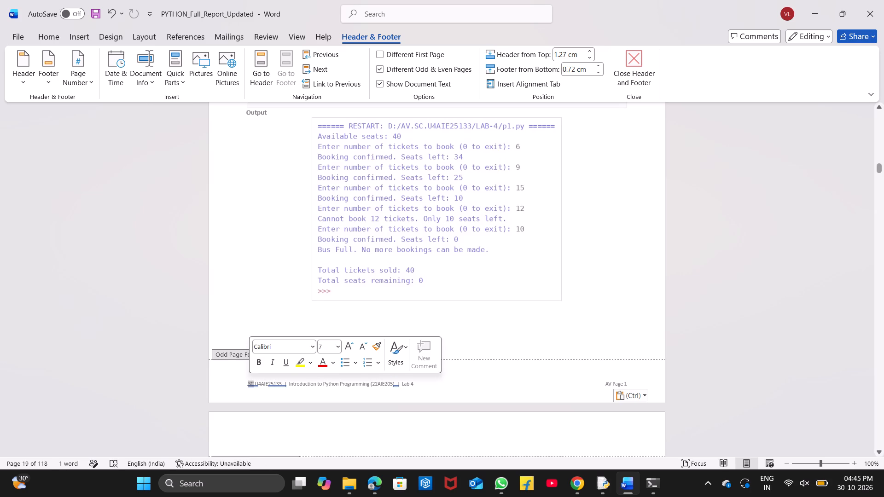
pyautogui.doubleClick(244, 382)
pyautogui.tripleClick(244, 382)
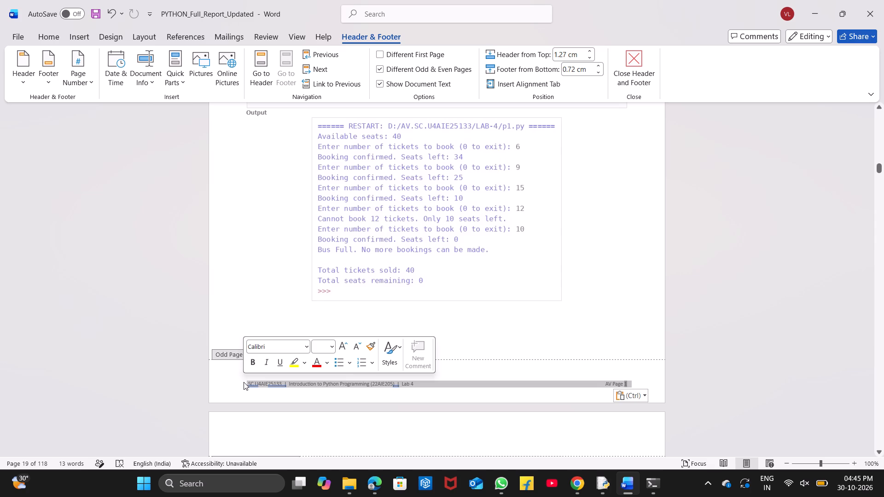
pyautogui.press('BackSpace')
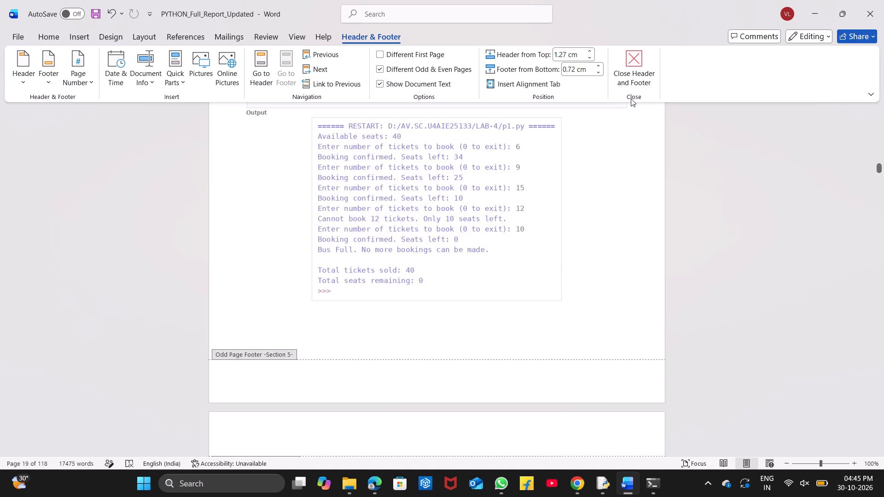
# Close footer editing and return to the document body.
pyautogui.click(622, 59)
# Delete the ticket-booking program's error table and its "Error Table" heading above "While Loop 2: ATM PIN Verification".
pyautogui.scroll(-1, 521, 304)
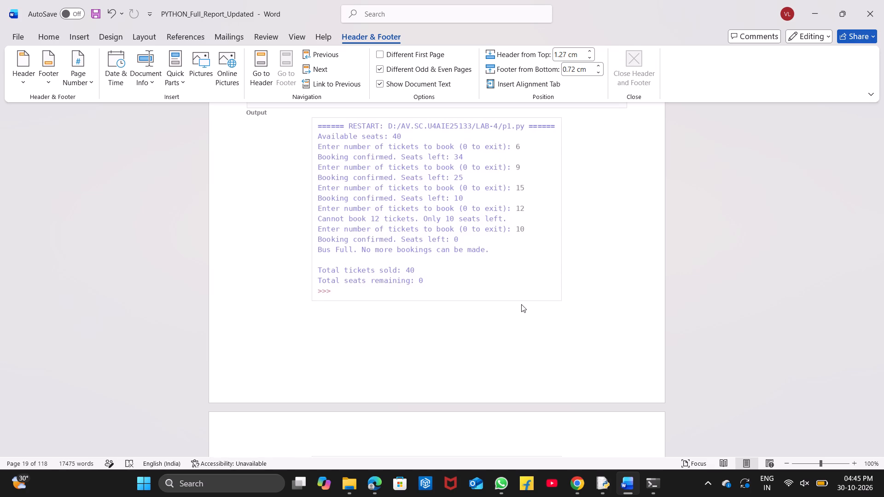
pyautogui.scroll(-4, 521, 304)
pyautogui.scroll(-2, 647, 341)
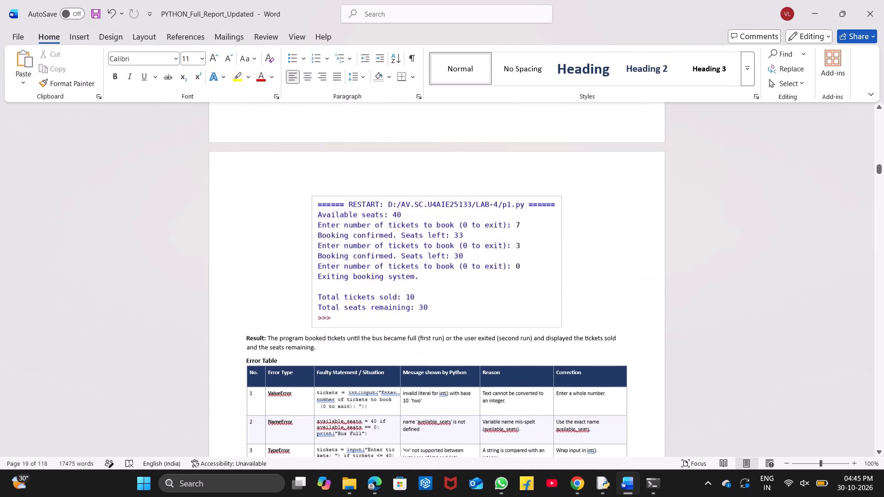
pyautogui.scroll(-2, 647, 341)
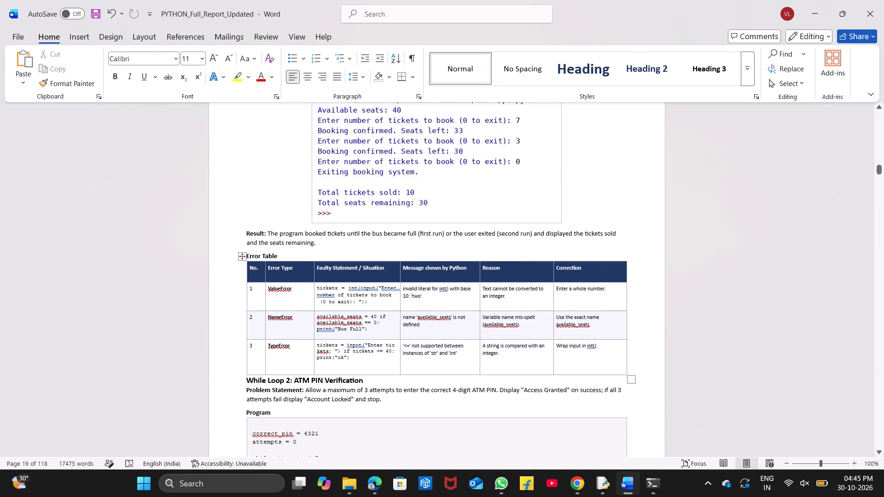
pyautogui.click(241, 254)
pyautogui.press('BackSpace')
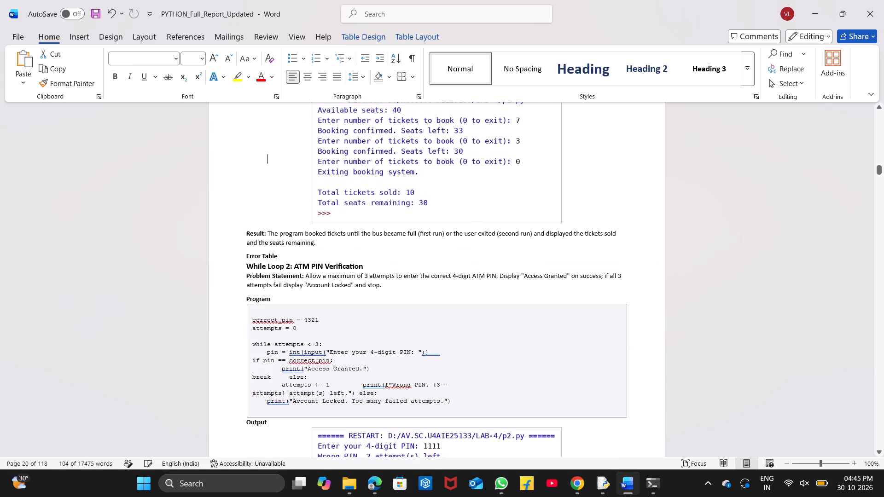
pyautogui.moveTo(288, 253); pyautogui.dragTo(246, 252)
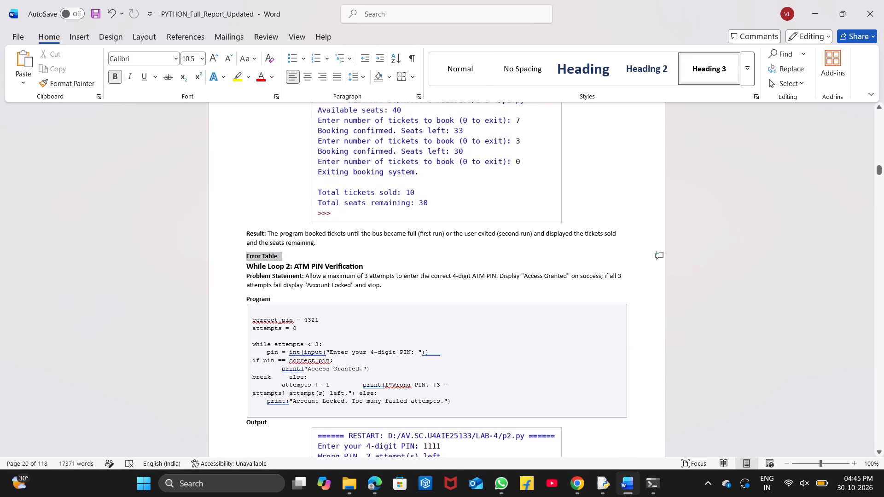
pyautogui.moveTo(246, 252); pyautogui.dragTo(247, 252)
pyautogui.press('BackSpace')
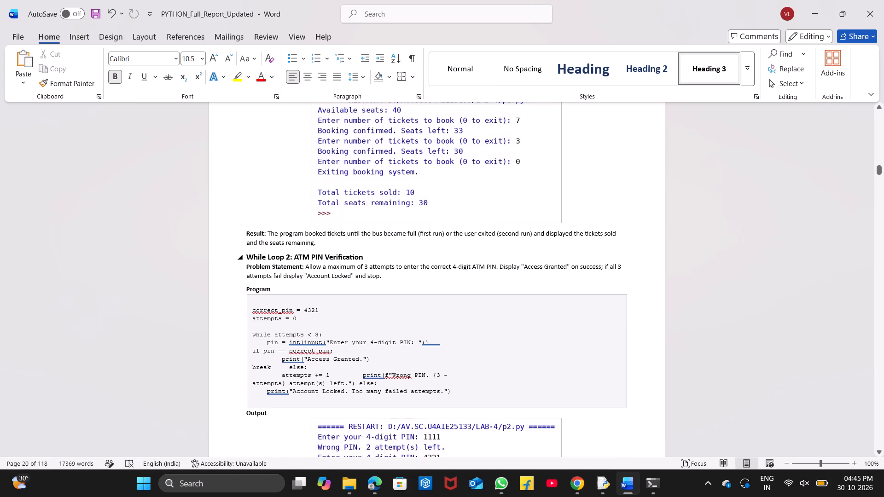
# Shorten the "While Loop 2: ATM PIN Verification" heading to "2: ATM PIN Verification".
pyautogui.moveTo(284, 257); pyautogui.dragTo(257, 255)
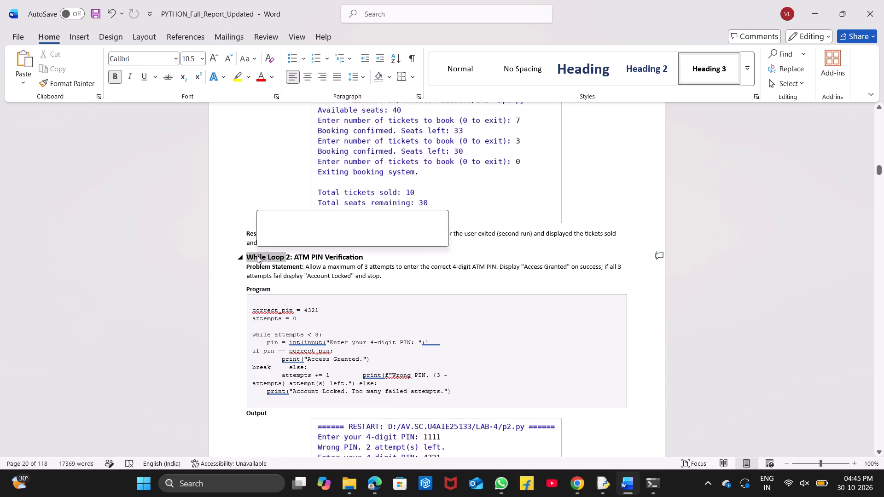
pyautogui.press('BackSpace')
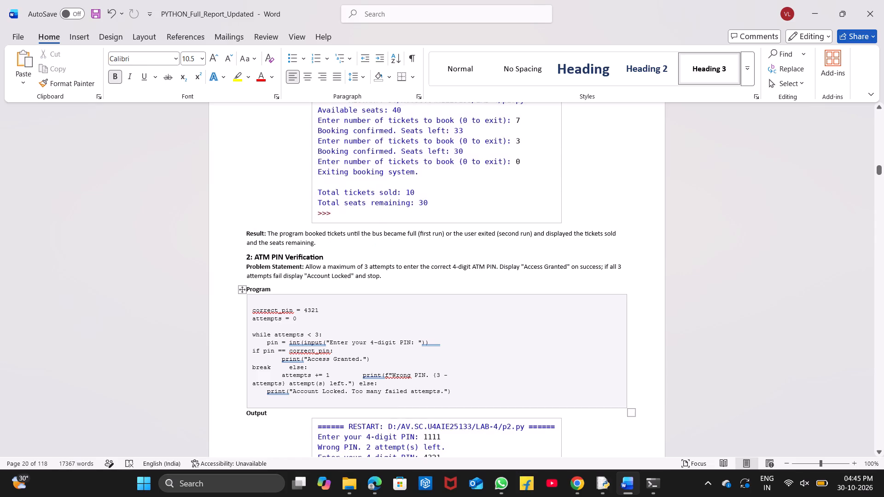
# Delete the ATM PIN Verification error table and its "Error Table" heading on the preceding page.
pyautogui.scroll(-3, 321, 367)
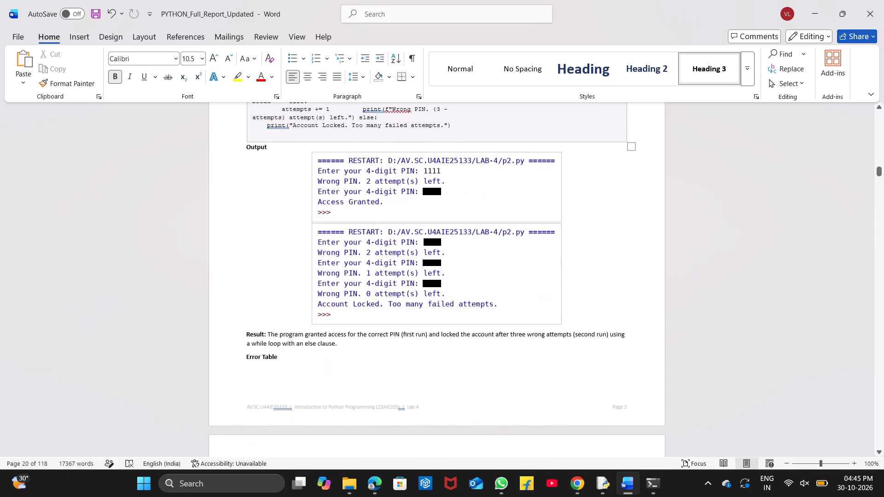
pyautogui.scroll(-2, 321, 367)
pyautogui.scroll(3, 321, 367)
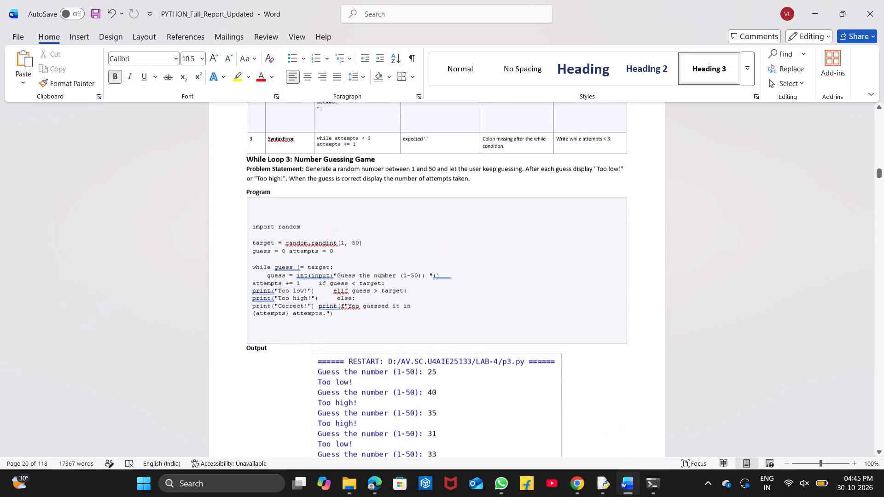
pyautogui.scroll(6, 321, 367)
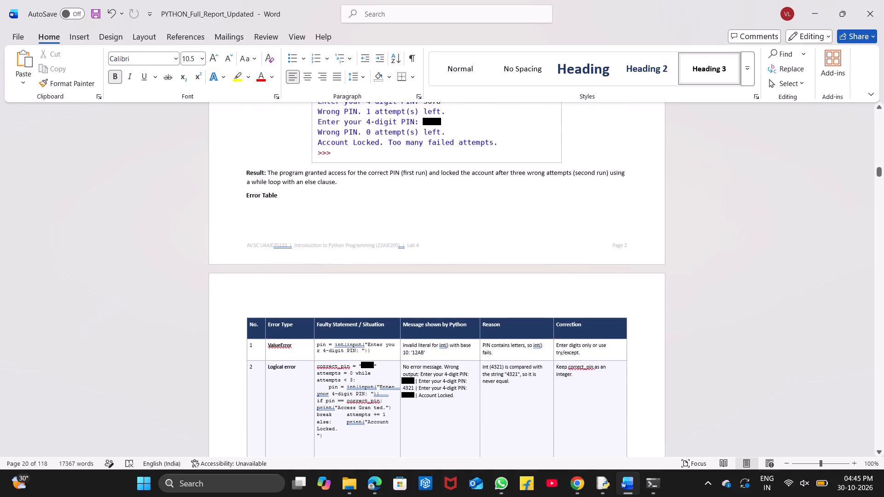
pyautogui.click(244, 316)
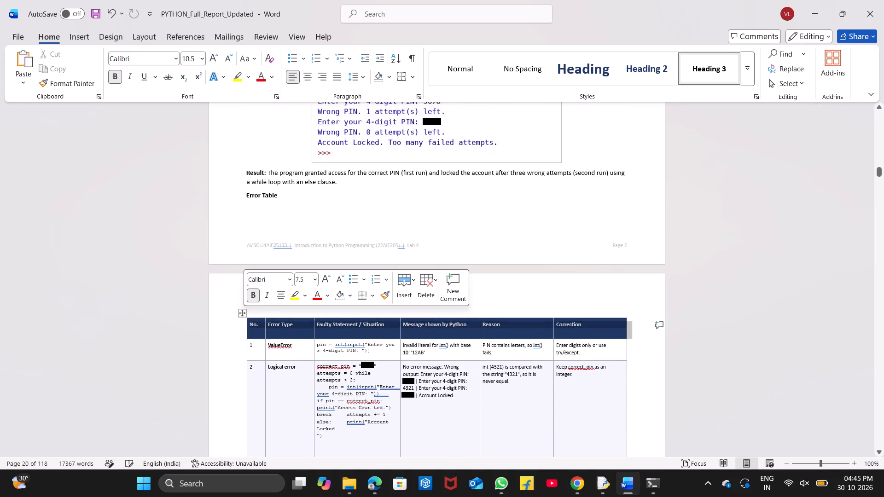
pyautogui.click(241, 311)
pyautogui.click(241, 311)
pyautogui.press('BackSpace')
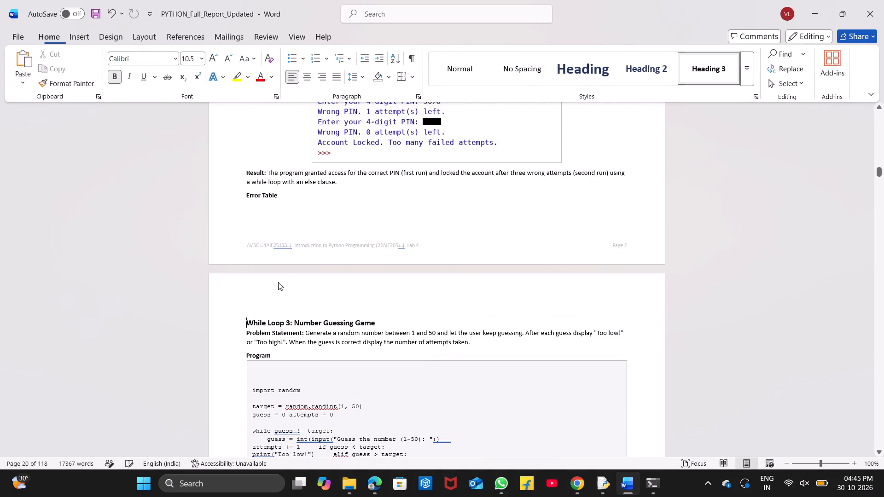
pyautogui.moveTo(297, 190); pyautogui.dragTo(274, 196)
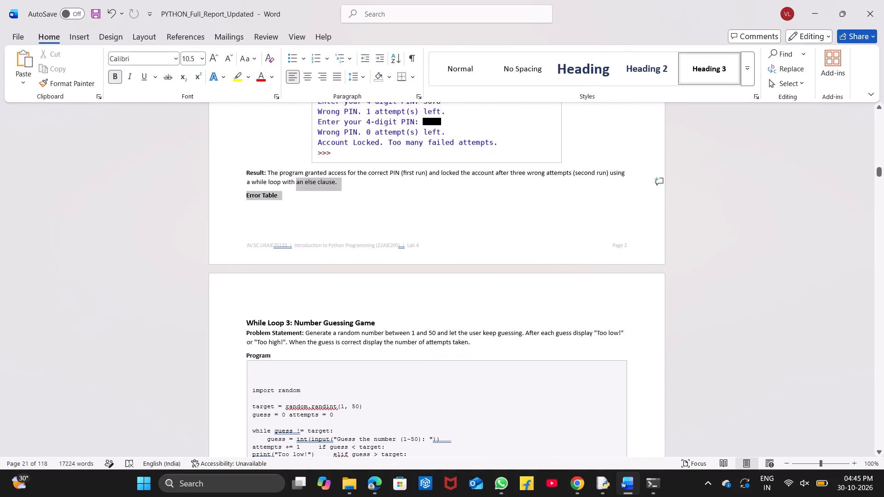
pyautogui.moveTo(274, 196); pyautogui.dragTo(288, 196)
pyautogui.click(288, 196)
pyautogui.click(288, 196)
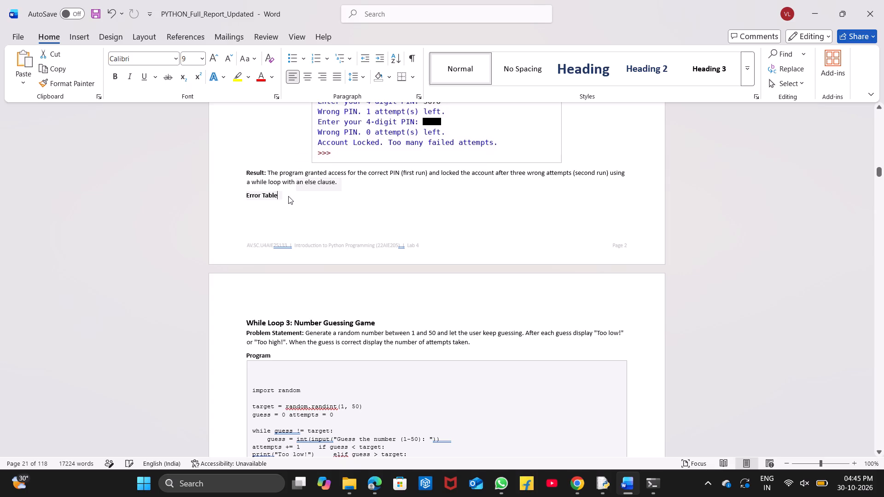
pyautogui.moveTo(288, 196); pyautogui.dragTo(253, 194)
pyautogui.press('BackSpace')
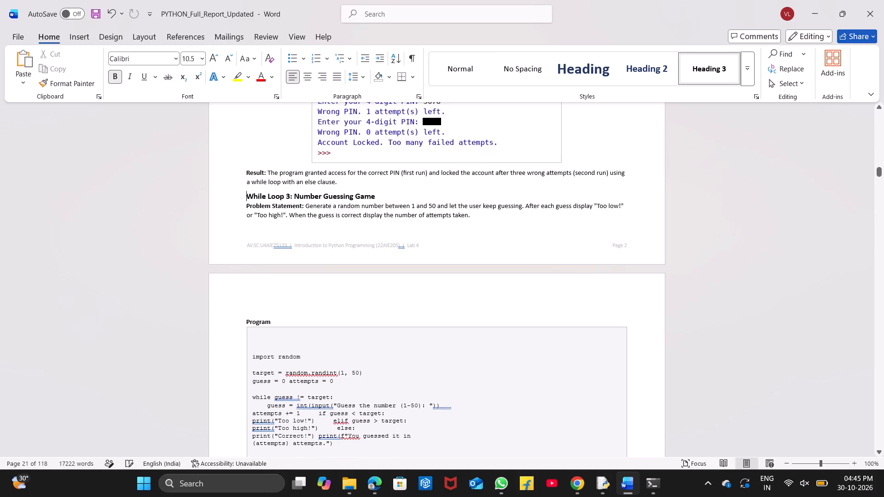
# Delete the entire text line, including the page number, from the Section 5 even page footer and close footer editing.
pyautogui.doubleClick(308, 241)
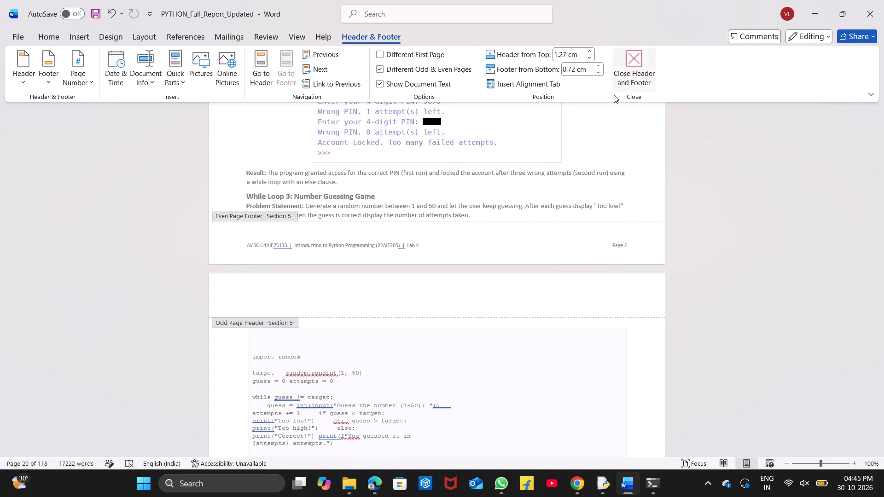
pyautogui.press('BackSpace')
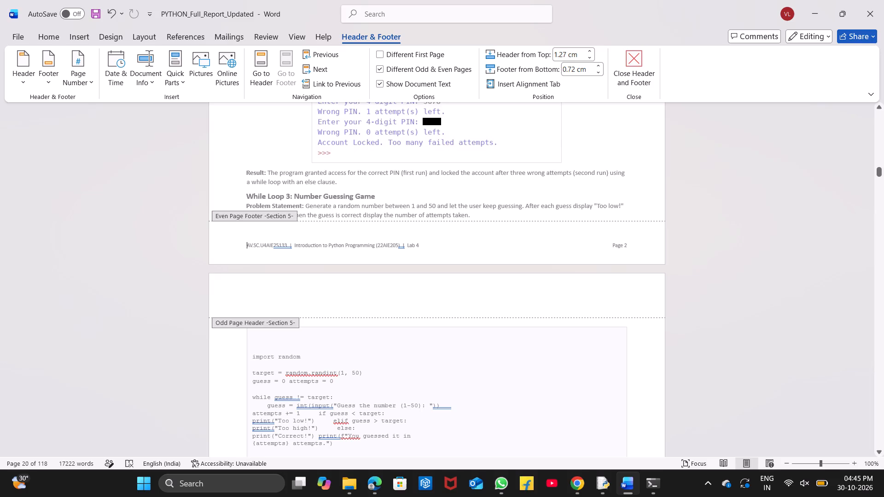
pyautogui.moveTo(244, 242); pyautogui.dragTo(637, 247)
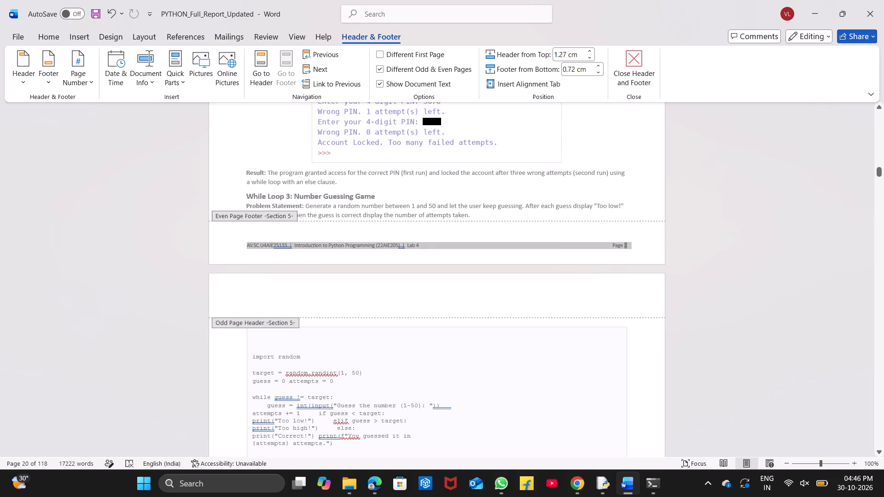
pyautogui.moveTo(637, 247); pyautogui.dragTo(637, 247)
pyautogui.press('BackSpace')
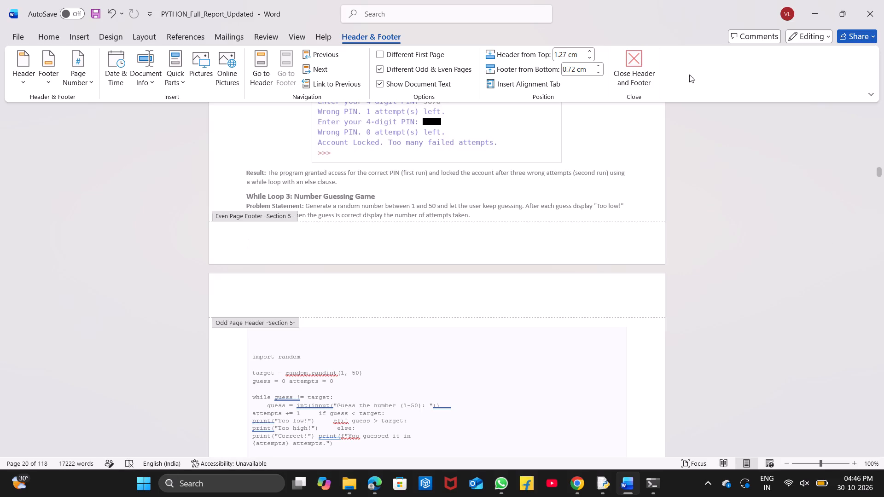
pyautogui.click(622, 78)
# Shorten the "While Loop 3: Number Guessing Game" heading to "3: Number Guessing Game".
pyautogui.moveTo(285, 196); pyautogui.dragTo(262, 196)
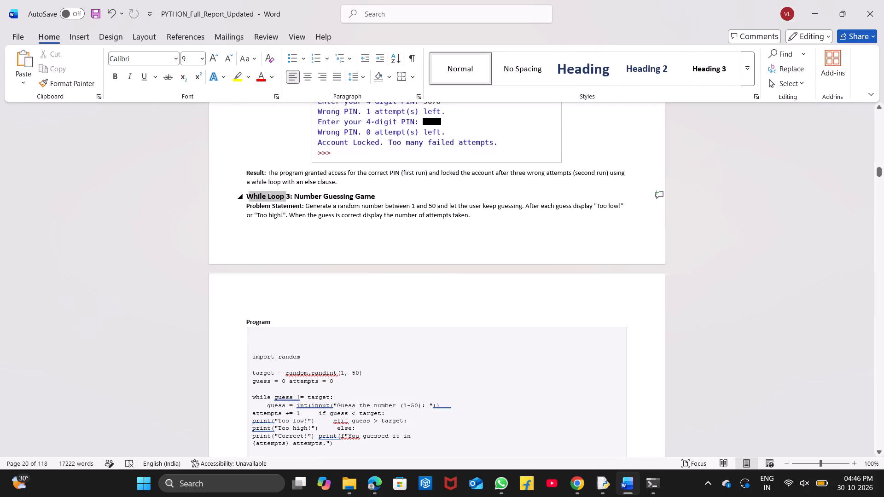
pyautogui.moveTo(262, 196); pyautogui.dragTo(253, 196)
pyautogui.press('BackSpace')
# Delete the "Error Table" heading and the error table below the Number Guessing Game result.
pyautogui.scroll(-1, 354, 272)
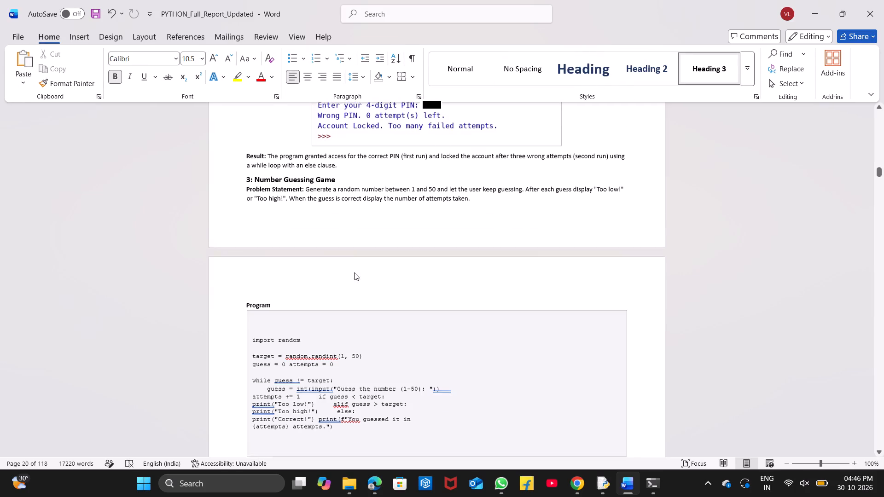
pyautogui.scroll(-4, 354, 272)
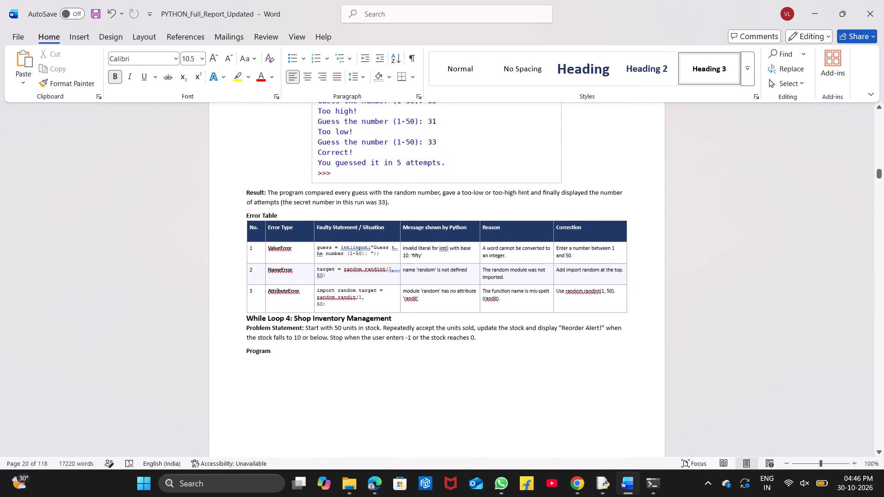
pyautogui.moveTo(245, 215); pyautogui.dragTo(276, 213)
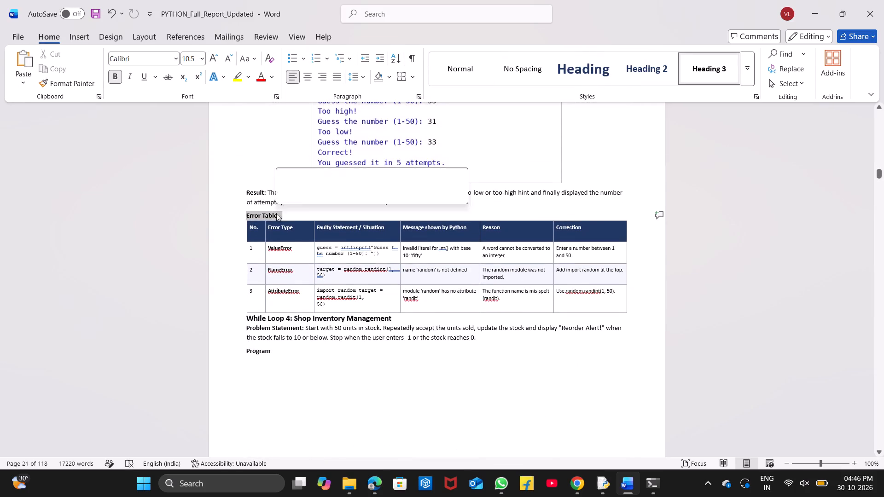
pyautogui.press('BackSpace')
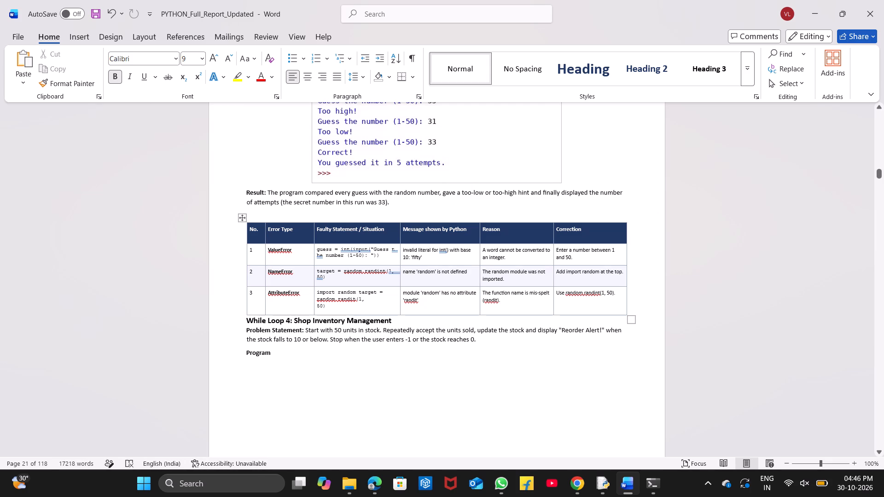
pyautogui.click(243, 219)
pyautogui.press('BackSpace')
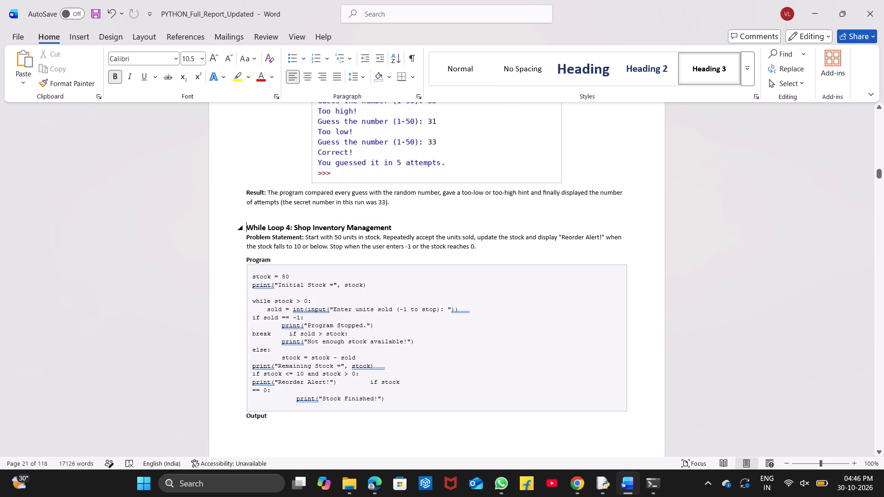
# Shorten the "While Loop 4: Shop Inventory Management" heading to "4: Shop Inventory Management".
pyautogui.moveTo(285, 227); pyautogui.dragTo(253, 226)
pyautogui.press('BackSpace')
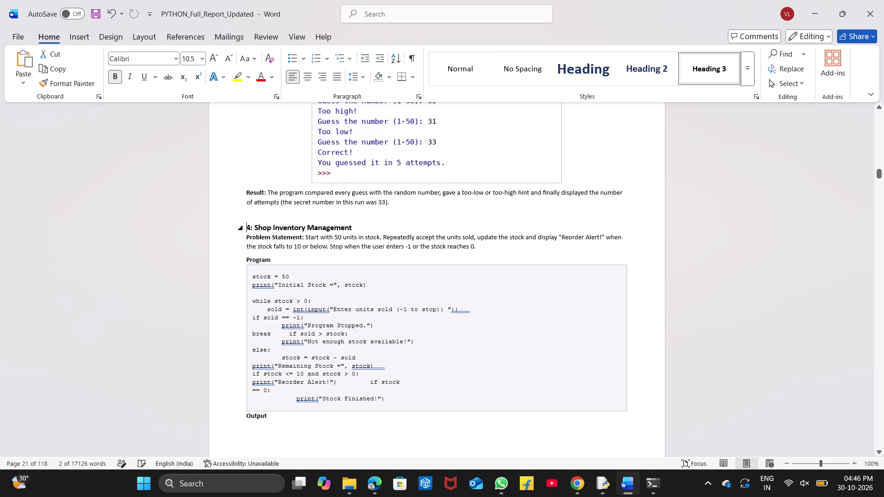
# Delete the "Error Table" heading and the error table below the Shop Inventory Management result, above Part B.
pyautogui.scroll(-3, 324, 287)
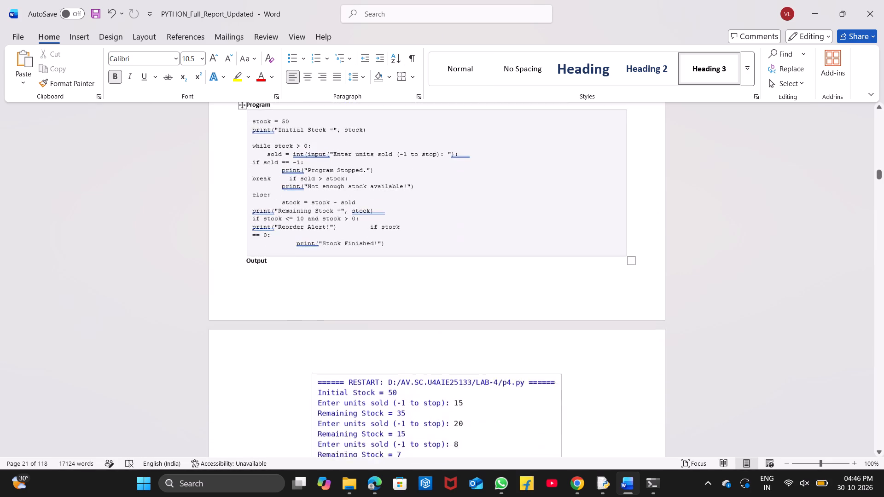
pyautogui.scroll(-4, 324, 287)
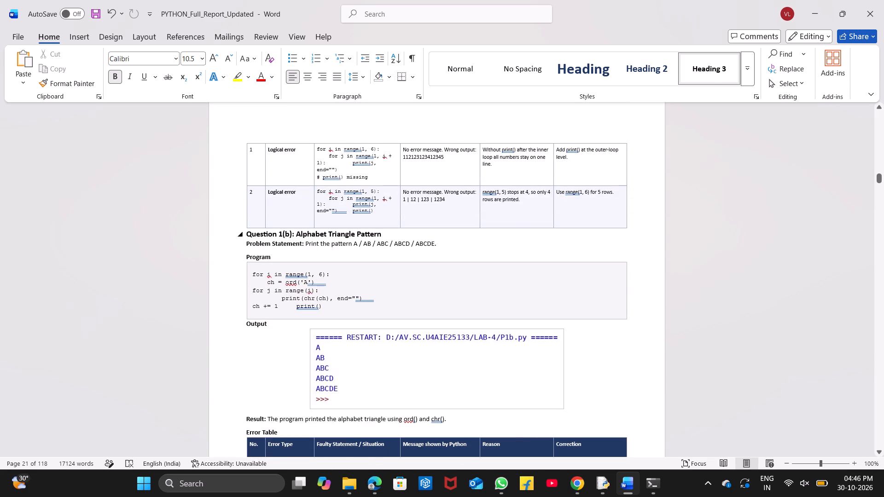
pyautogui.scroll(4, 344, 172)
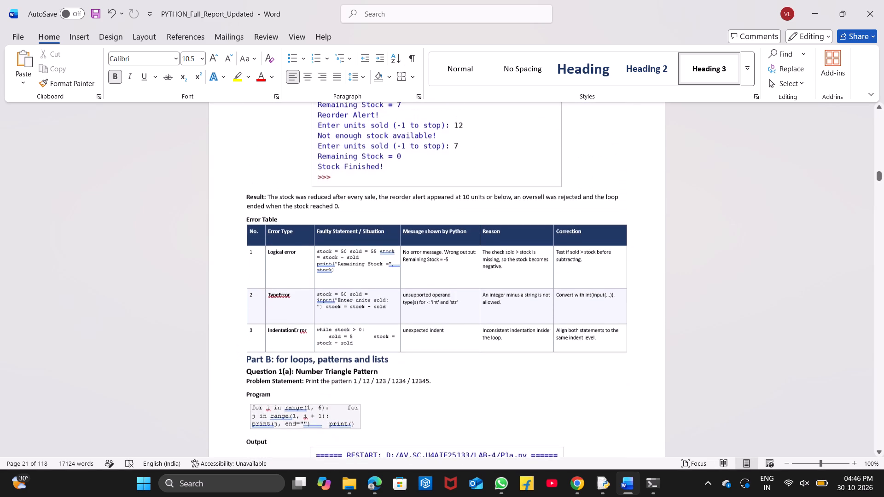
pyautogui.scroll(1, 344, 172)
pyautogui.moveTo(281, 221); pyautogui.dragTo(268, 221)
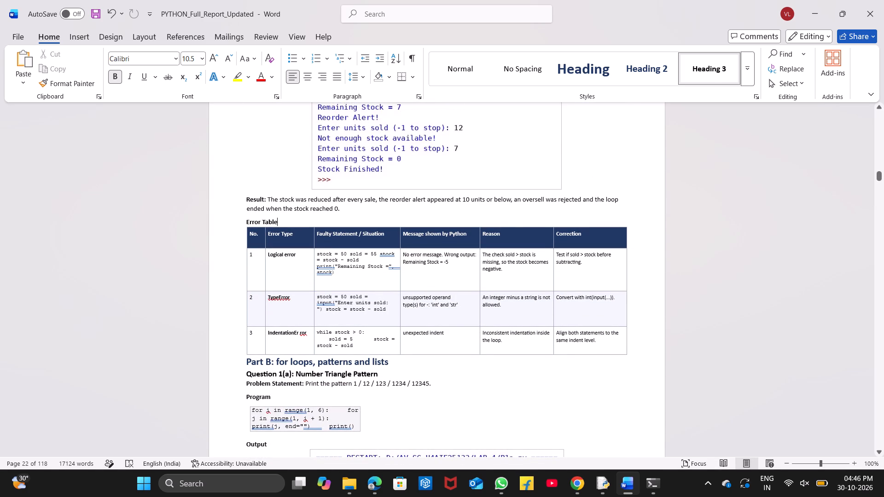
pyautogui.moveTo(268, 221); pyautogui.dragTo(245, 222)
pyautogui.press('BackSpace')
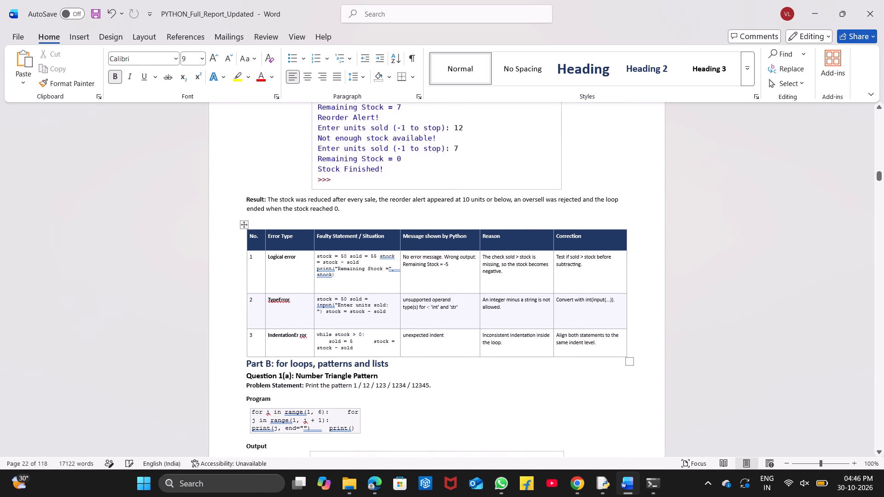
pyautogui.click(243, 227)
pyautogui.press('BackSpace')
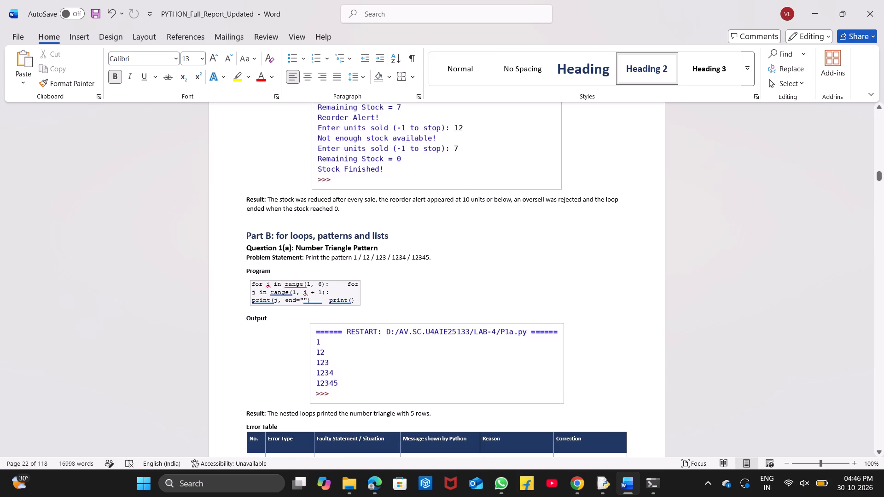
# Delete the error table and its "Error Table" heading below the Question 1(a) Number Triangle Pattern result.
pyautogui.scroll(-3, 342, 276)
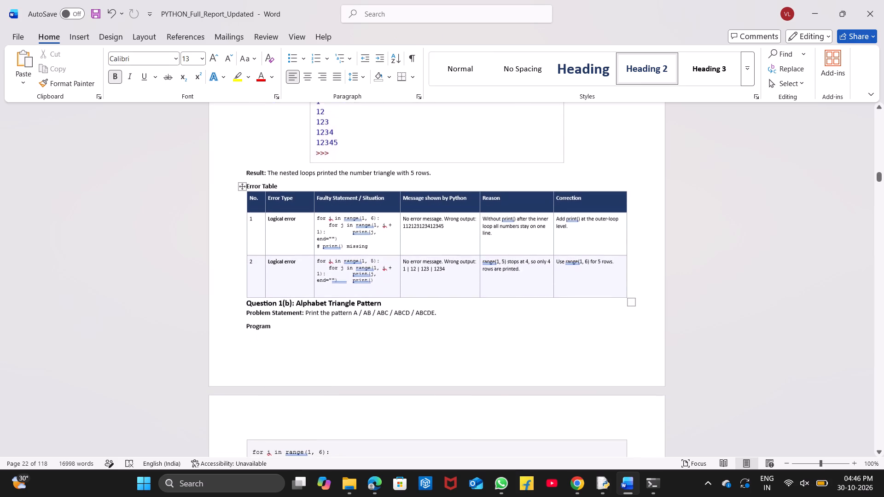
pyautogui.click(241, 185)
pyautogui.press('BackSpace')
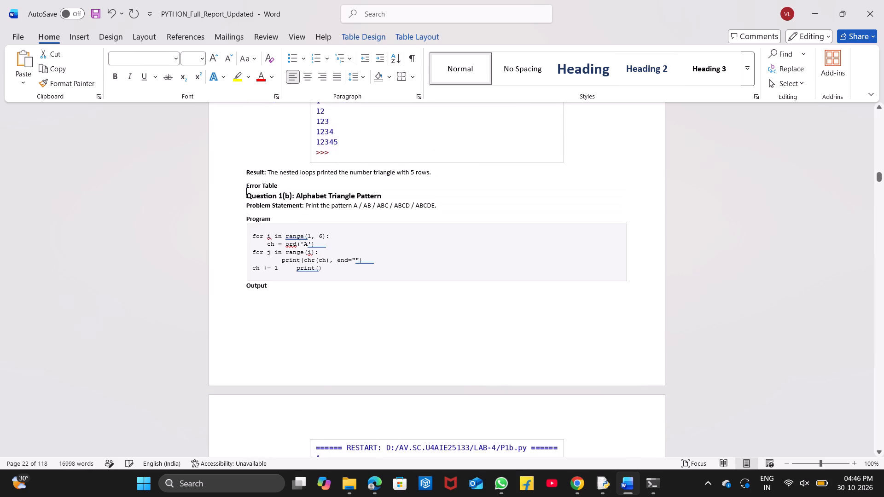
pyautogui.moveTo(280, 183); pyautogui.dragTo(246, 184)
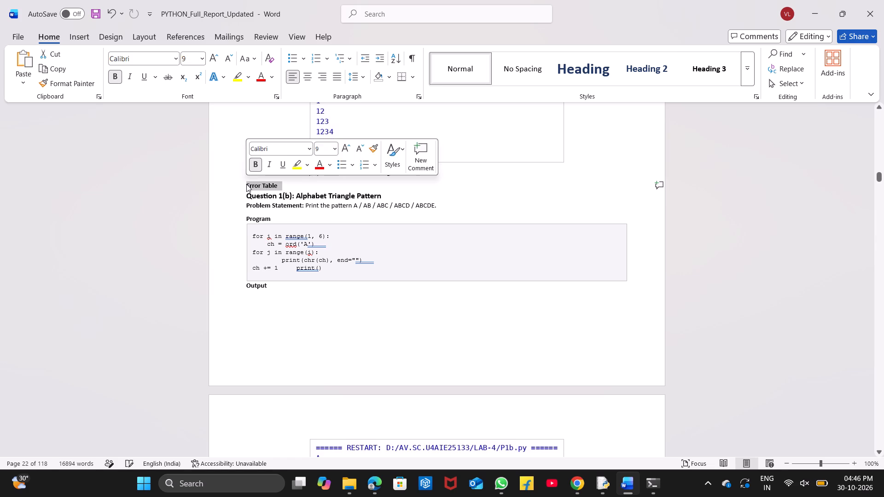
pyautogui.press('BackSpace')
# Delete the "Error Table" heading and the error table below the Question 1(b) Alphabet Triangle Pattern result.
pyautogui.scroll(-2, 356, 269)
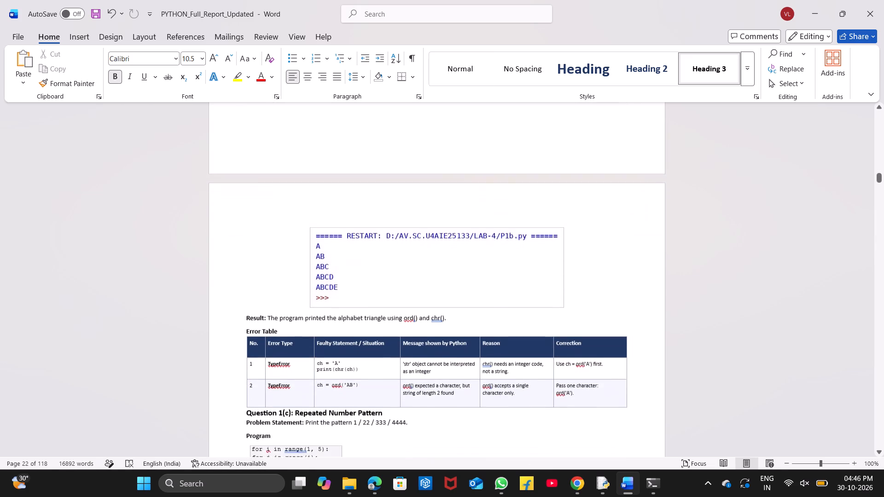
pyautogui.scroll(-2, 356, 269)
pyautogui.moveTo(280, 221); pyautogui.dragTo(252, 222)
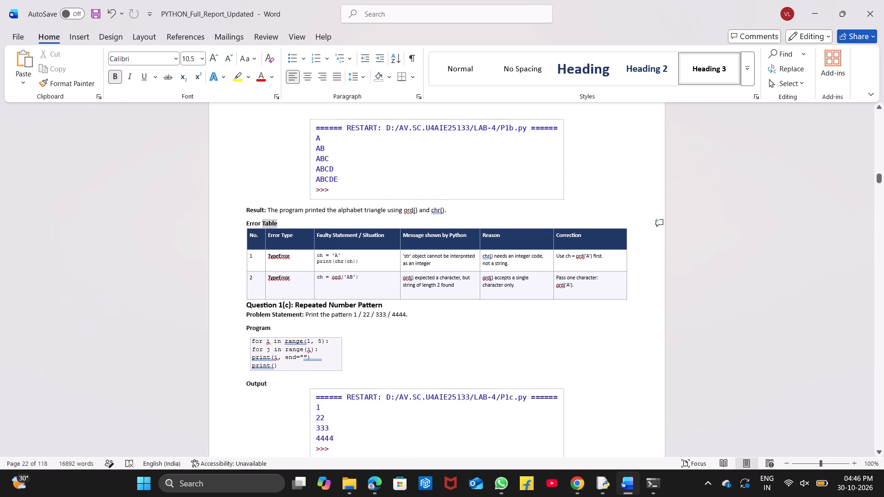
pyautogui.moveTo(252, 222); pyautogui.dragTo(248, 223)
pyautogui.press('BackSpace')
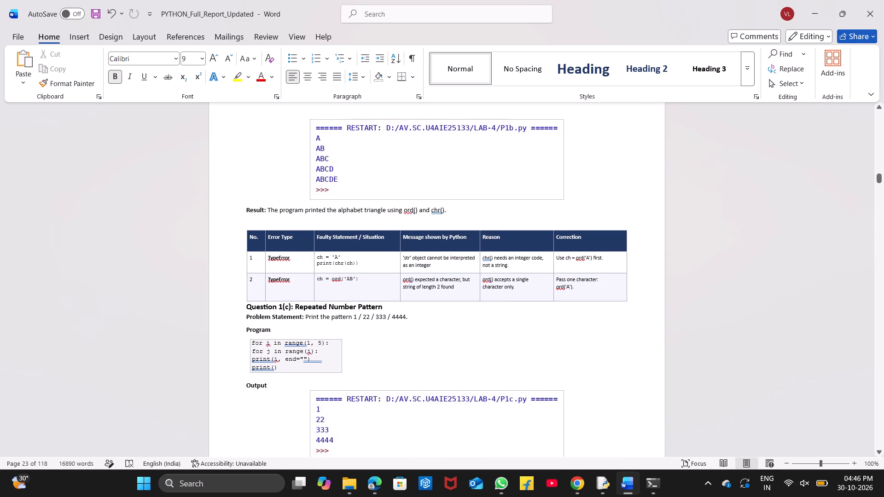
pyautogui.click(244, 236)
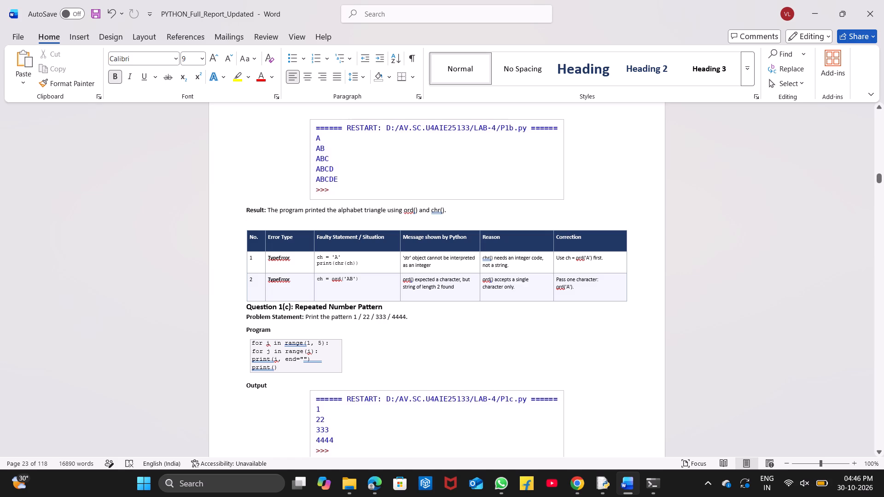
pyautogui.click(241, 226)
pyautogui.press('BackSpace')
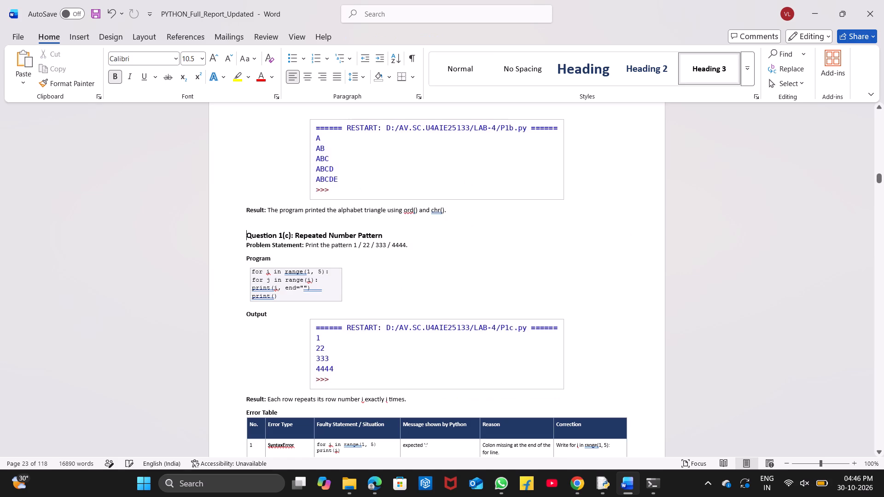
# Delete the "Error Table" heading and the error table below the Question 1(c) Repeated Number Pattern result.
pyautogui.scroll(-3, 317, 273)
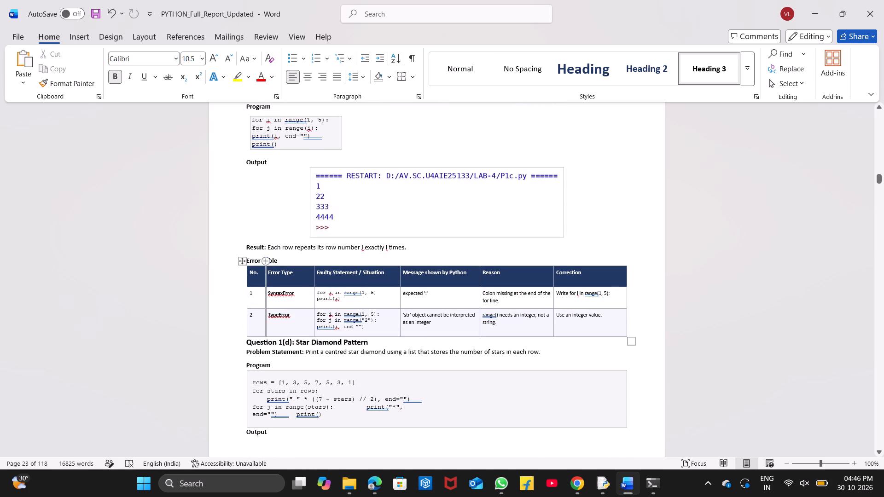
pyautogui.moveTo(280, 256); pyautogui.dragTo(272, 263)
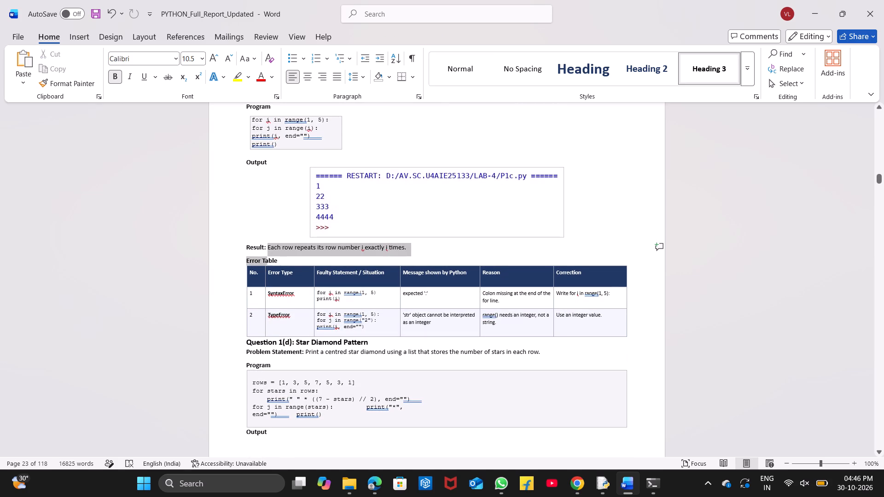
pyautogui.moveTo(272, 263); pyautogui.dragTo(279, 263)
pyautogui.click(279, 263)
pyautogui.moveTo(280, 259); pyautogui.dragTo(257, 262)
pyautogui.press('BackSpace')
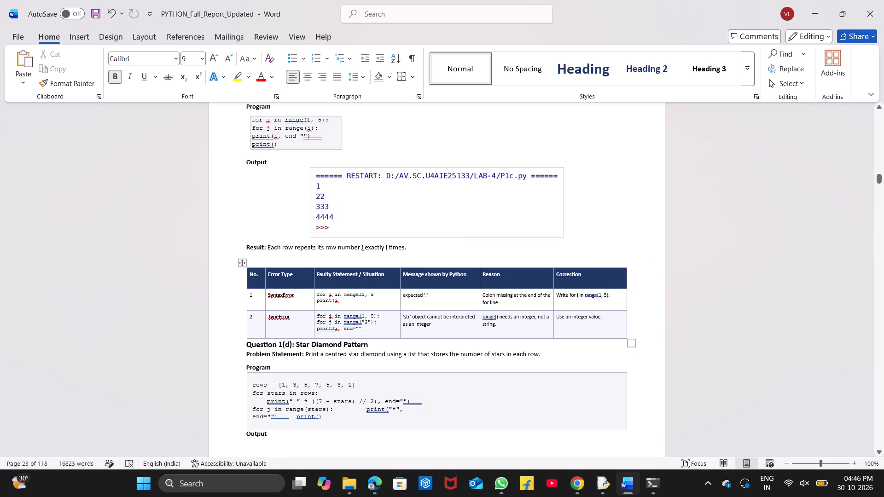
pyautogui.click(241, 263)
pyautogui.press('BackSpace')
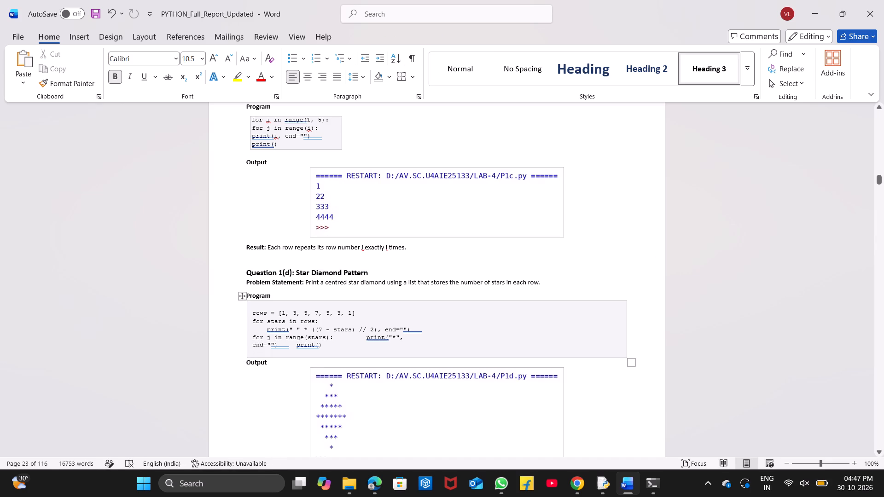
# Delete the "Error Table" heading and the error table below the Question 1(d) Star Diamond Pattern result.
pyautogui.scroll(-3, 252, 375)
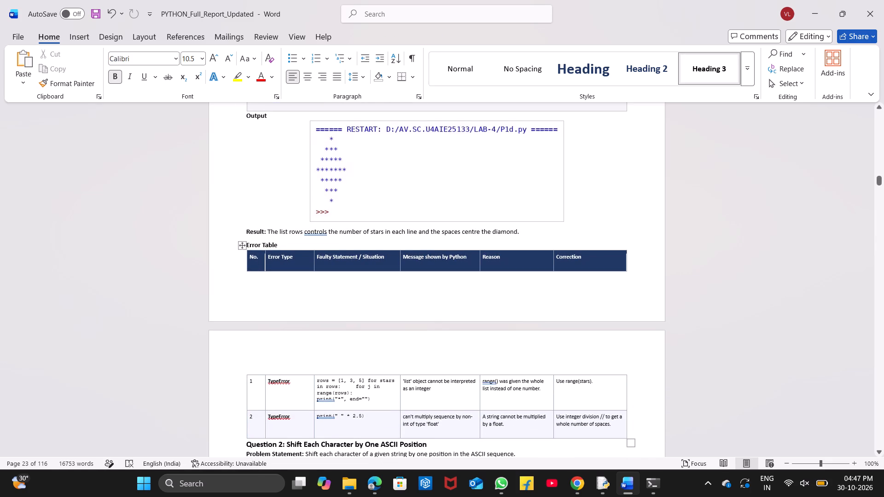
pyautogui.moveTo(280, 241); pyautogui.dragTo(250, 242)
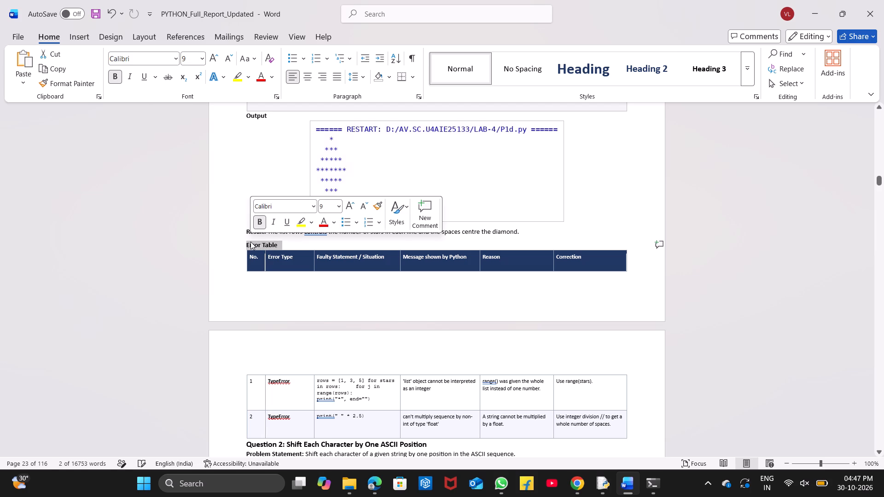
pyautogui.press('BackSpace')
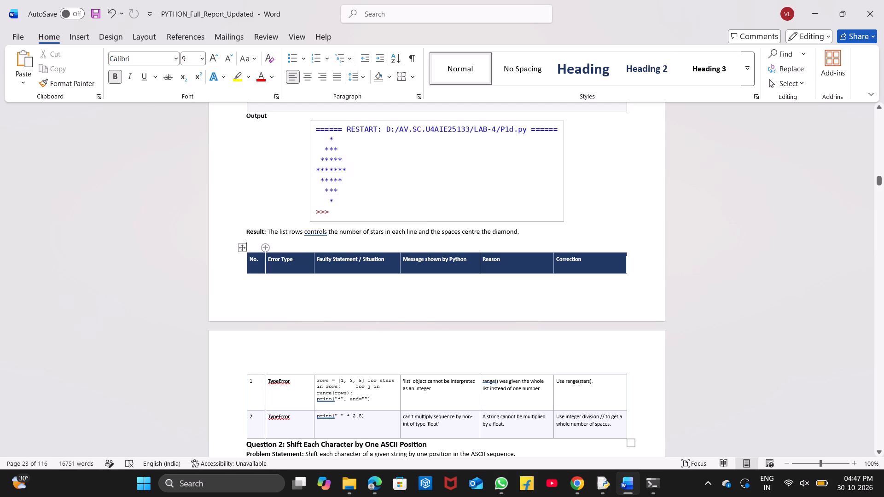
pyautogui.click(242, 246)
pyautogui.press('BackSpace')
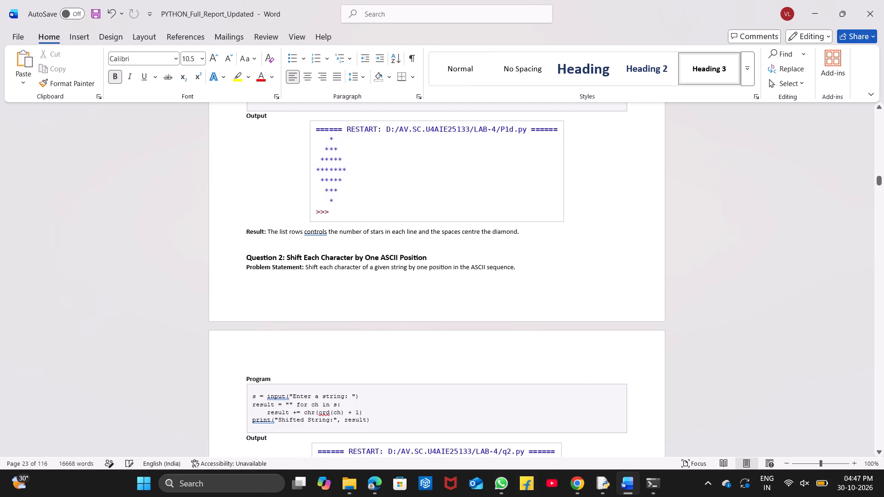
# Delete the "Error Table" heading and the error table below the Question 2 result on shifting characters by one ASCII position.
pyautogui.scroll(-2, 295, 286)
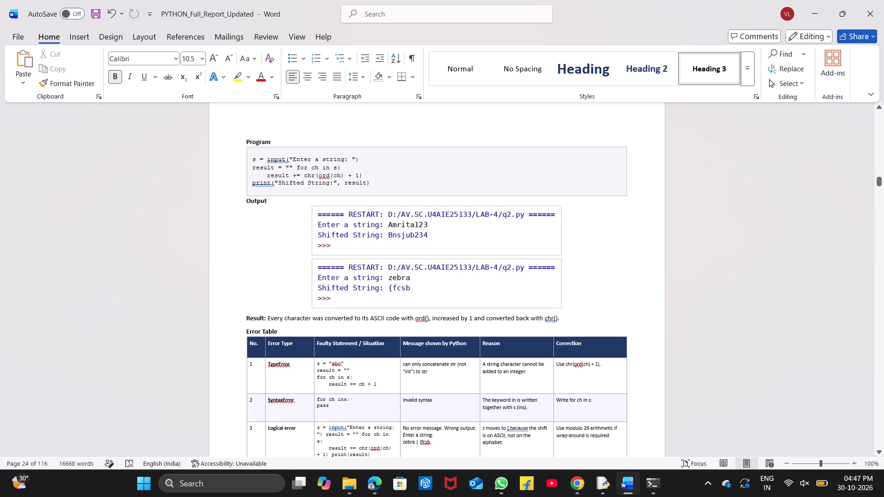
pyautogui.scroll(-1, 295, 286)
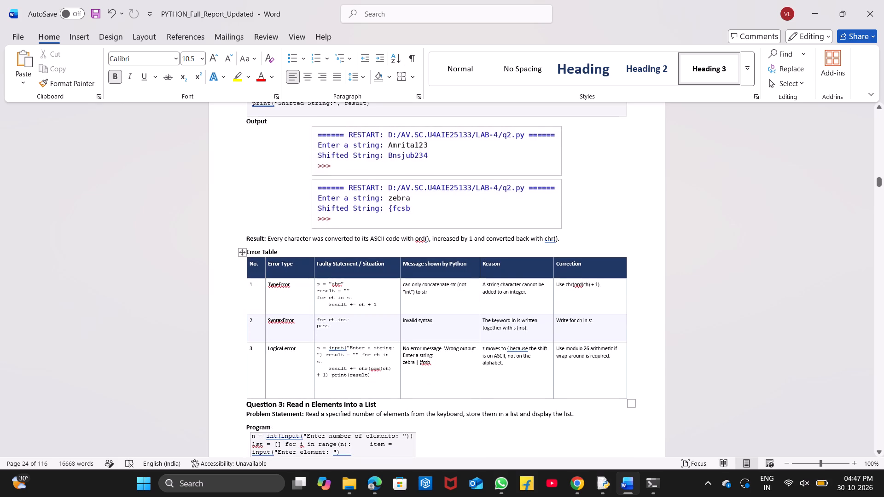
pyautogui.moveTo(284, 249); pyautogui.dragTo(250, 250)
pyautogui.press('BackSpace')
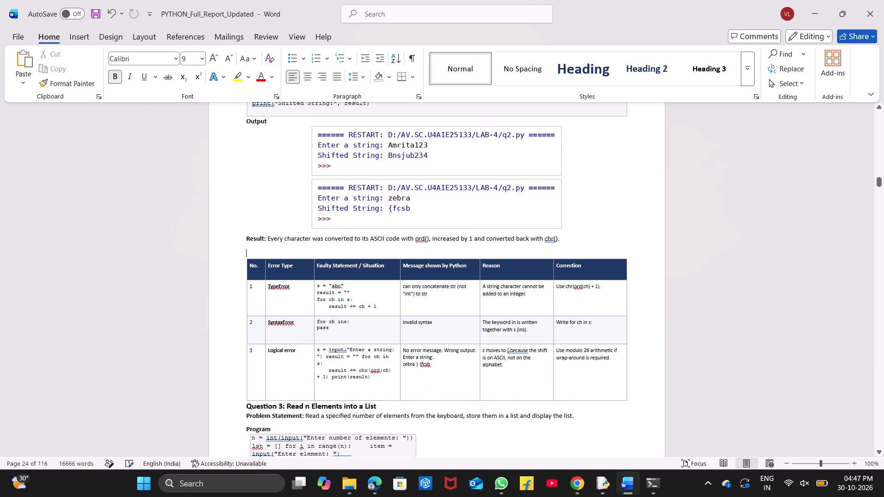
pyautogui.click(247, 271)
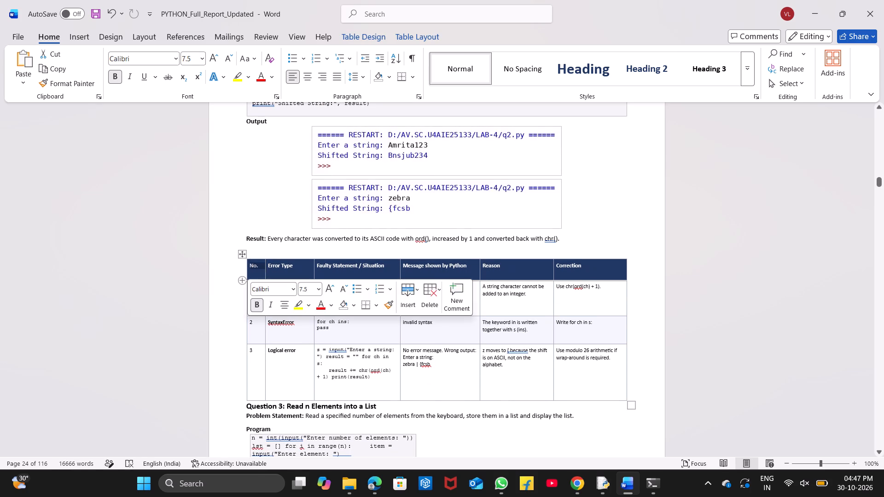
pyautogui.click(239, 252)
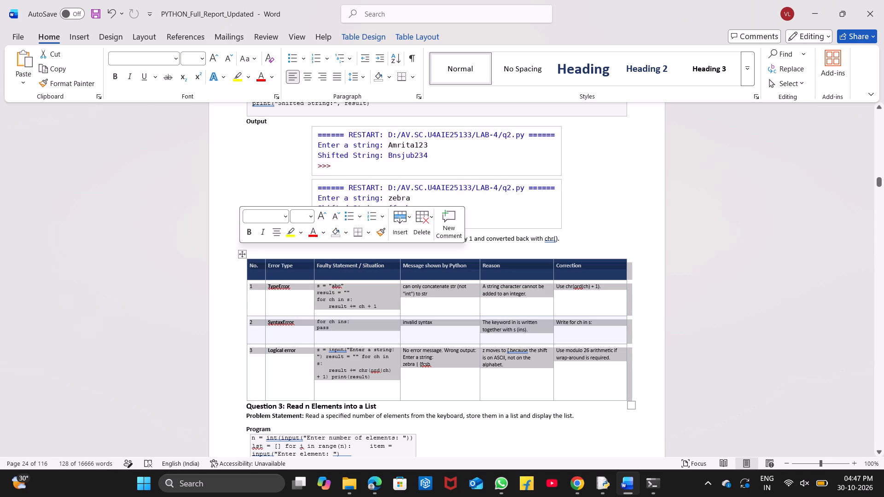
pyautogui.press('BackSpace')
# Delete the "Error Table" heading and the error table below the Question 3 Read n Elements into a List result.
pyautogui.scroll(-1, 319, 277)
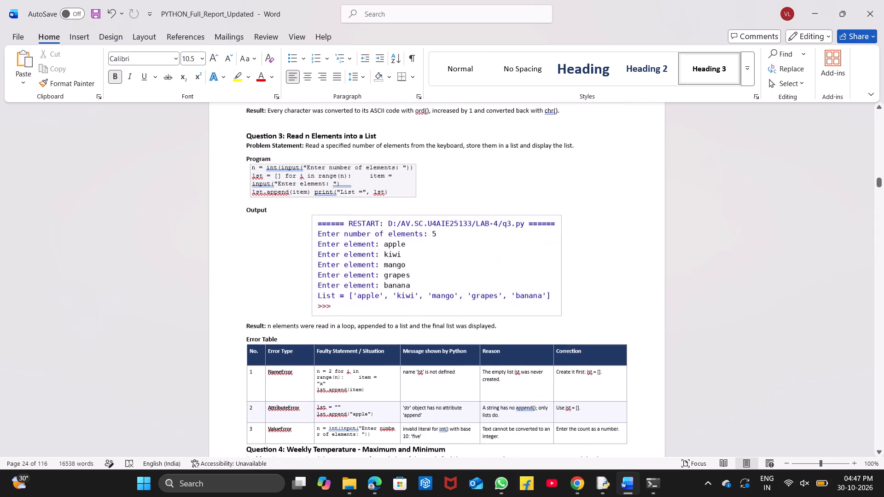
pyautogui.scroll(-2, 319, 277)
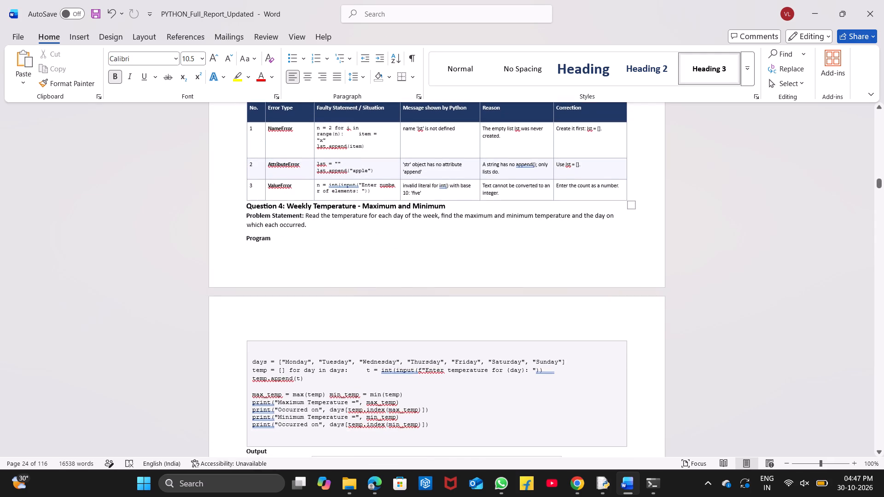
pyautogui.scroll(1, 289, 178)
pyautogui.moveTo(284, 202); pyautogui.dragTo(256, 204)
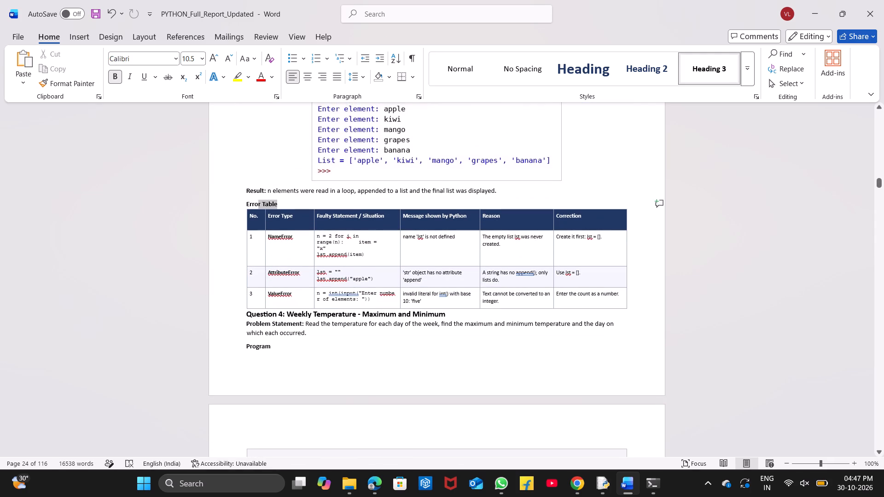
pyautogui.moveTo(256, 204); pyautogui.dragTo(248, 205)
pyautogui.press('BackSpace')
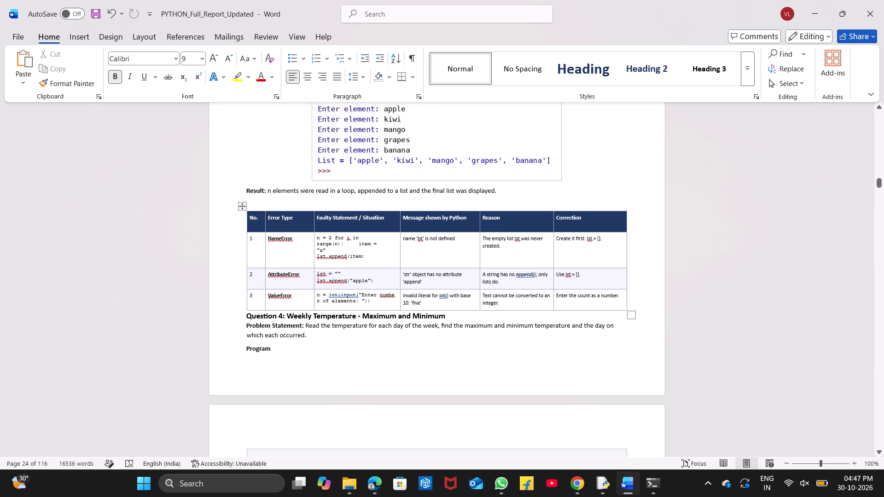
pyautogui.click(241, 208)
pyautogui.press('BackSpace')
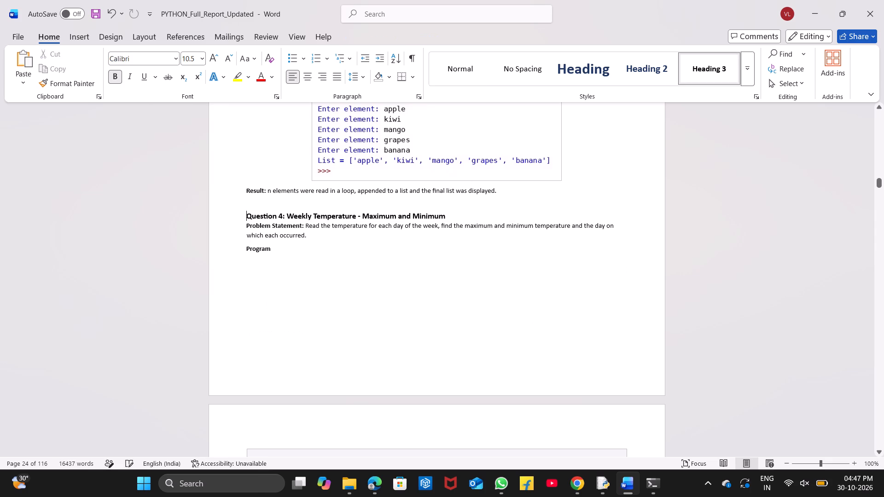
# Review the Lab 4 pages from Question 4 Weekly Temperature through the grocery list question, checking page layout and error tables.
pyautogui.scroll(-2, 333, 276)
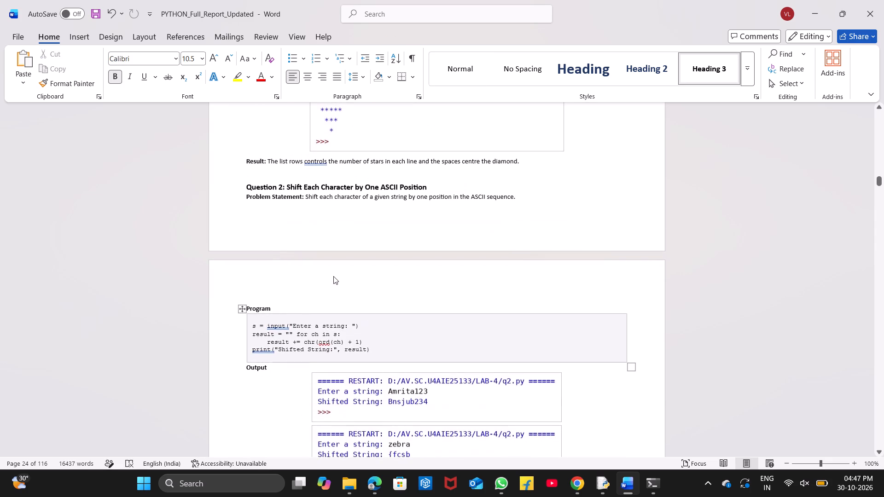
pyautogui.scroll(-2, 333, 276)
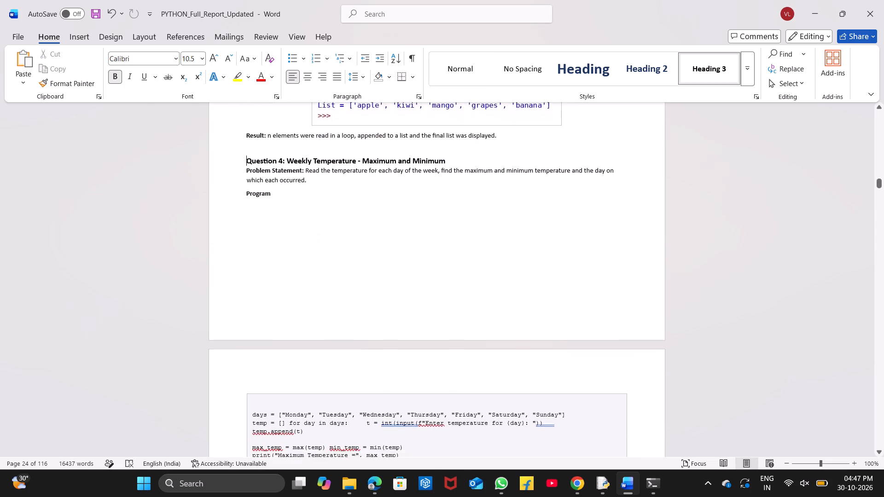
pyautogui.scroll(-2, 333, 276)
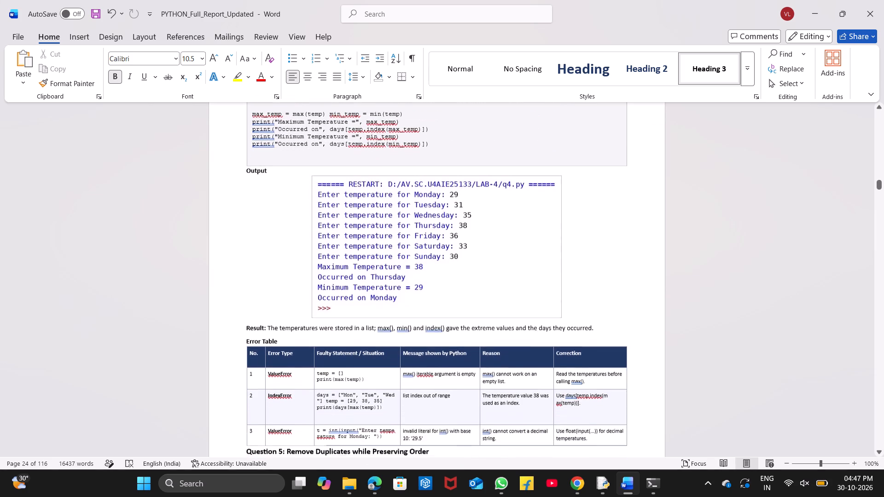
pyautogui.scroll(-1, 333, 276)
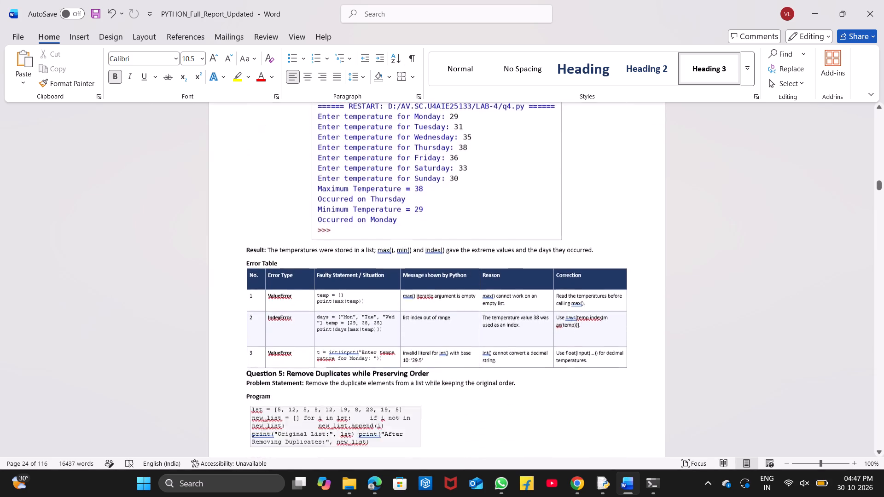
pyautogui.scroll(-1, 333, 276)
pyautogui.scroll(3, 333, 276)
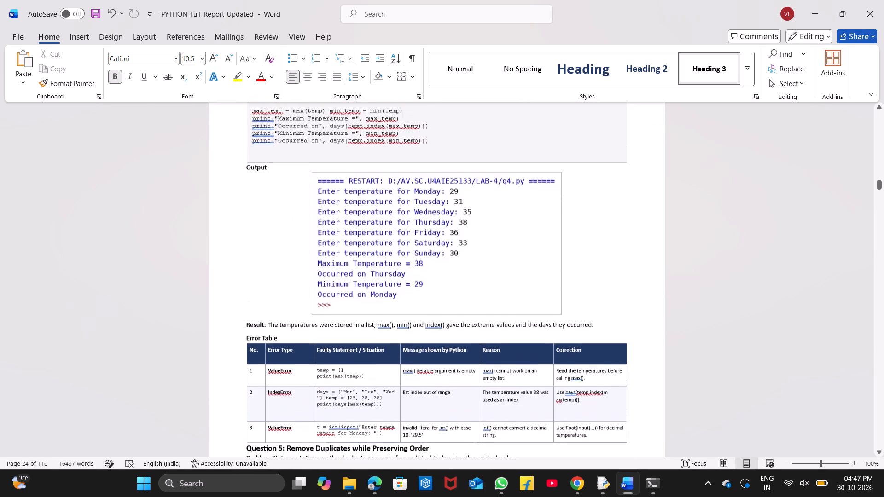
pyautogui.scroll(2, 333, 276)
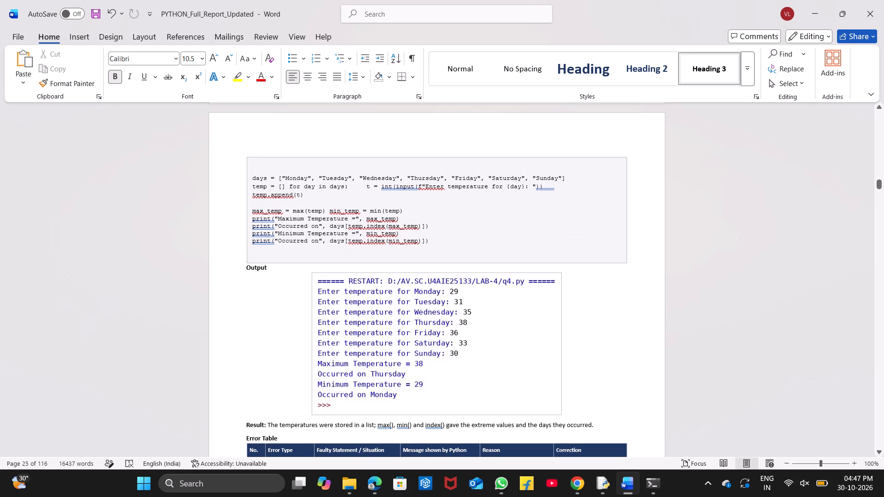
pyautogui.scroll(-1, 333, 276)
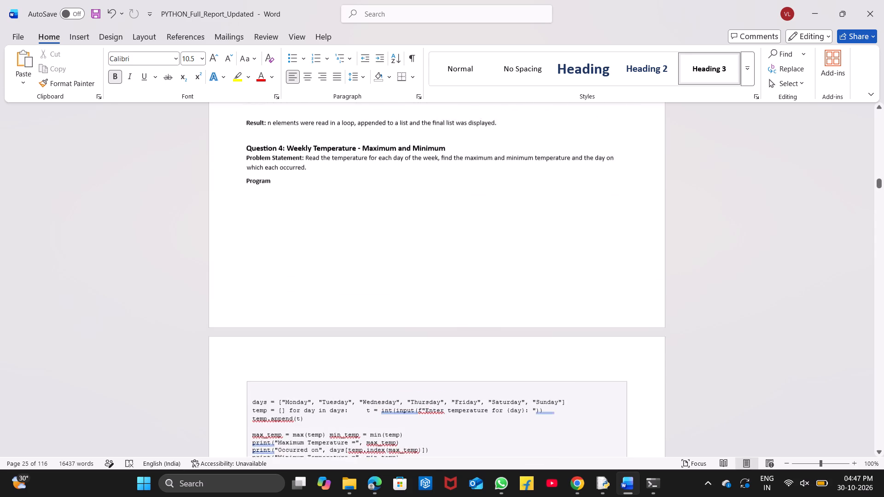
pyautogui.scroll(-1, 333, 276)
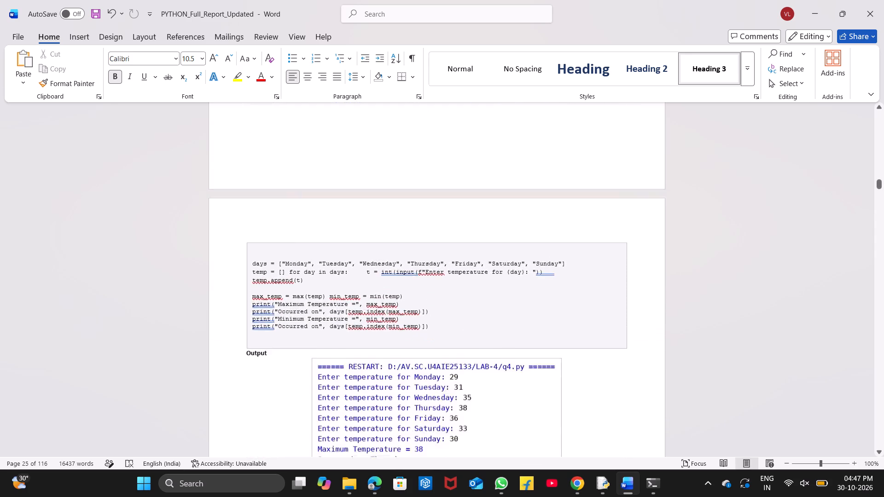
pyautogui.scroll(-1, 333, 276)
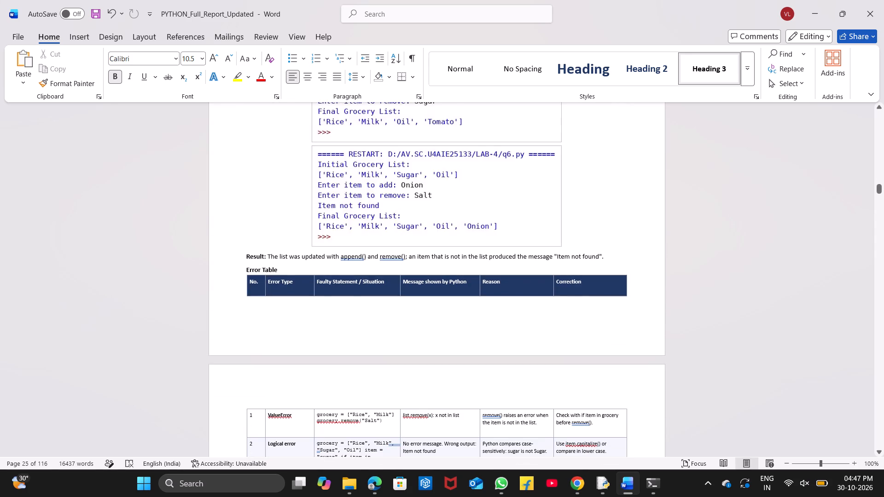
# Delete the "Error Table" heading and the error table below the Question 5 result on removing duplicates from a list.
pyautogui.scroll(6, 345, 199)
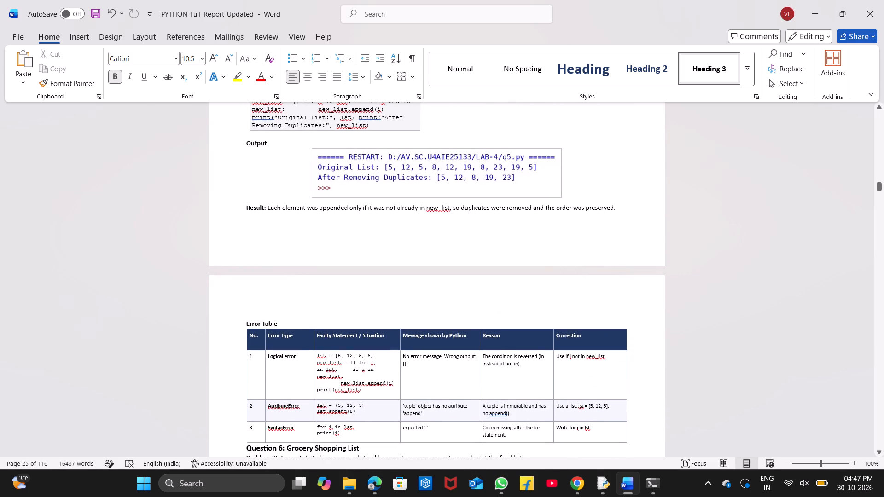
pyautogui.moveTo(280, 323); pyautogui.dragTo(247, 324)
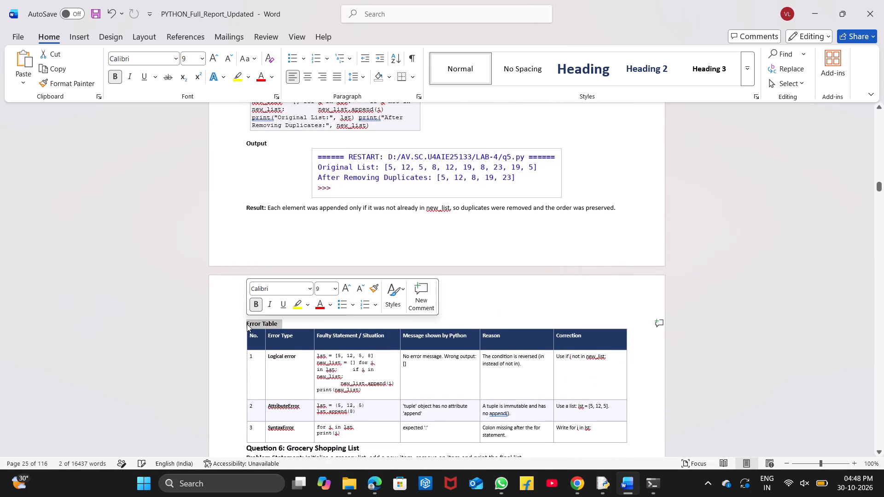
pyautogui.press('BackSpace')
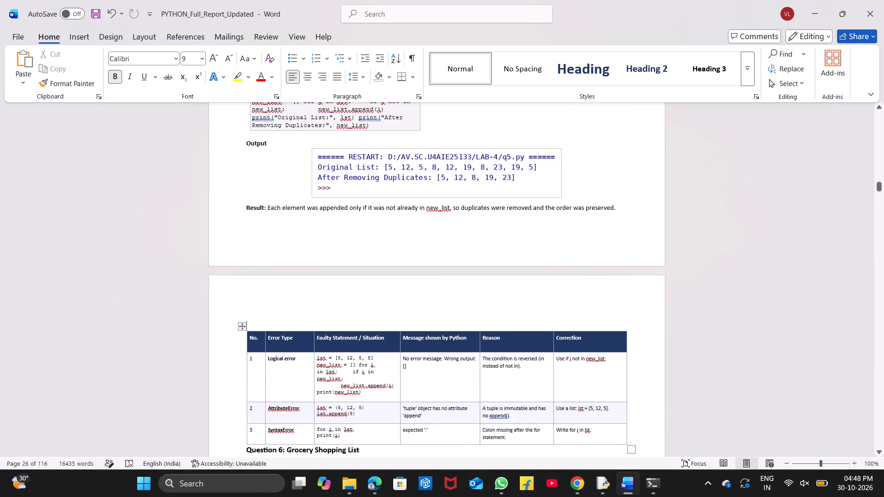
pyautogui.click(242, 327)
pyautogui.press('BackSpace')
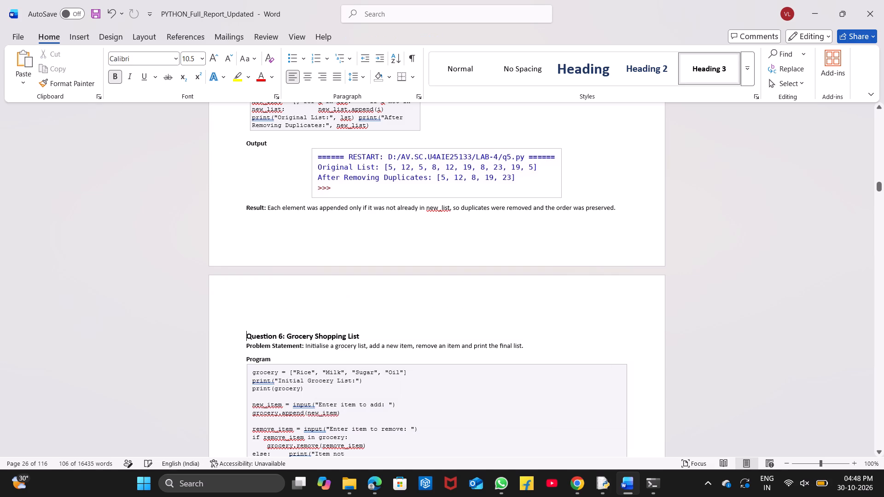
# Delete the "Error Table" heading and the error table below the Question 6 Grocery Shopping List result.
pyautogui.scroll(-2, 273, 359)
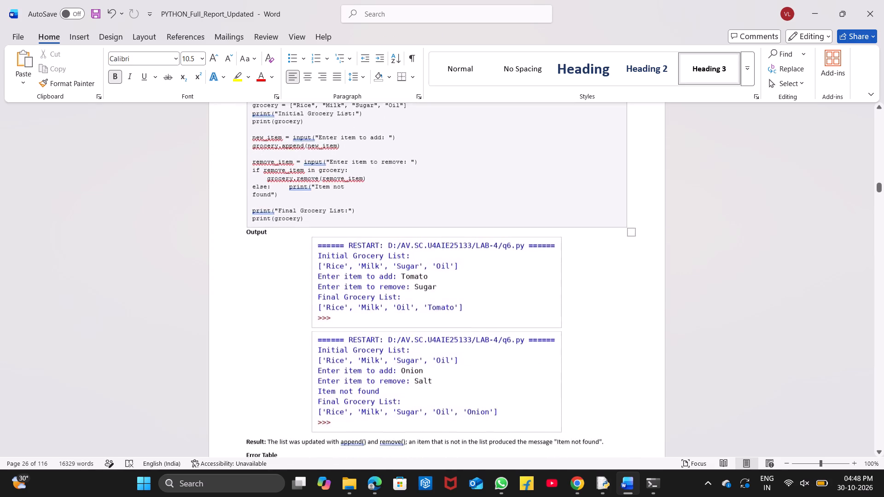
pyautogui.scroll(-4, 273, 359)
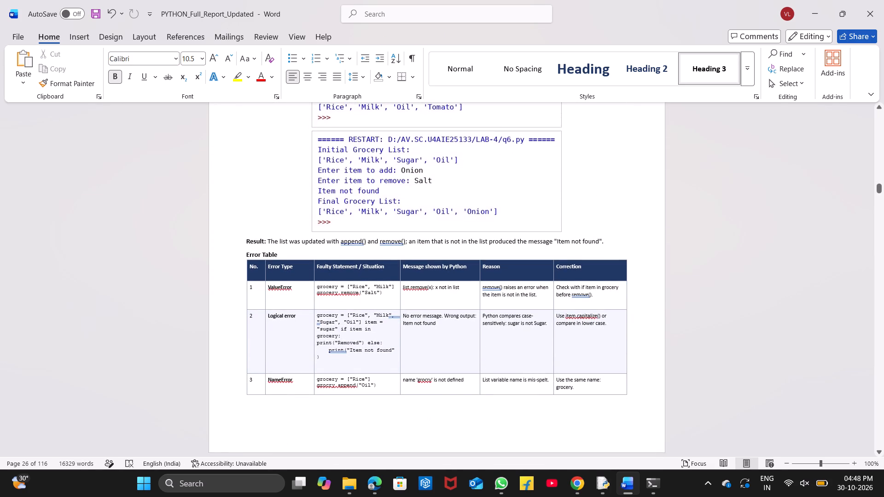
pyautogui.scroll(-1, 273, 359)
pyautogui.moveTo(284, 254); pyautogui.dragTo(268, 254)
pyautogui.moveTo(268, 254); pyautogui.dragTo(253, 254)
pyautogui.press('BackSpace')
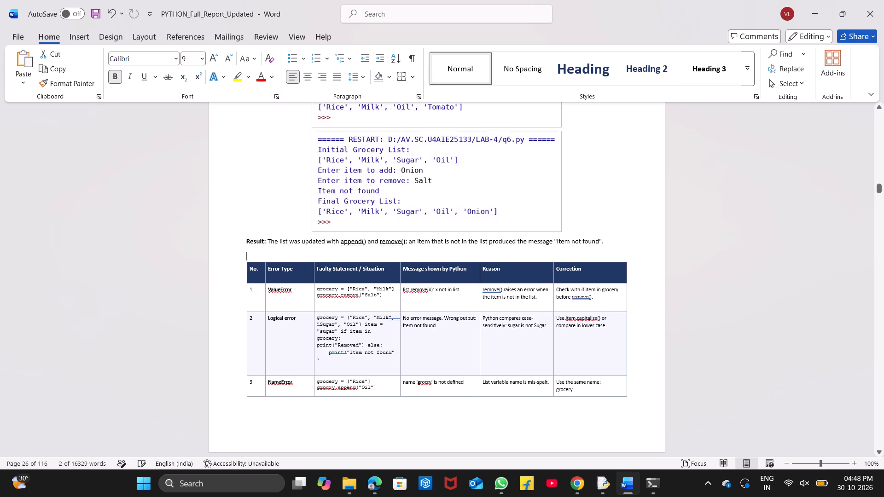
pyautogui.click(244, 264)
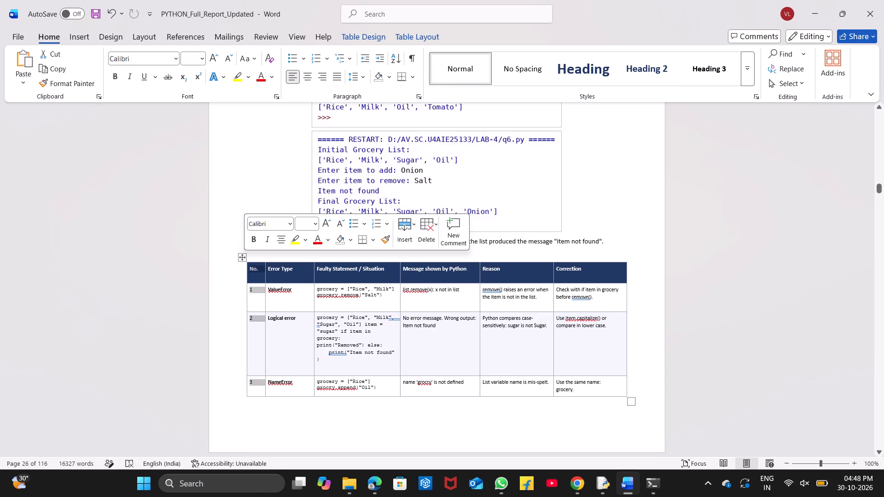
pyautogui.click(240, 258)
pyautogui.press('BackSpace')
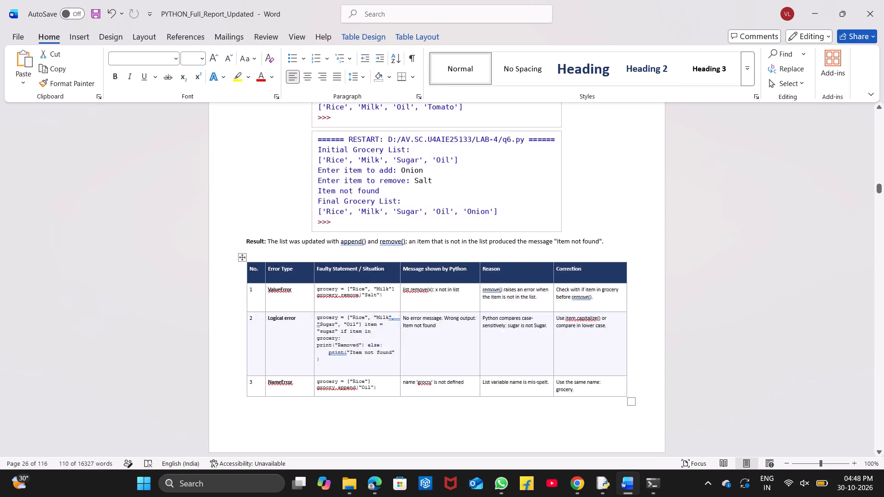
# Delete the "Error Table" heading and the error table below the library management system result, just before Question 8.
pyautogui.scroll(-3, 339, 318)
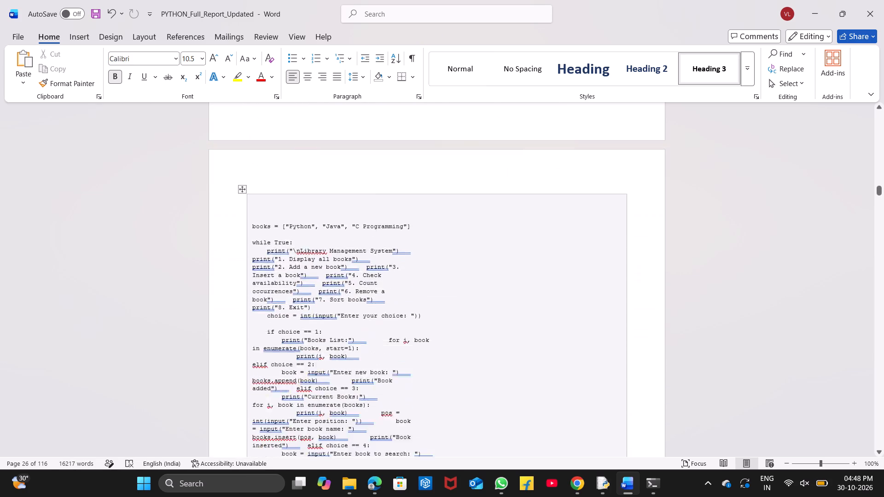
pyautogui.scroll(-5, 339, 318)
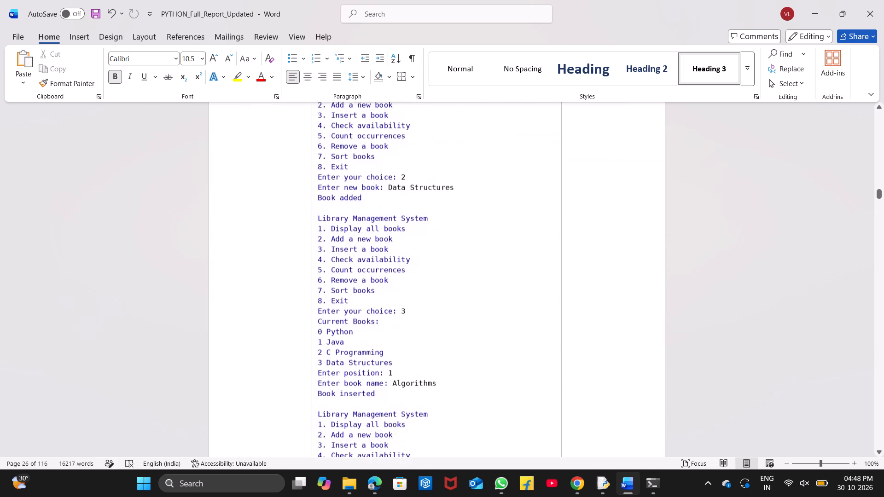
pyautogui.scroll(-5, 339, 318)
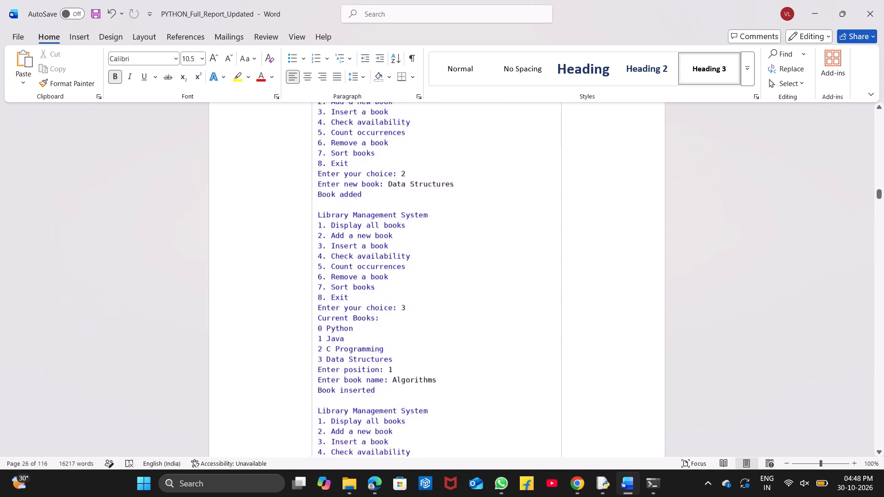
pyautogui.scroll(-4, 339, 318)
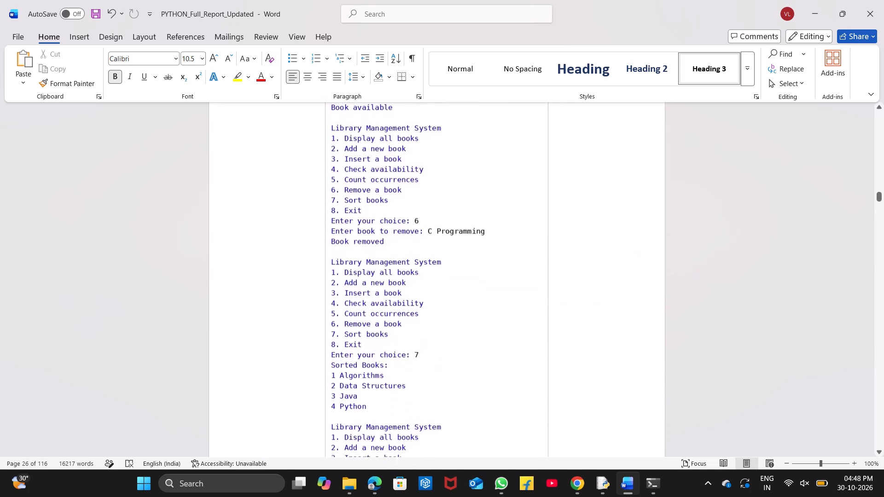
pyautogui.scroll(-4, 339, 318)
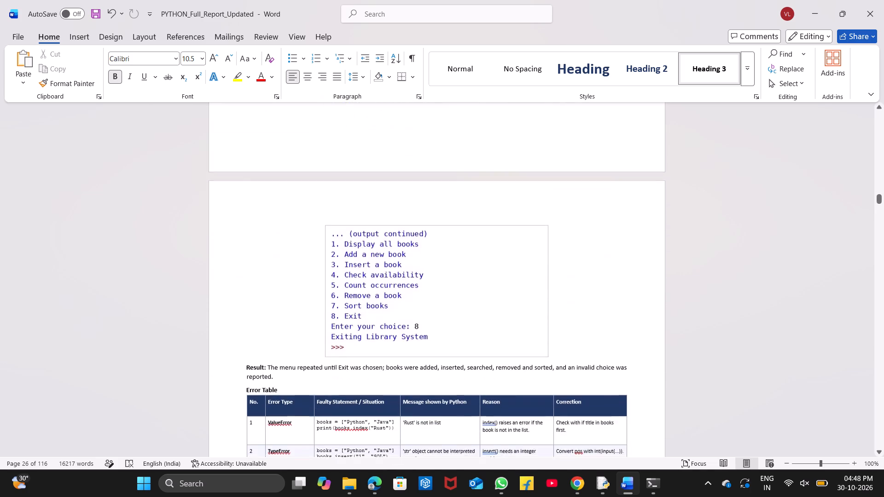
pyautogui.scroll(-2, 339, 318)
pyautogui.moveTo(290, 296); pyautogui.dragTo(271, 296)
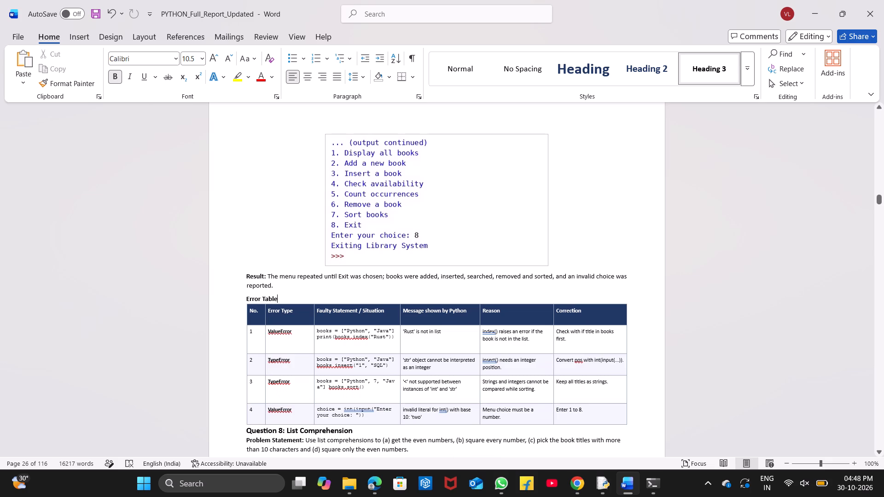
pyautogui.moveTo(271, 296); pyautogui.dragTo(246, 298)
pyautogui.press('BackSpace')
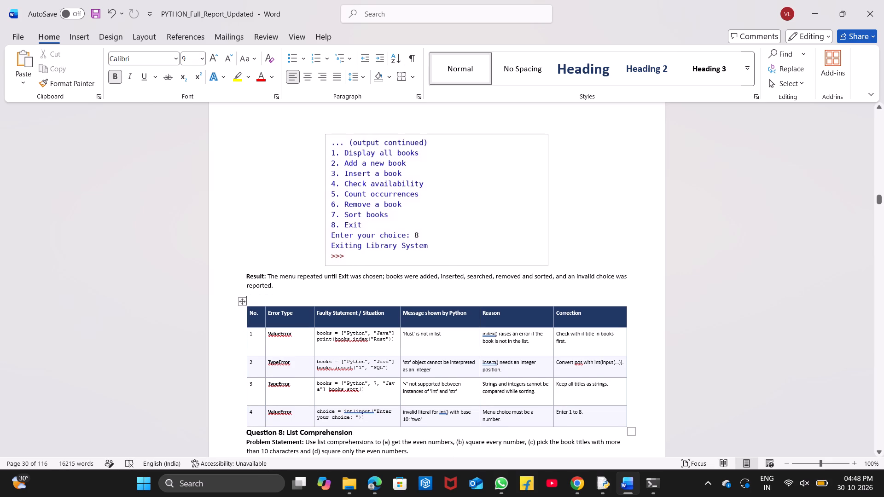
pyautogui.click(240, 301)
pyautogui.press('BackSpace')
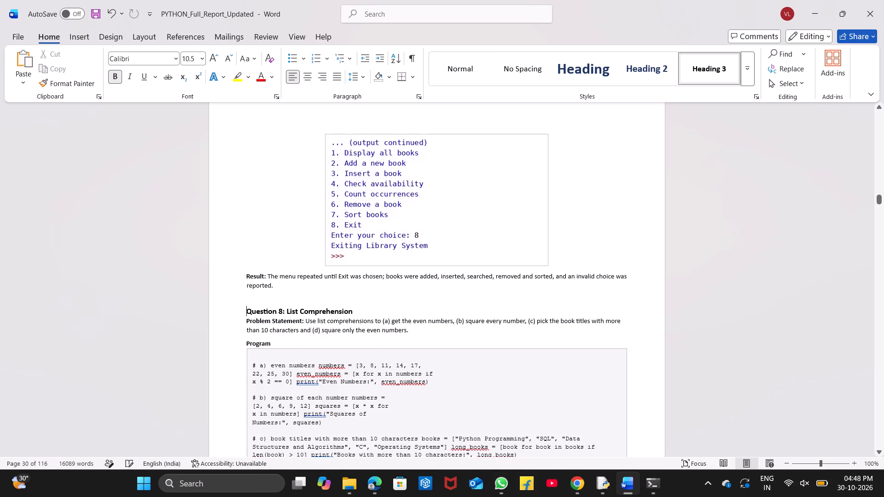
# Delete the "Error Table" heading and the error table below the Question 8 List Comprehension result.
pyautogui.scroll(-3, 342, 323)
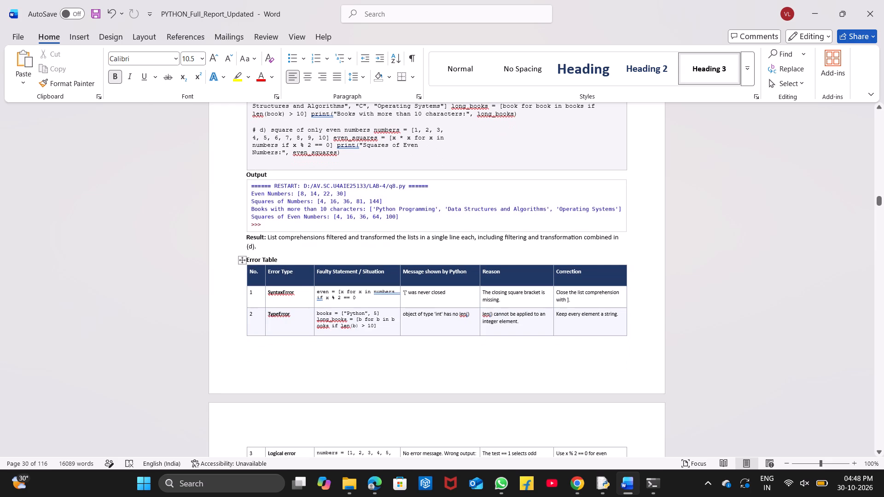
pyautogui.moveTo(286, 255); pyautogui.dragTo(248, 258)
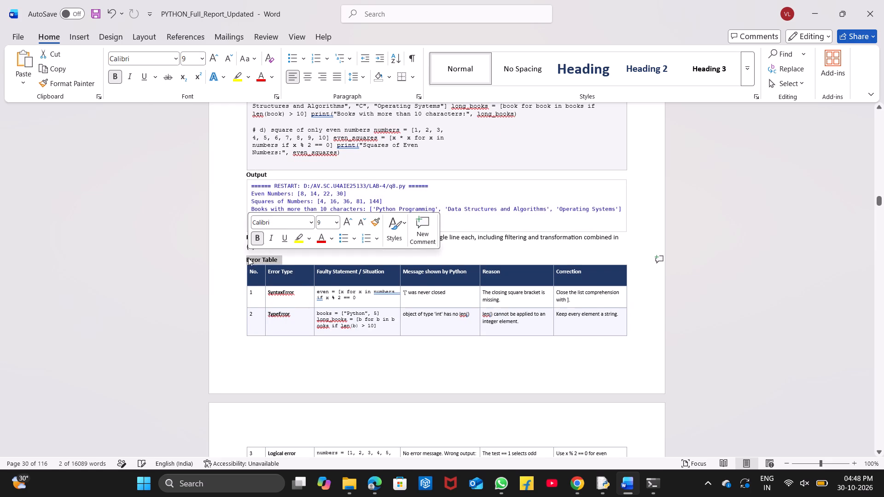
pyautogui.press('BackSpace')
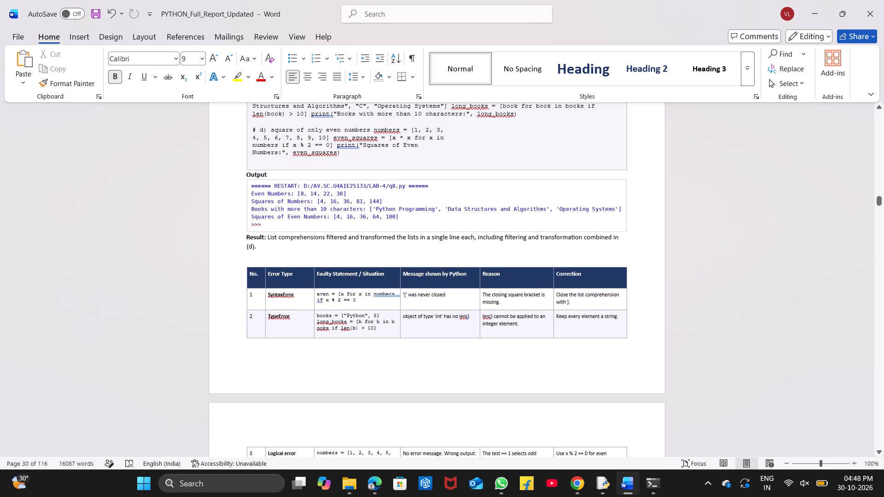
pyautogui.click(244, 267)
pyautogui.click(241, 262)
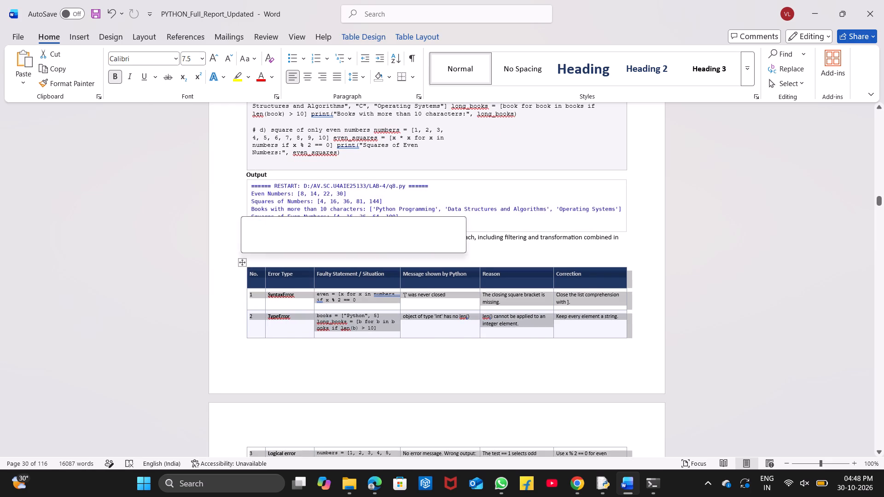
pyautogui.press('BackSpace')
# Remove the "Python Lab Report | Page" text and page number from the odd page footer of the Lab 5 section.
pyautogui.scroll(-1, 327, 323)
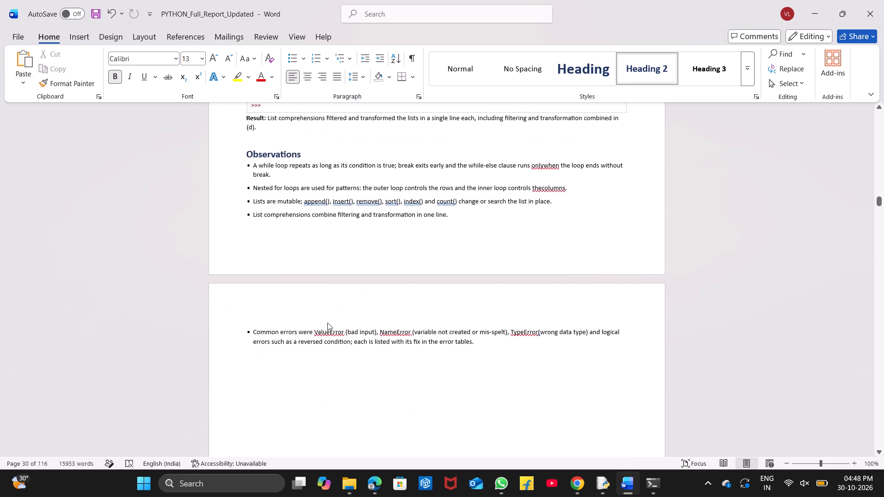
pyautogui.scroll(-2, 327, 323)
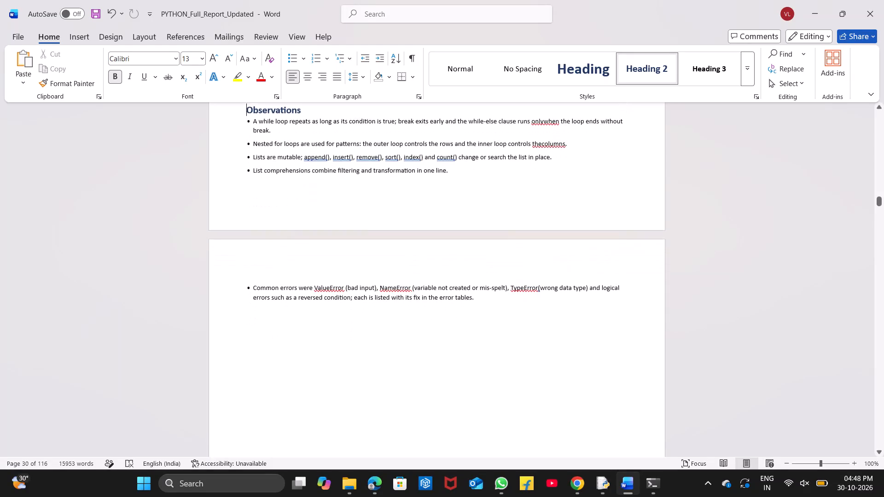
pyautogui.scroll(-2, 327, 323)
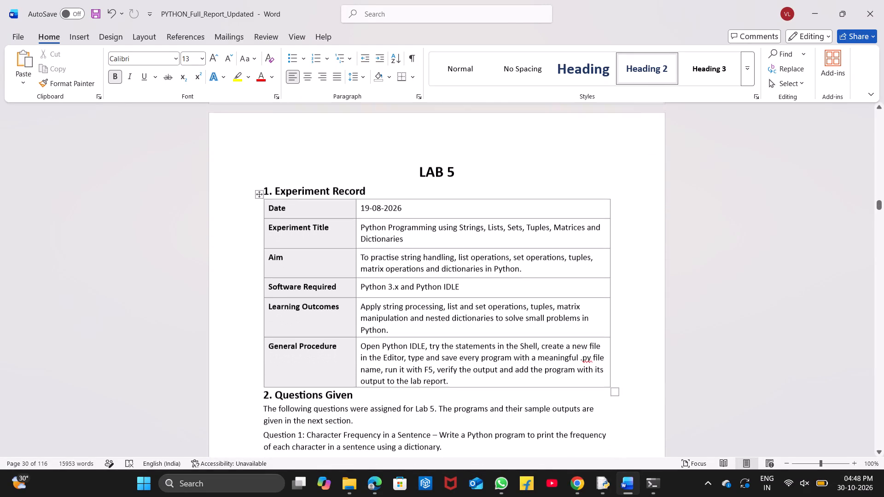
pyautogui.scroll(-1, 327, 323)
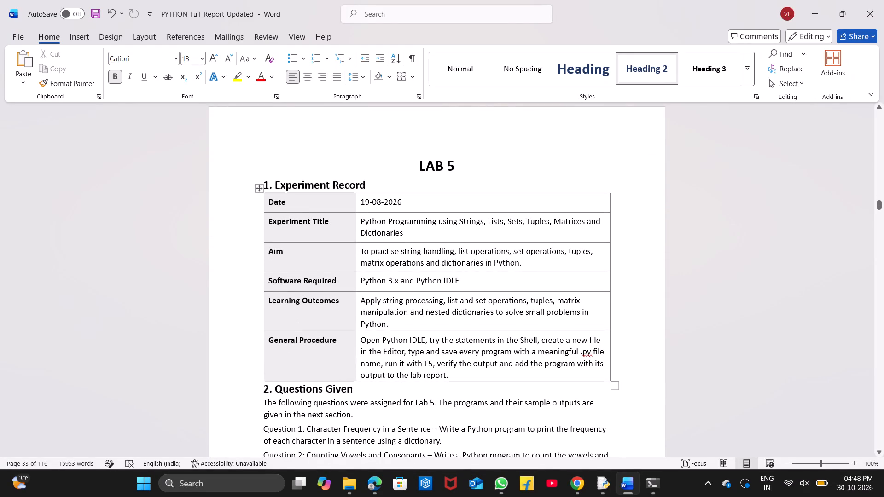
pyautogui.scroll(-2, 654, 283)
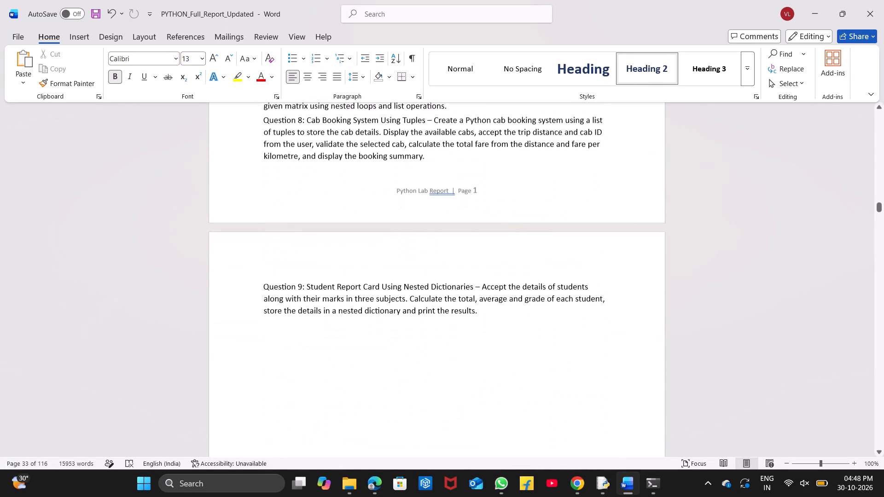
pyautogui.scroll(-2, 654, 283)
pyautogui.doubleClick(473, 176)
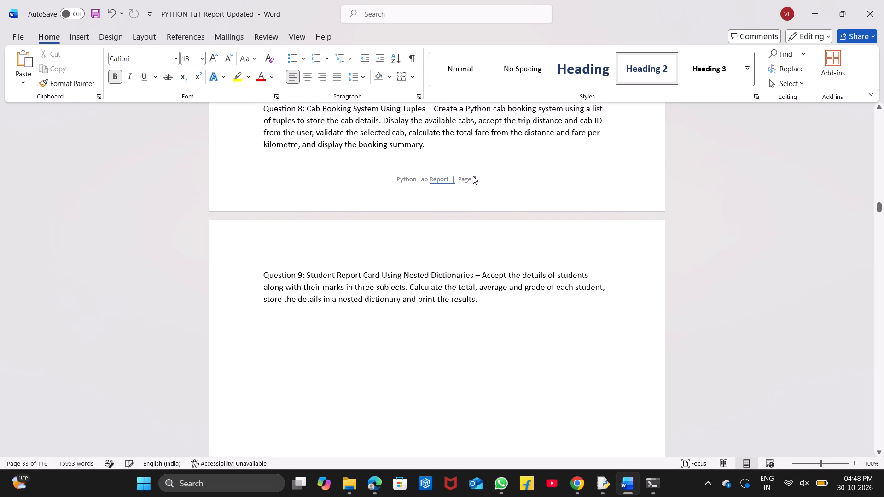
pyautogui.moveTo(481, 178); pyautogui.dragTo(408, 177)
pyautogui.click(408, 177)
pyautogui.press('BackSpace')
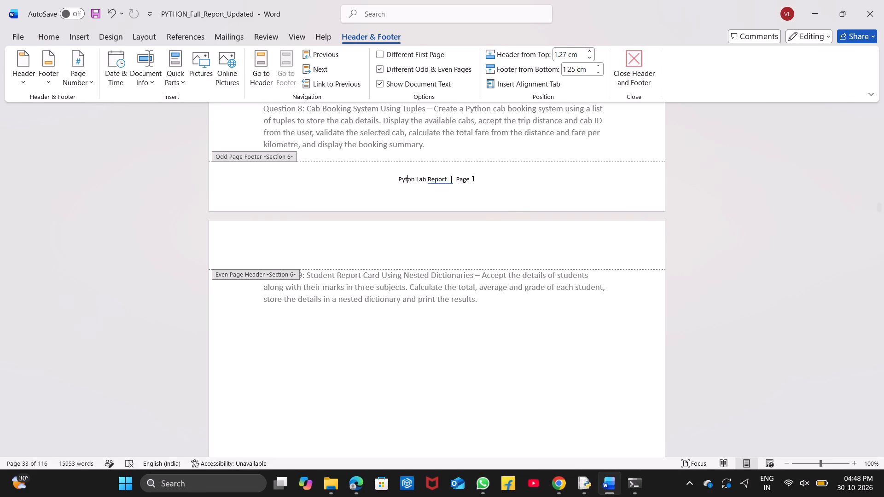
pyautogui.moveTo(393, 176); pyautogui.dragTo(490, 191)
pyautogui.press('BackSpace')
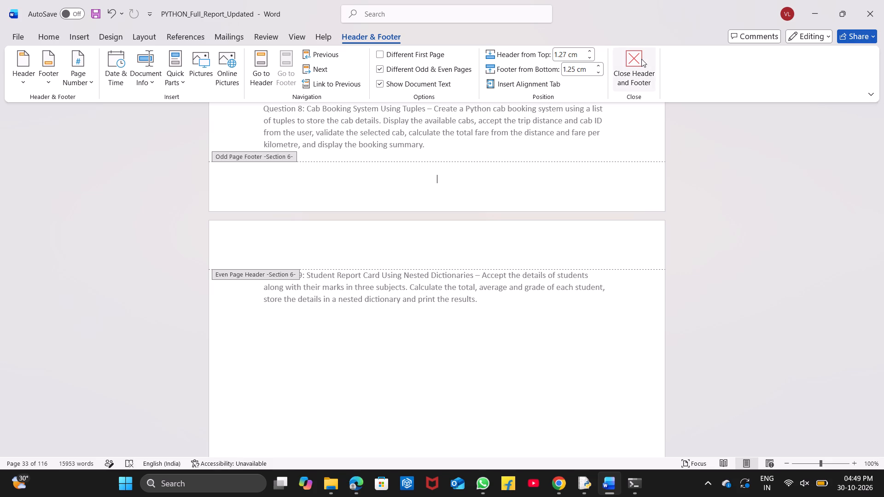
pyautogui.click(641, 59)
# Remove the "Python Lab Report | Page" text and page number from the even page footer of the Lab 5 section.
pyautogui.scroll(-2, 490, 272)
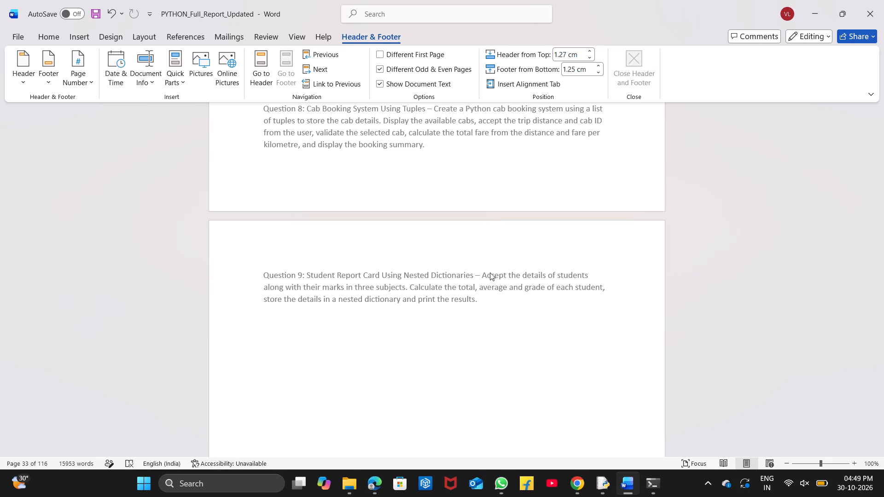
pyautogui.scroll(-5, 490, 272)
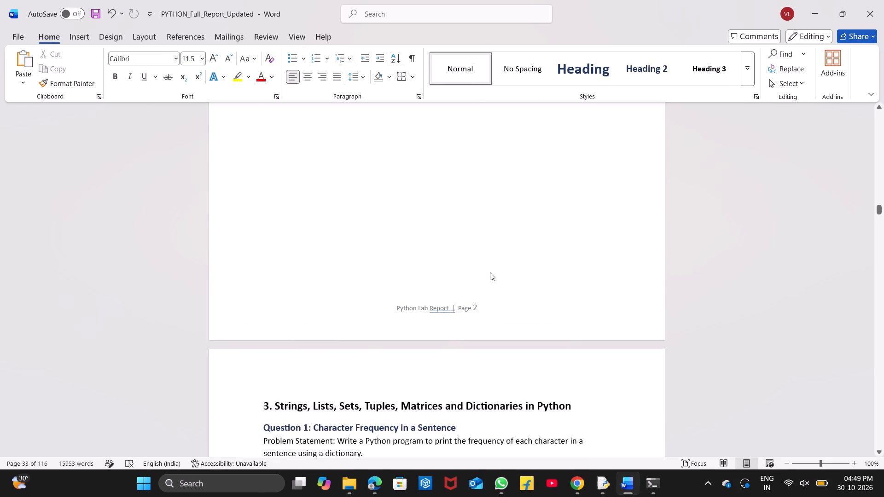
pyautogui.scroll(-2, 490, 272)
pyautogui.click(484, 209)
pyautogui.moveTo(484, 209); pyautogui.dragTo(467, 210)
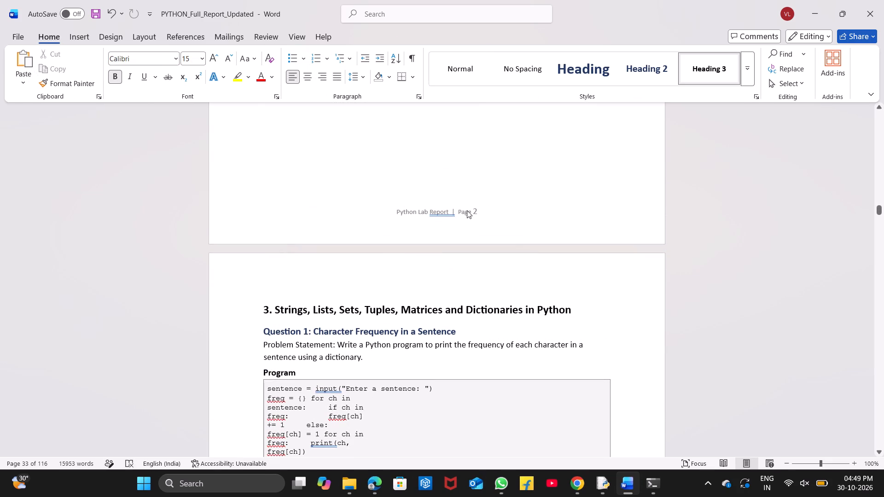
pyautogui.moveTo(467, 210); pyautogui.dragTo(414, 209)
pyautogui.doubleClick(414, 209)
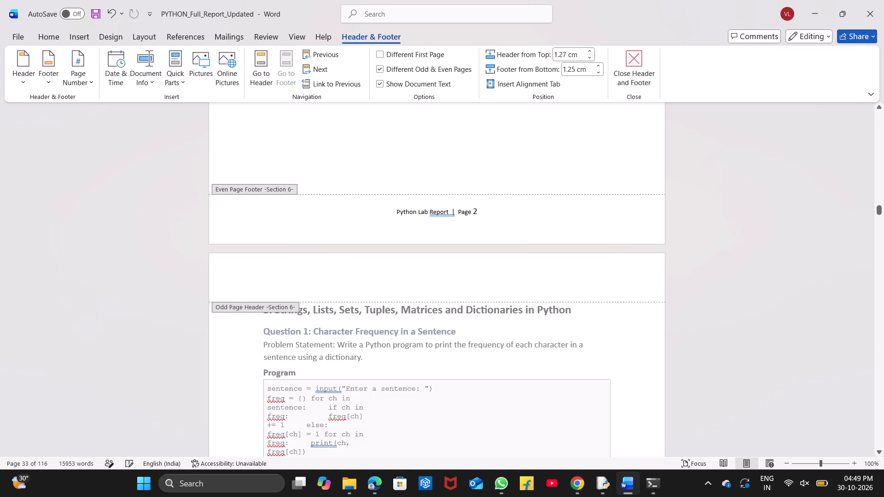
pyautogui.moveTo(394, 211); pyautogui.dragTo(485, 210)
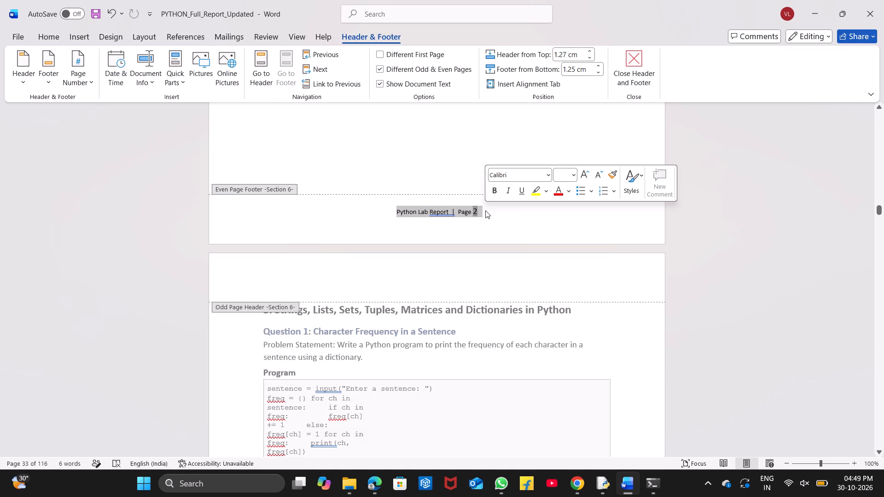
pyautogui.press('BackSpace')
pyautogui.click(629, 59)
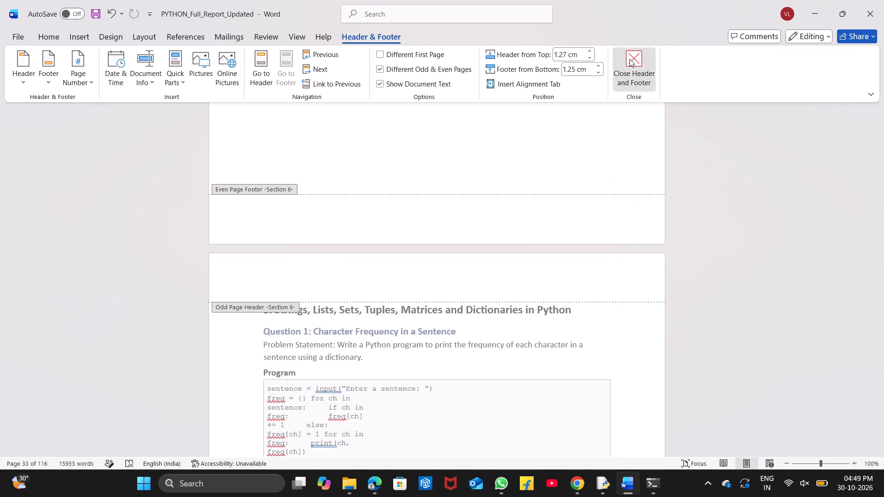
# Look through the Lab 5 questions, outputs, results and observations up to the start of Lab 6 for remaining clean-up.
pyautogui.scroll(-2, 458, 296)
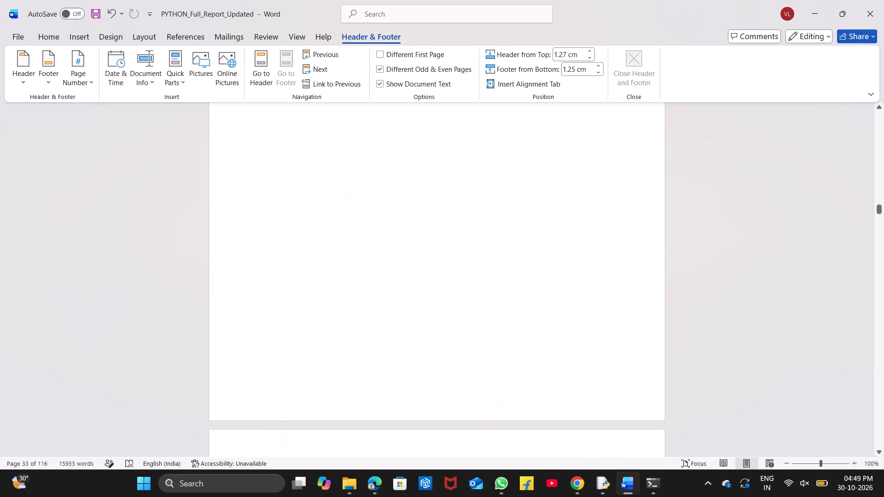
pyautogui.scroll(-3, 458, 296)
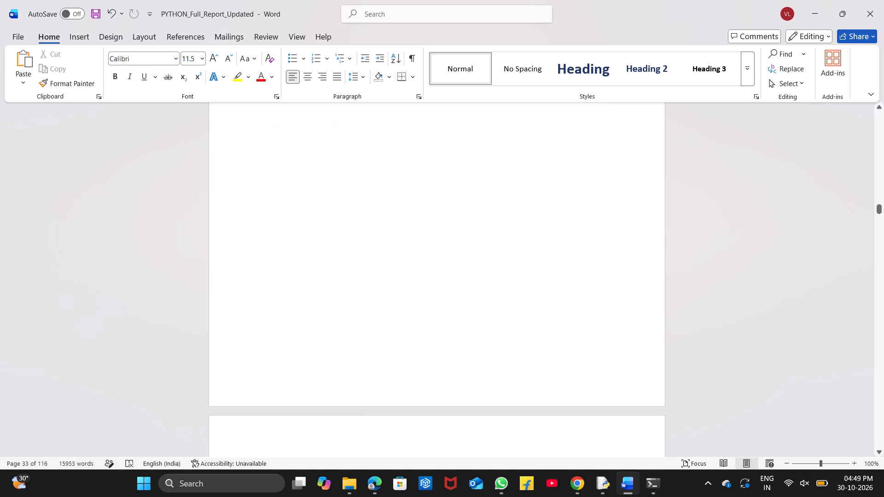
pyautogui.scroll(-3, 458, 296)
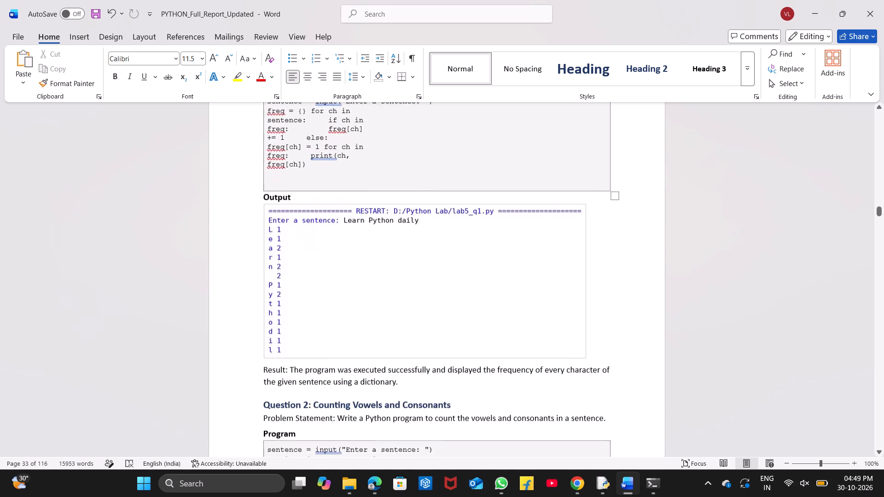
pyautogui.scroll(-3, 458, 296)
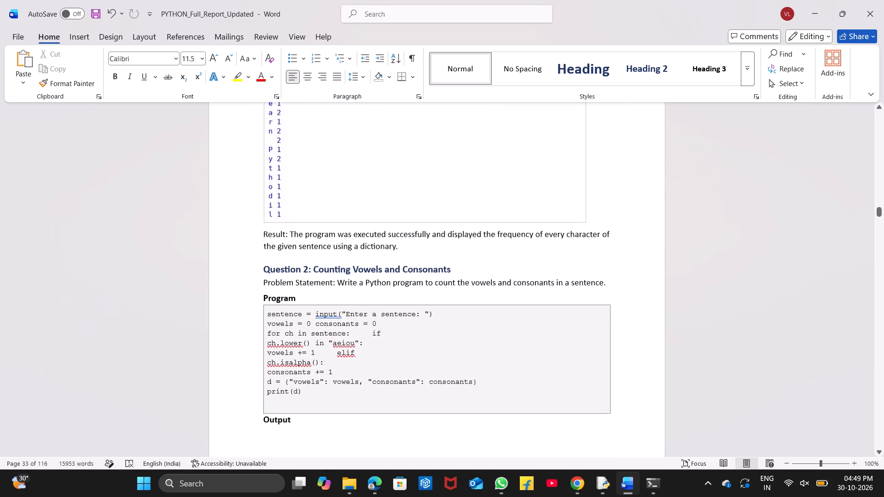
pyautogui.scroll(-1, 458, 296)
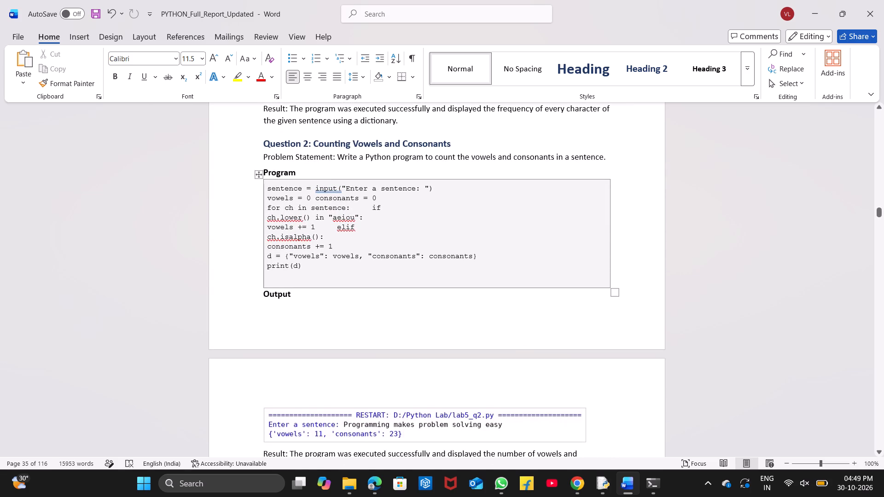
pyautogui.hscroll(1, 342, 206)
pyautogui.scroll(1, 342, 206)
pyautogui.scroll(-3, 342, 206)
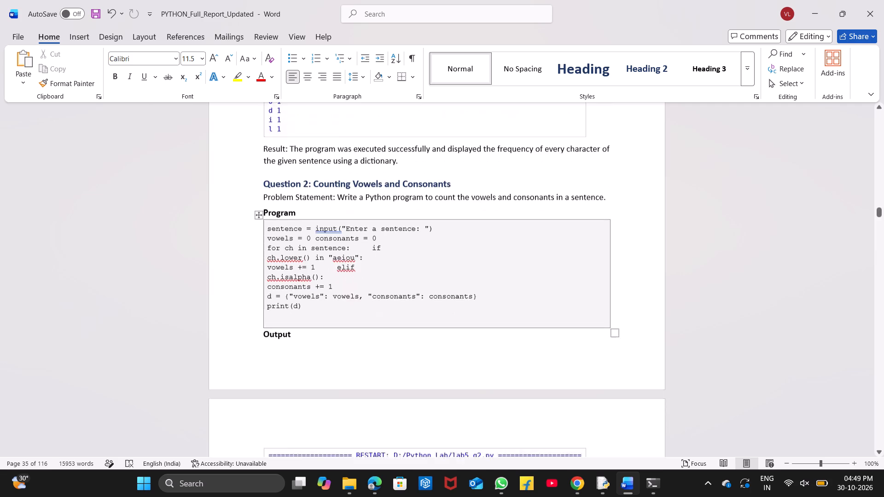
pyautogui.scroll(-4, 342, 206)
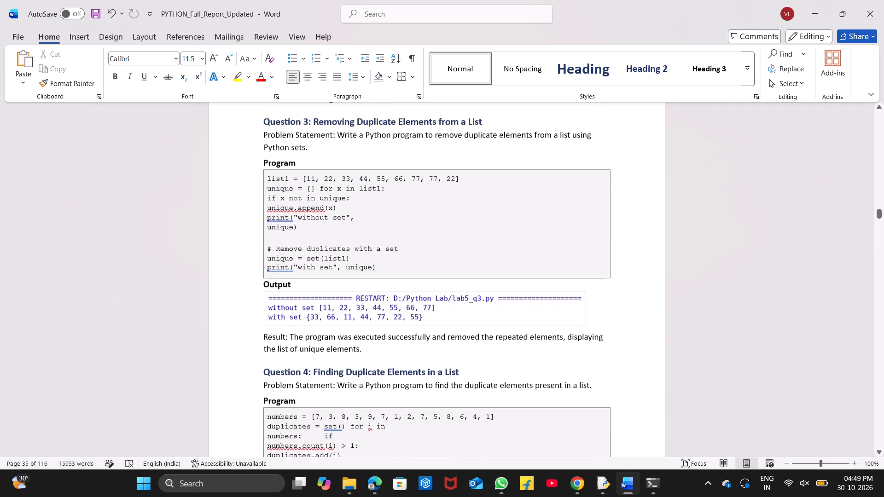
pyautogui.scroll(-4, 342, 206)
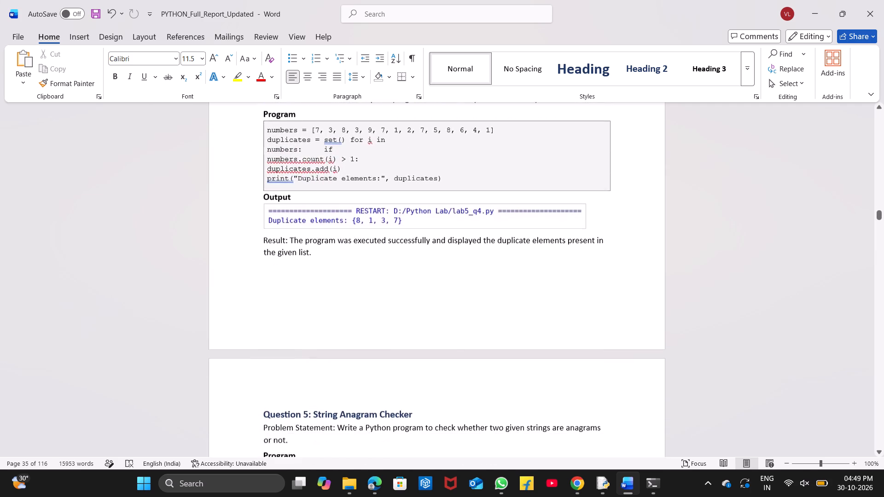
pyautogui.scroll(-3, 342, 206)
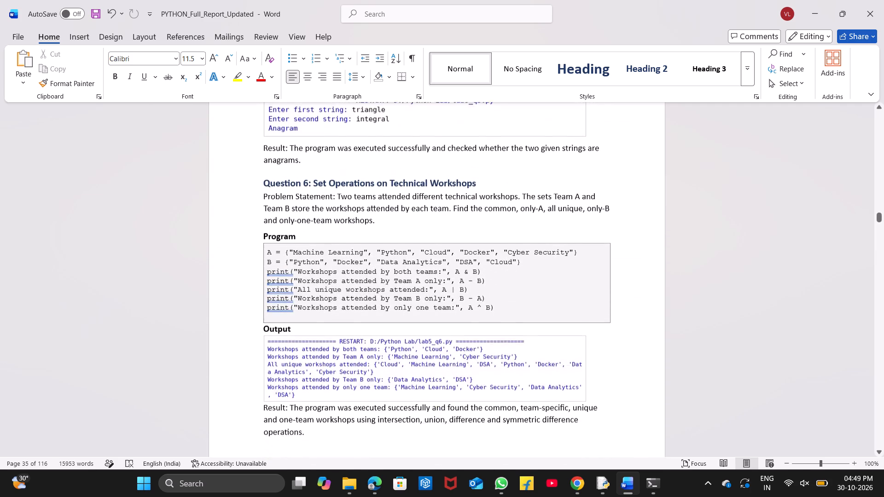
pyautogui.scroll(-3, 342, 206)
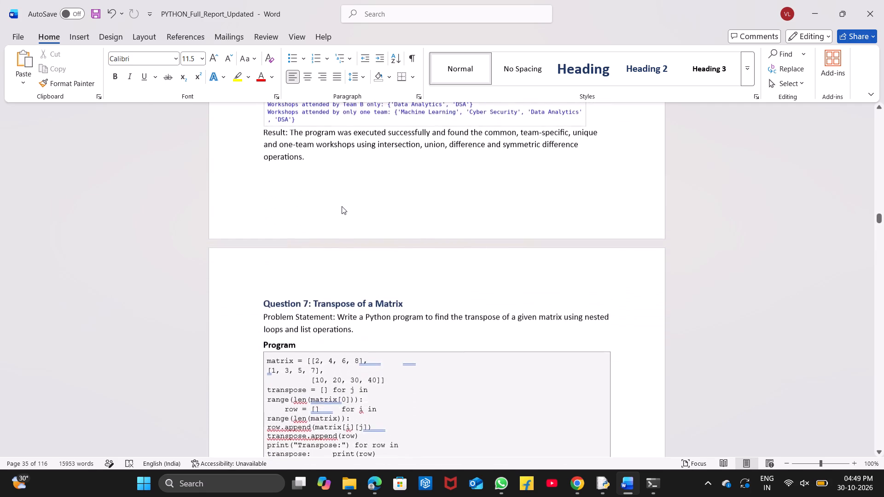
pyautogui.scroll(-3, 342, 206)
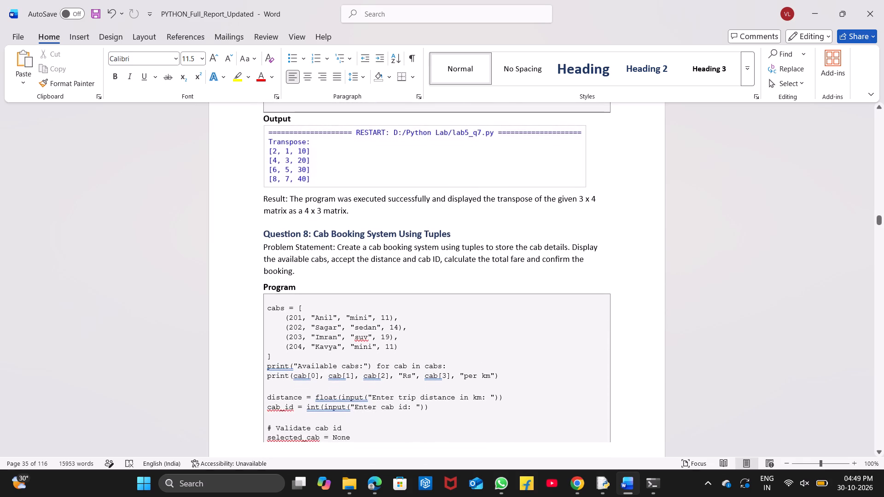
pyautogui.scroll(-2, 342, 206)
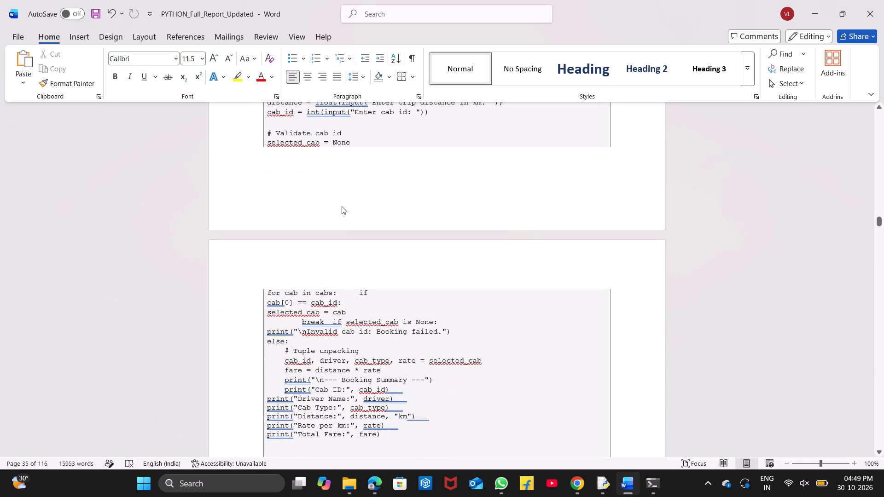
pyautogui.scroll(-4, 342, 206)
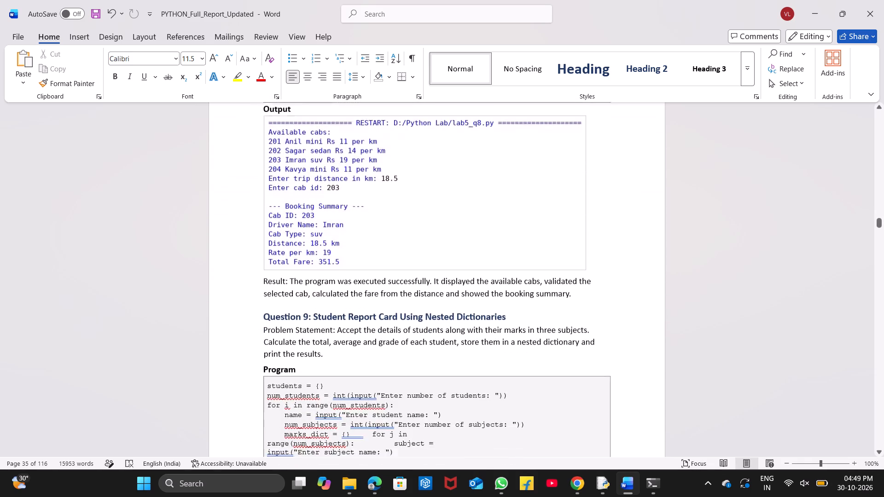
pyautogui.scroll(-4, 342, 206)
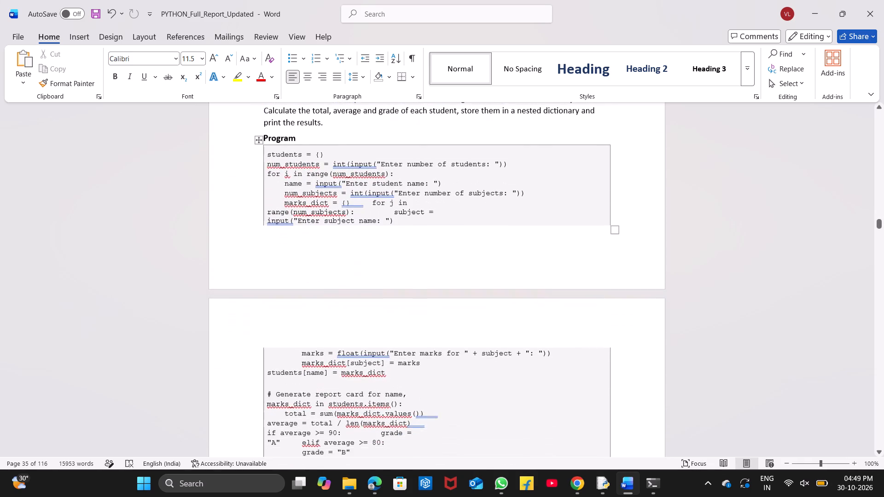
pyautogui.scroll(-5, 342, 206)
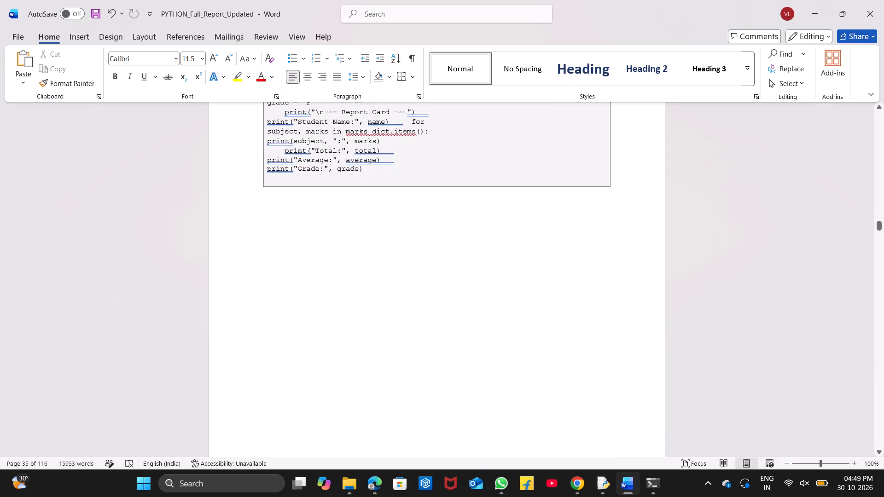
pyautogui.scroll(-7, 342, 206)
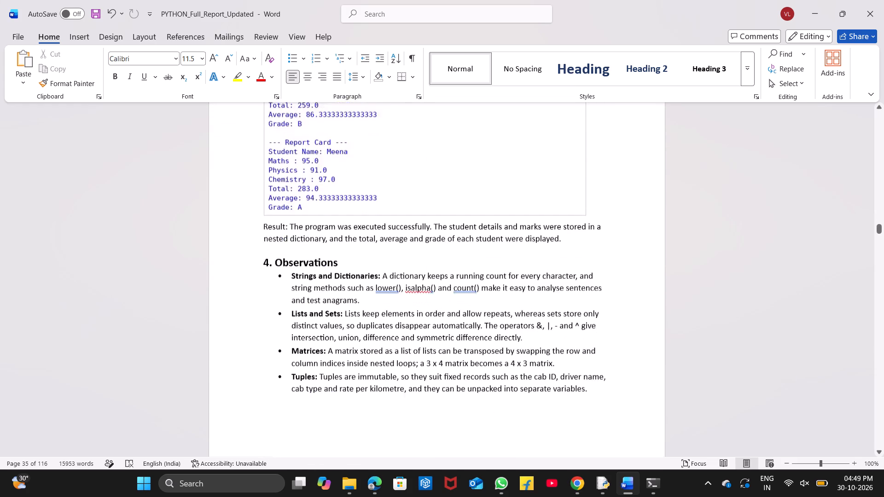
pyautogui.scroll(-7, 342, 206)
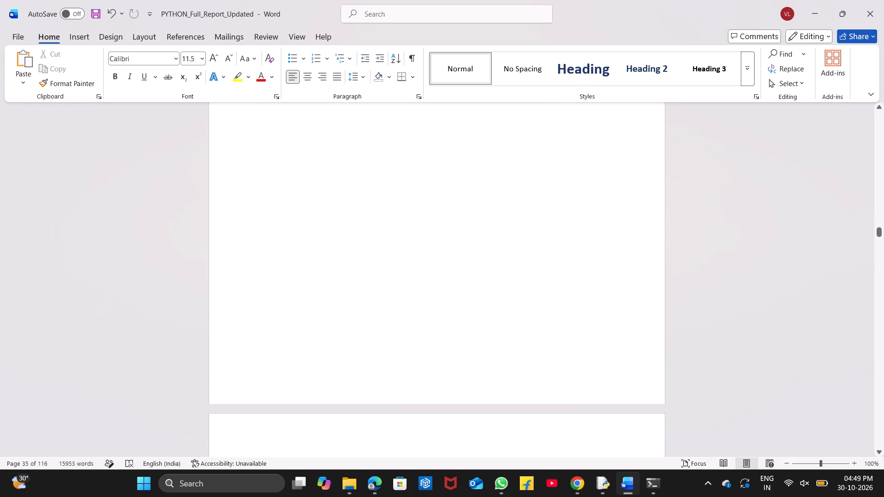
pyautogui.scroll(-3, 342, 206)
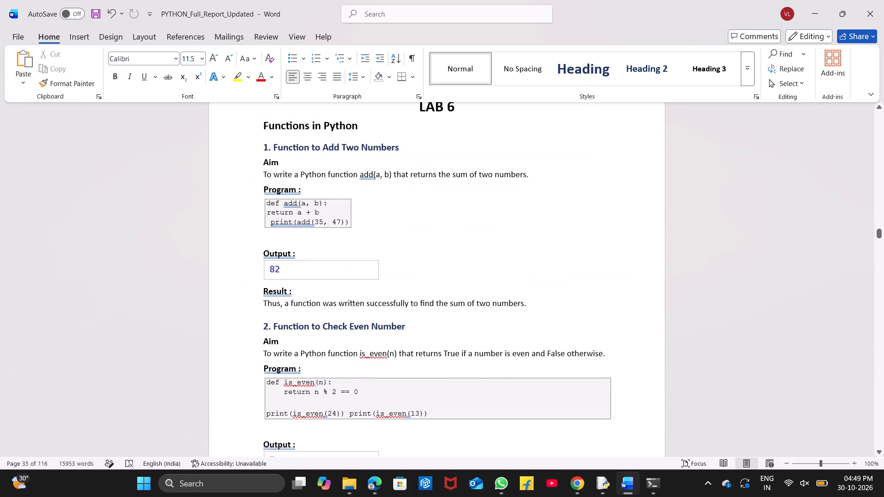
# Pull the "LAB 6" heading up below the closing paragraph of Lab 5, on its own line roughly centred with spaces.
pyautogui.scroll(3, 342, 206)
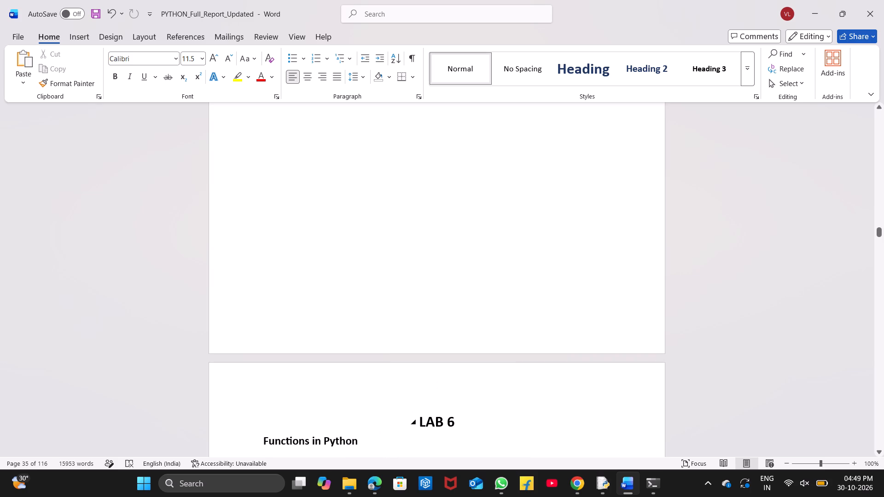
pyautogui.click(413, 417)
pyautogui.press('BackSpace')
pyautogui.press('BackSpace')
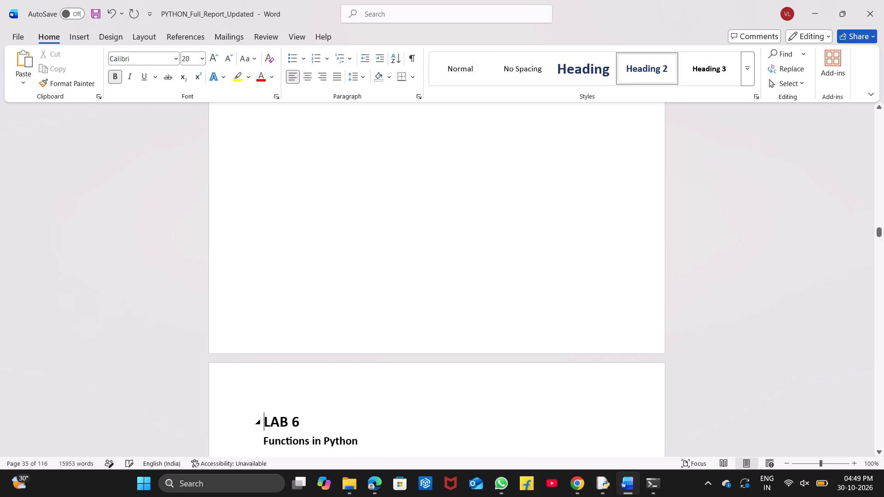
pyautogui.press('BackSpace')
pyautogui.press('BackSpace')
pyautogui.press('BackSpace')
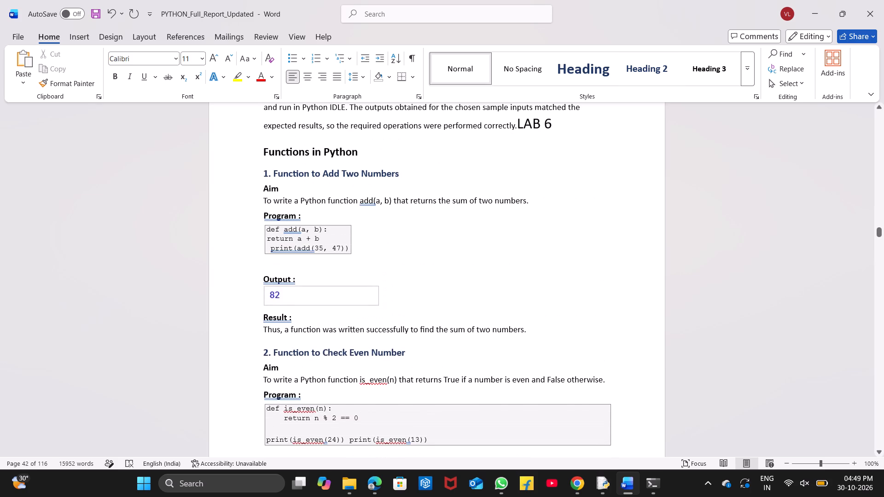
pyautogui.press('Return')
pyautogui.press('space')
pyautogui.press('space')
pyautogui.press('space')
pyautogui.press('space')
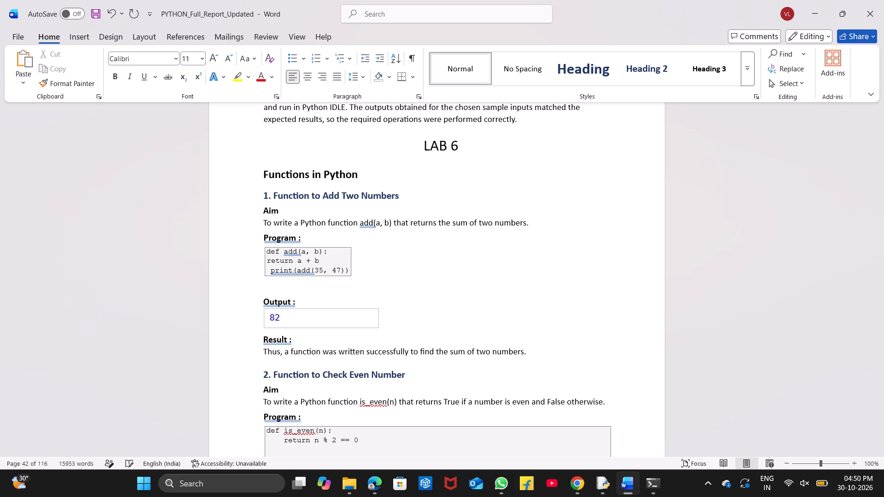
pyautogui.press('BackSpace')
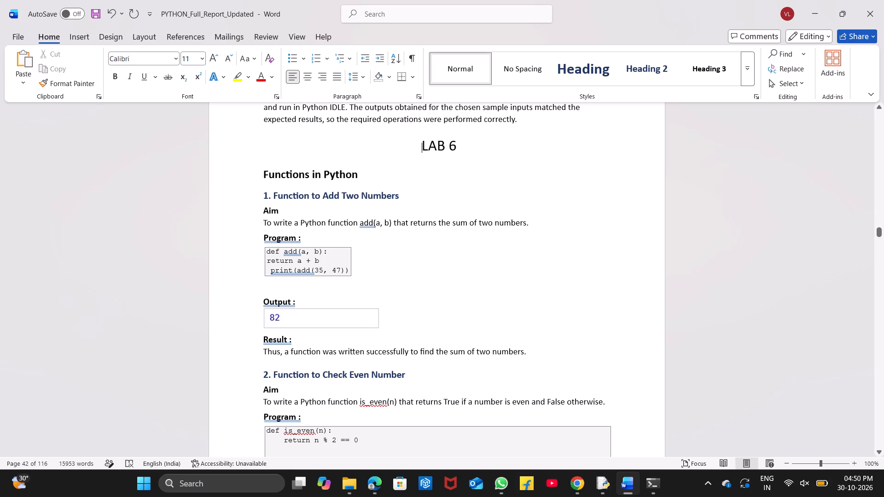
# Make the "LAB 6" heading bold and one font size larger.
pyautogui.moveTo(417, 147); pyautogui.dragTo(458, 149)
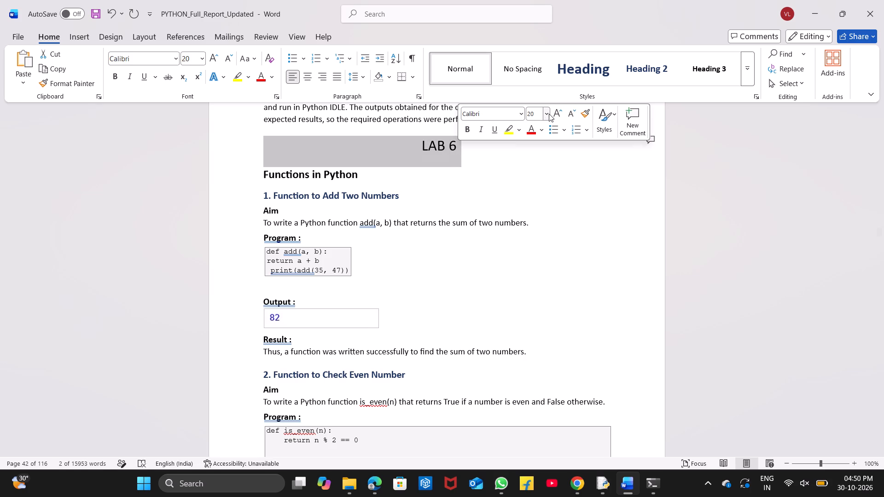
pyautogui.click(466, 131)
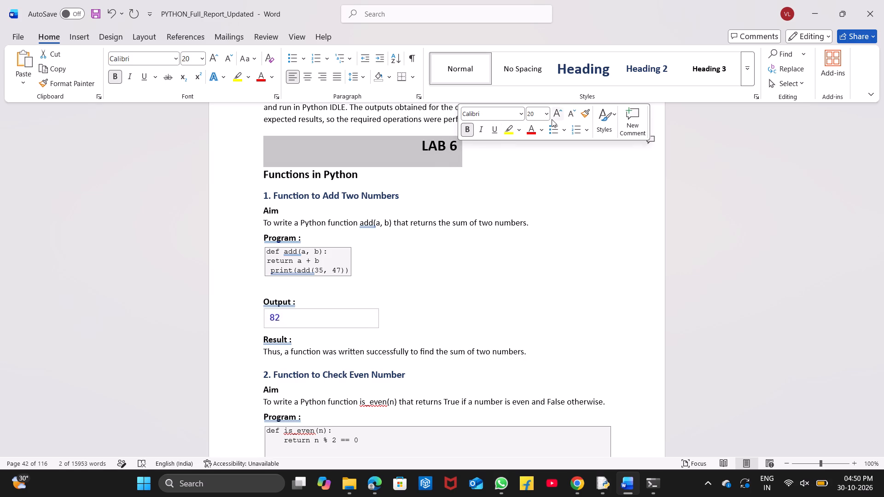
pyautogui.click(553, 116)
pyautogui.click(606, 221)
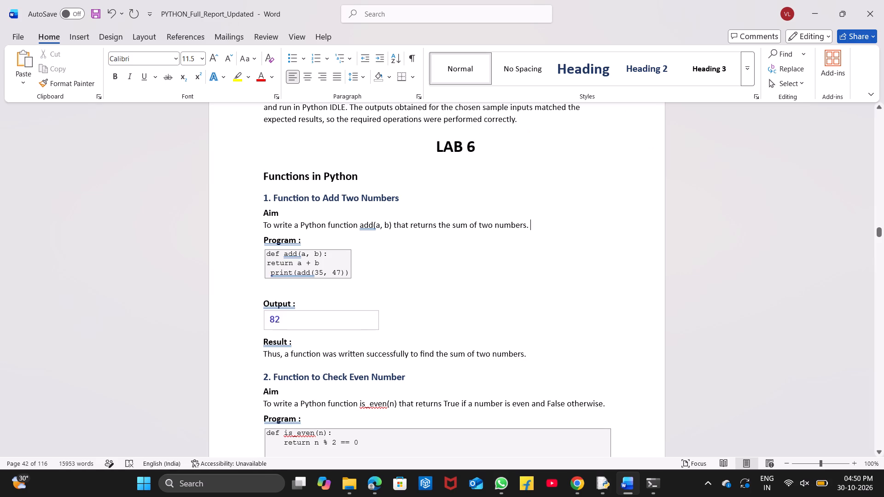
# Delete several spaces before the "LAB 6" heading to bring it back toward the centre of the line.
pyautogui.click(435, 144)
pyautogui.press('BackSpace')
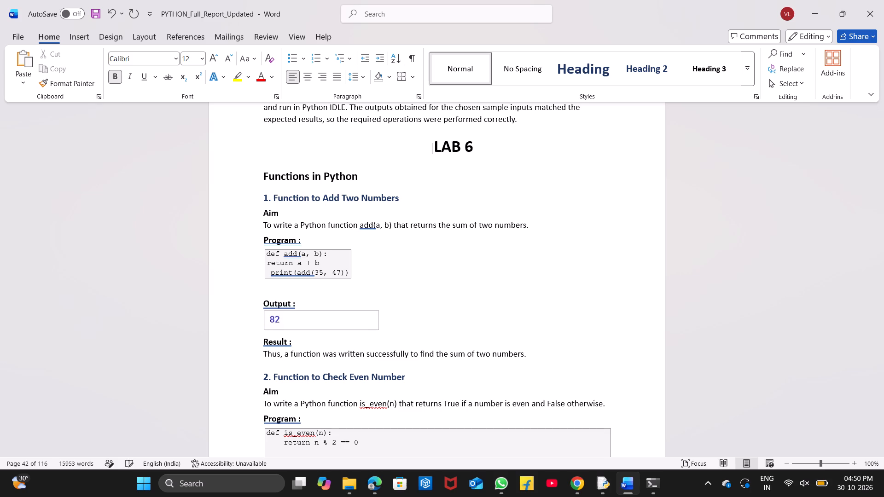
pyautogui.press('BackSpace')
pyautogui.press('BackSpace')
pyautogui.press('BackSpace')
pyautogui.press('BackSpace')
pyautogui.press('BackSpace')
pyautogui.press('BackSpace')
# Look through the Lab 6 function exercises from question 1 to question 34, checking programs, outputs and results for remaining clean-up.
pyautogui.scroll(-3, 540, 234)
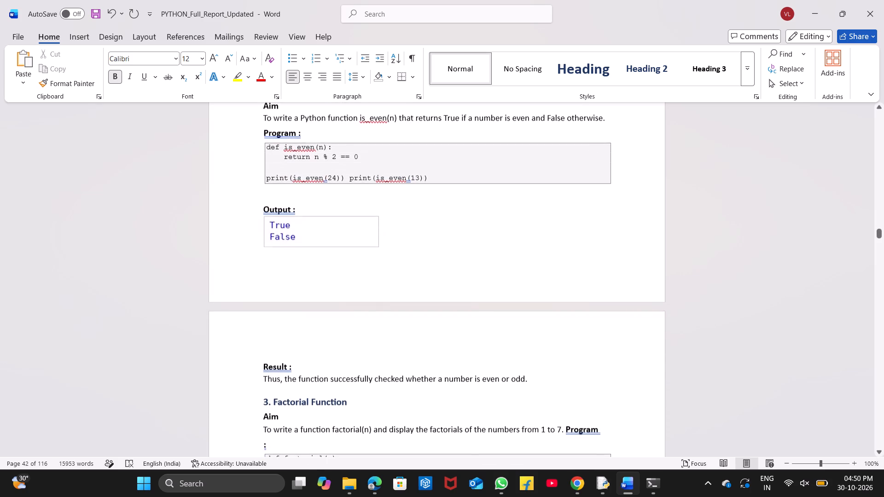
pyautogui.scroll(-2, 540, 234)
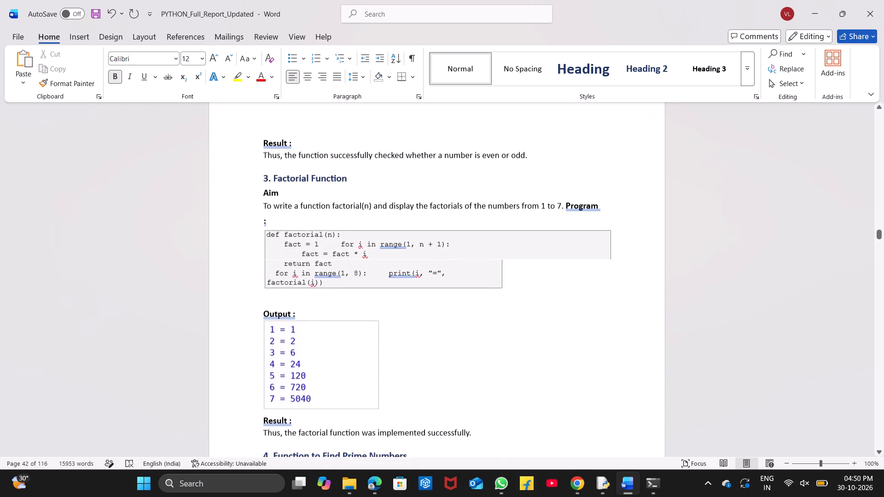
pyautogui.scroll(-2, 540, 234)
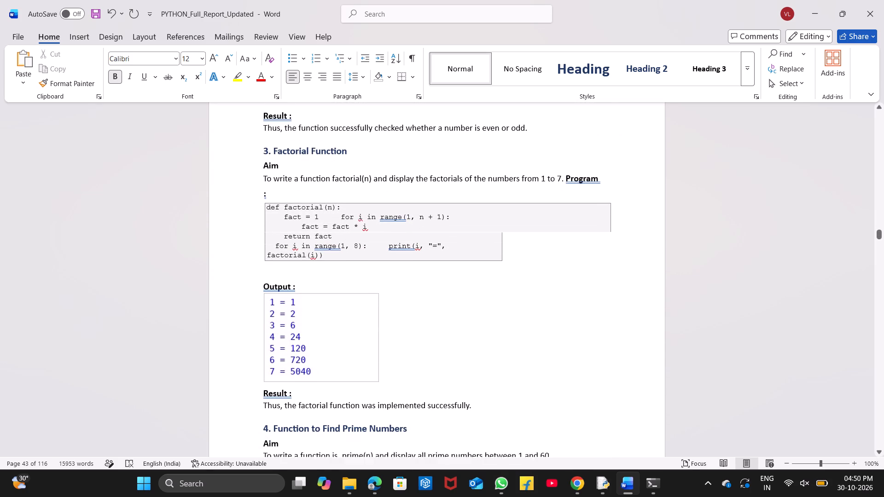
pyautogui.scroll(-2, 540, 234)
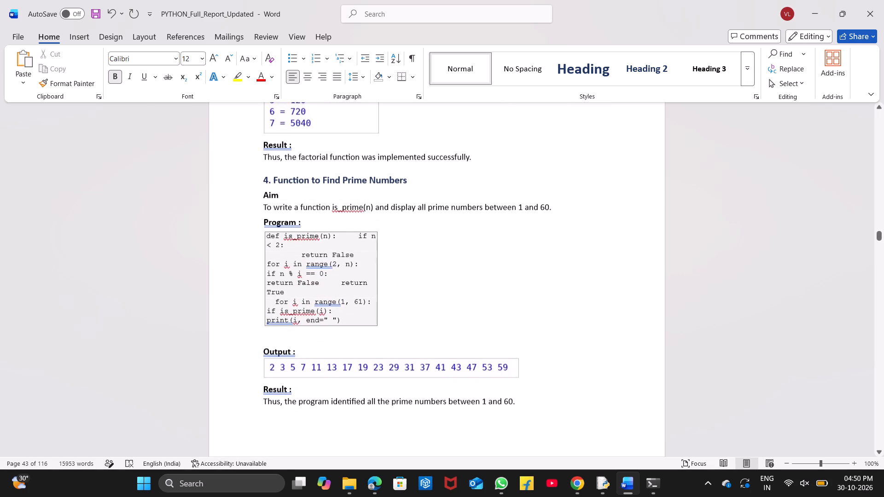
pyautogui.scroll(-4, 540, 234)
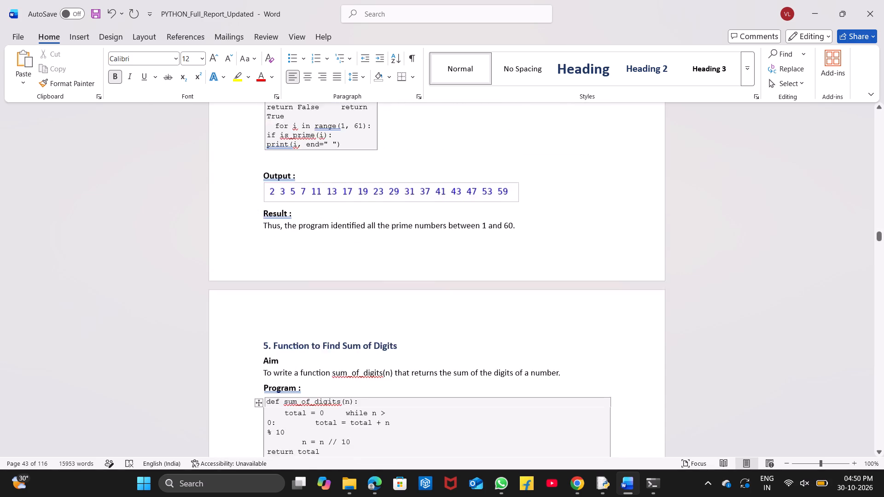
pyautogui.scroll(-1, 540, 234)
pyautogui.scroll(1, 540, 234)
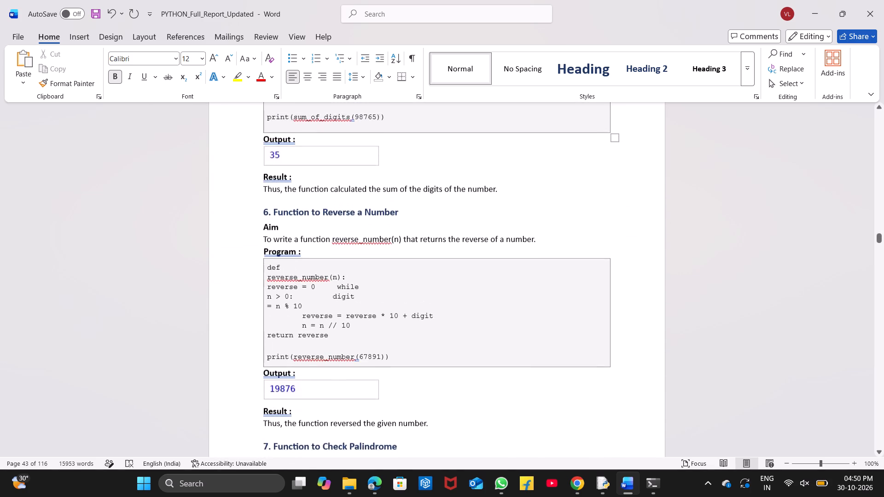
pyautogui.scroll(1, 540, 234)
pyautogui.scroll(-2, 540, 234)
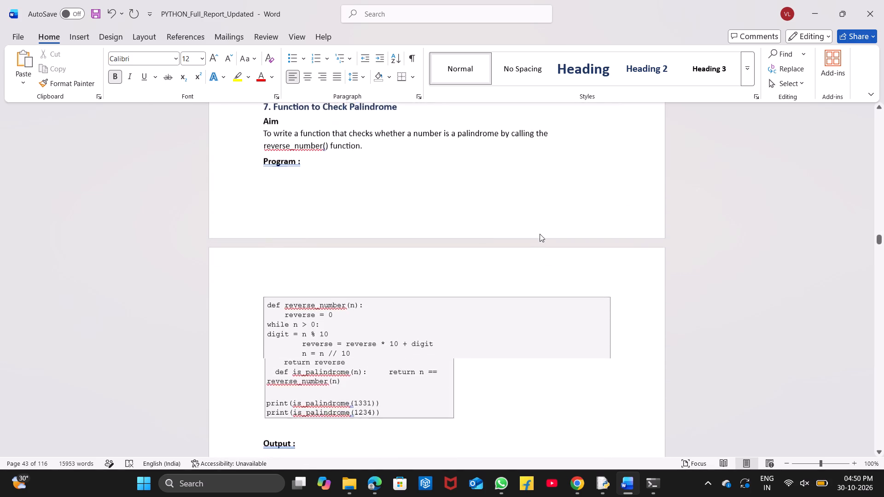
pyautogui.scroll(-3, 540, 234)
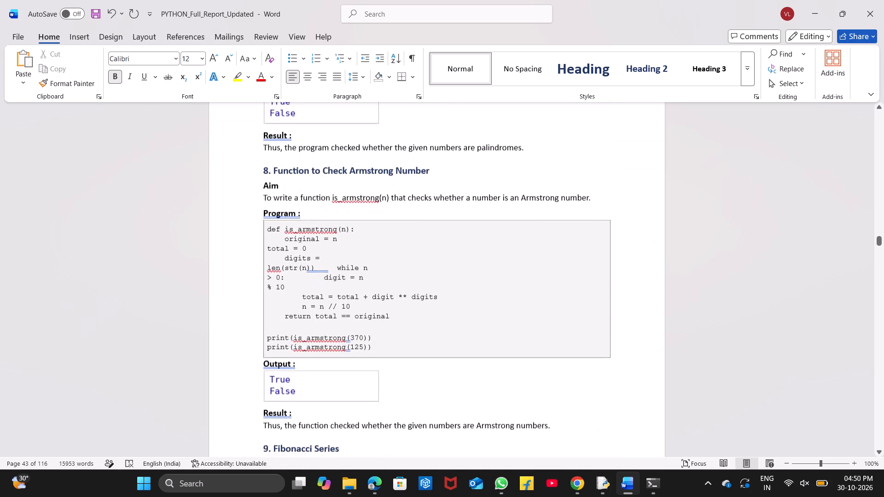
pyautogui.scroll(-3, 540, 234)
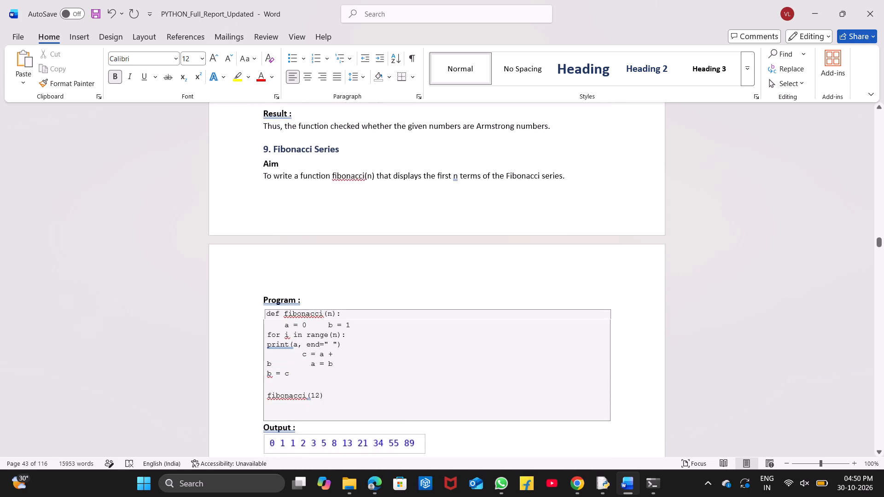
pyautogui.scroll(-2, 540, 234)
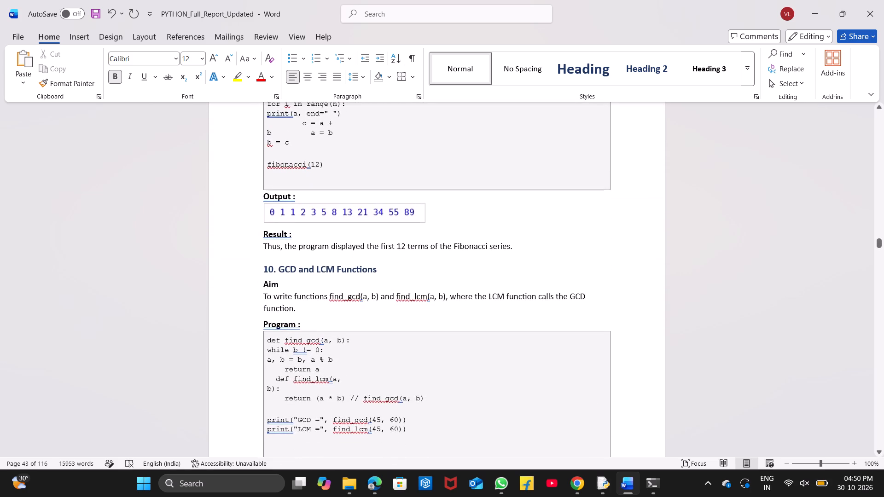
pyautogui.scroll(-4, 540, 234)
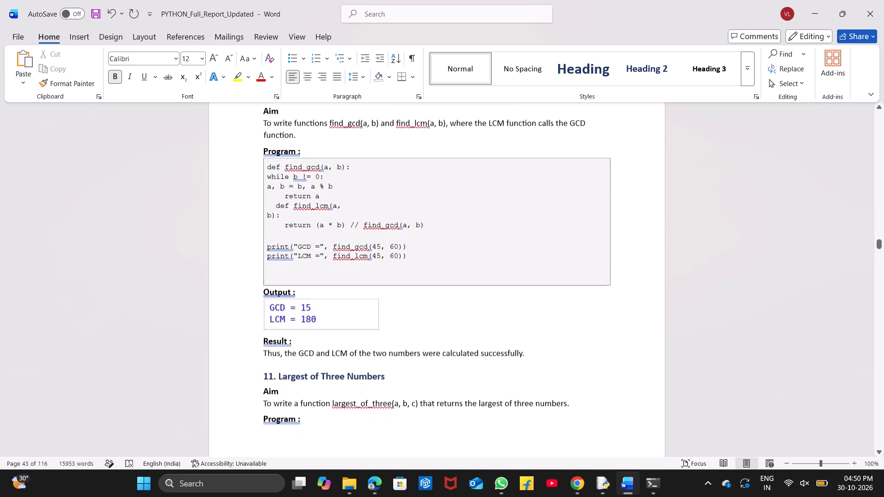
pyautogui.scroll(-3, 540, 234)
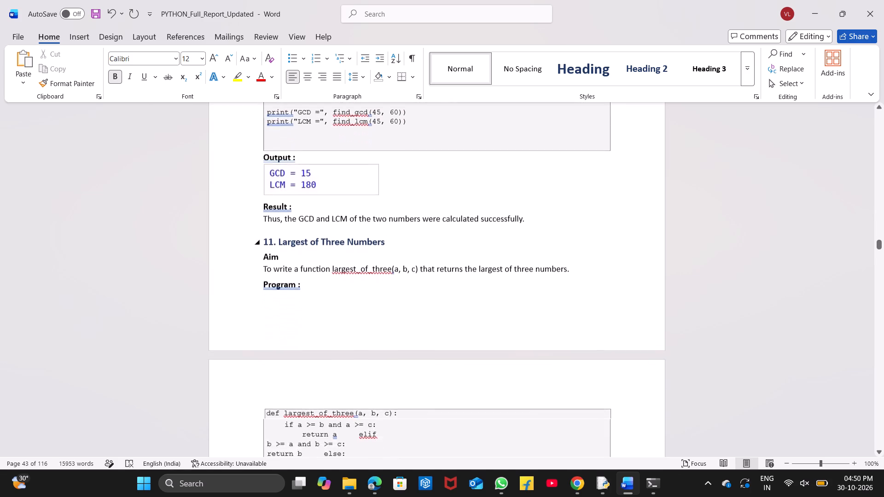
pyautogui.scroll(-3, 540, 234)
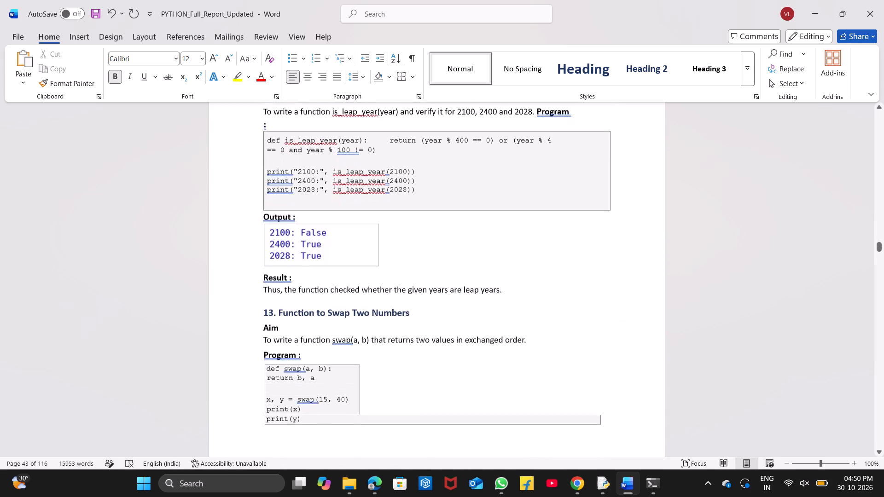
pyautogui.scroll(-3, 540, 234)
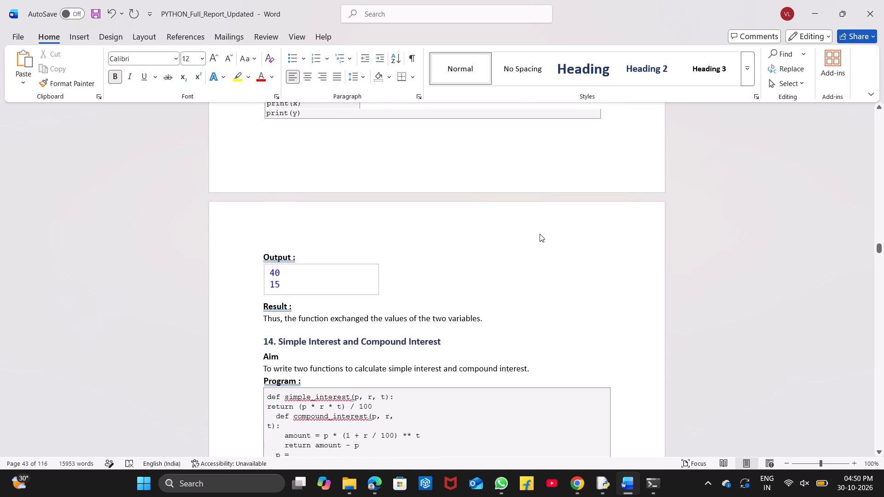
pyautogui.scroll(-4, 540, 234)
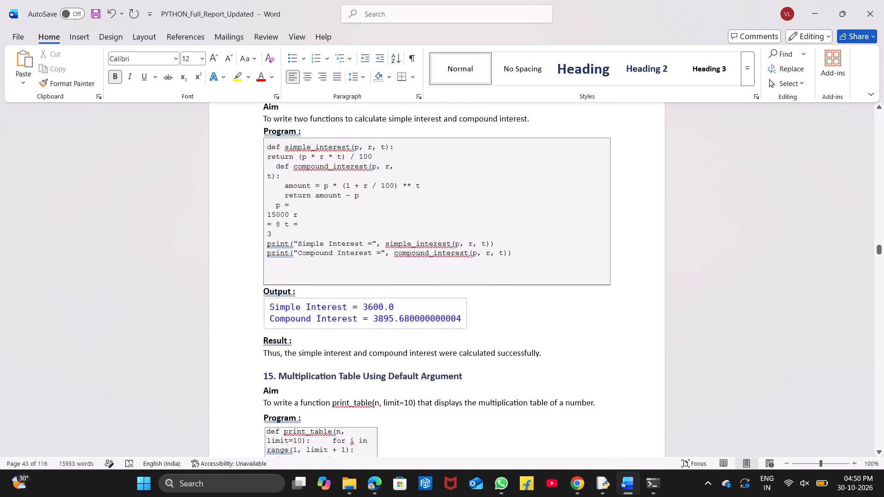
pyautogui.scroll(-4, 540, 234)
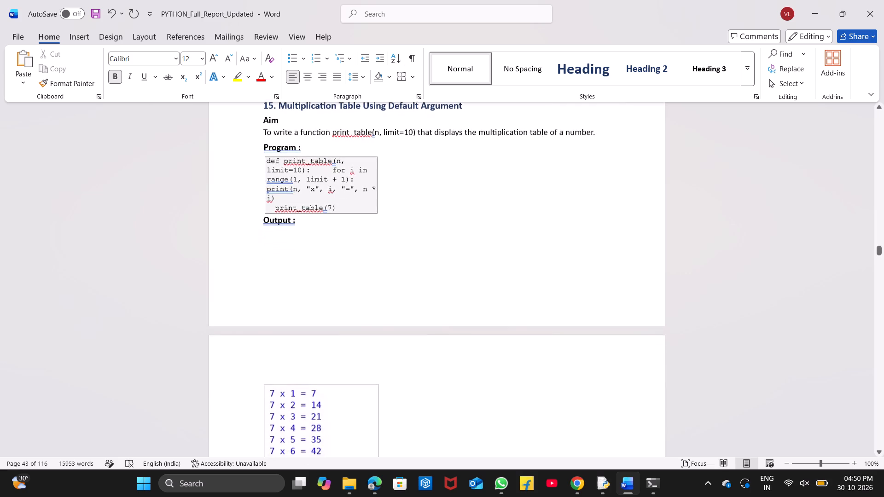
pyautogui.scroll(-3, 540, 234)
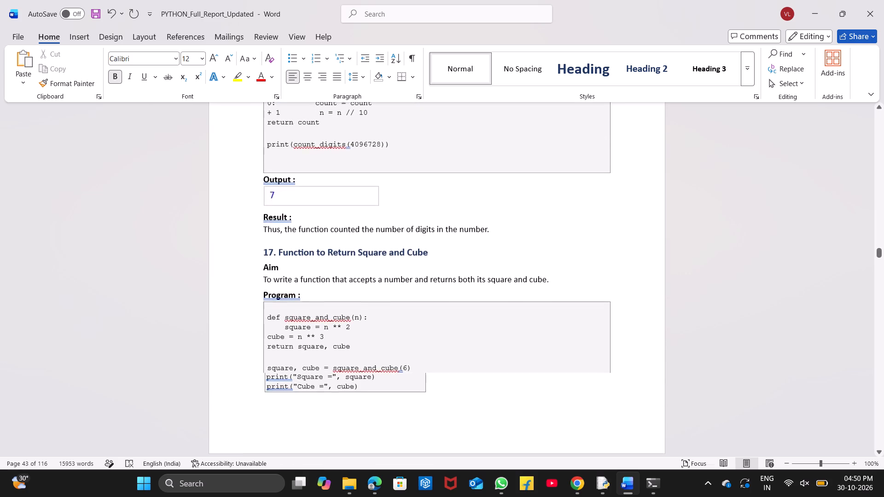
pyautogui.scroll(-3, 540, 234)
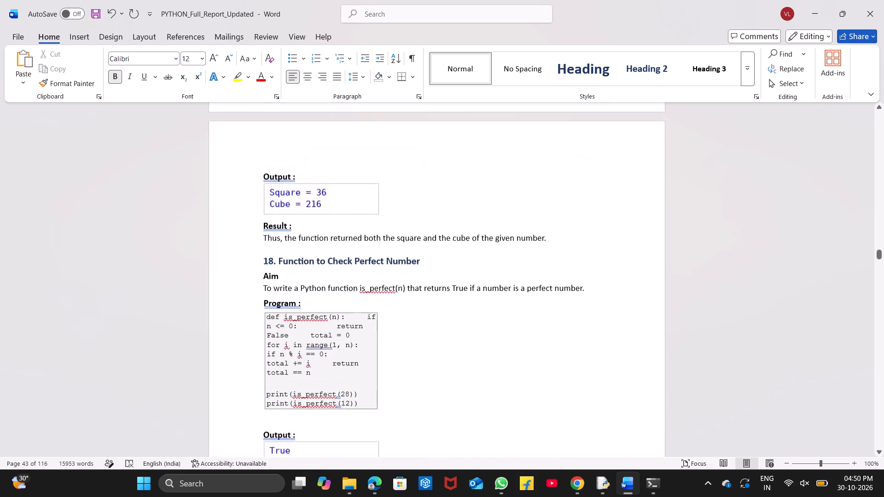
pyautogui.scroll(-3, 540, 234)
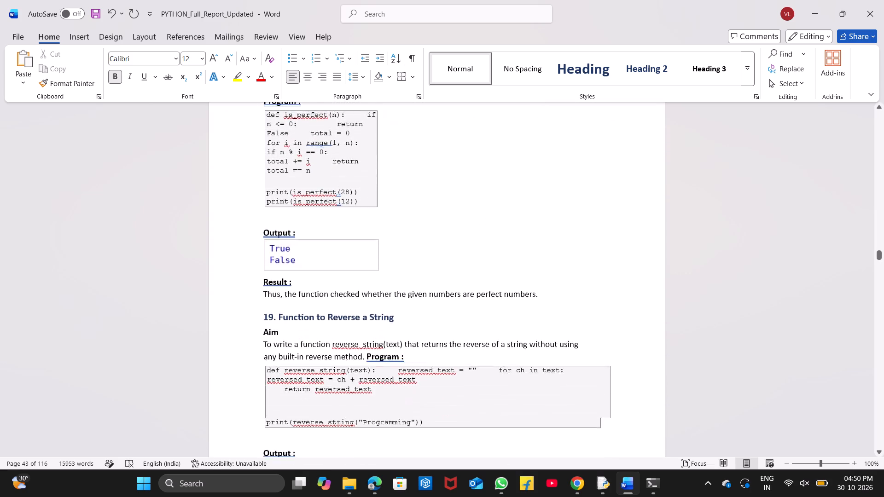
pyautogui.scroll(-3, 540, 234)
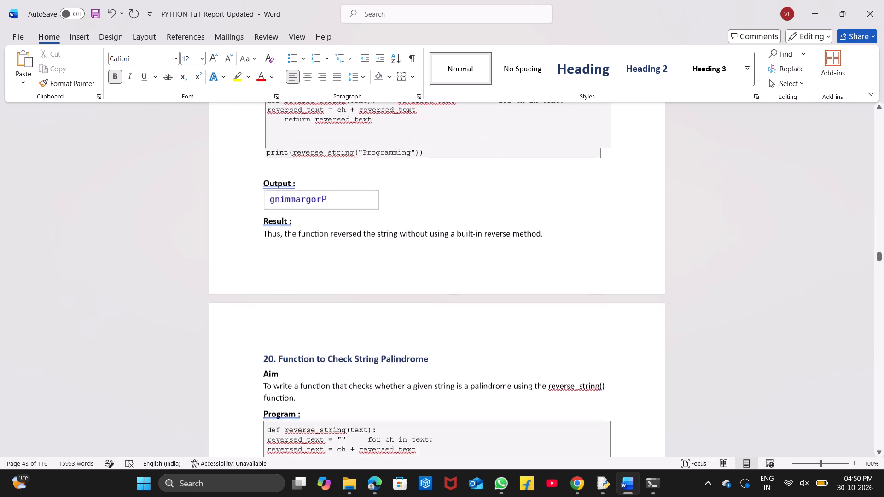
pyautogui.scroll(-3, 540, 234)
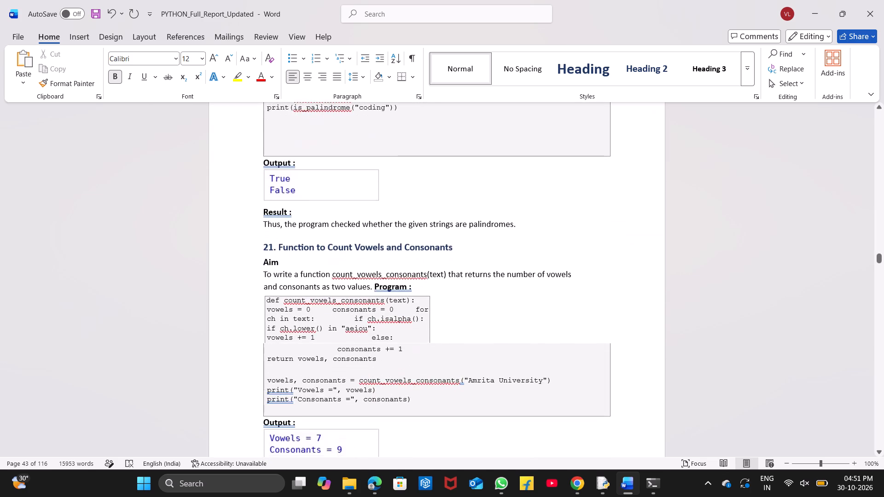
pyautogui.scroll(-3, 540, 234)
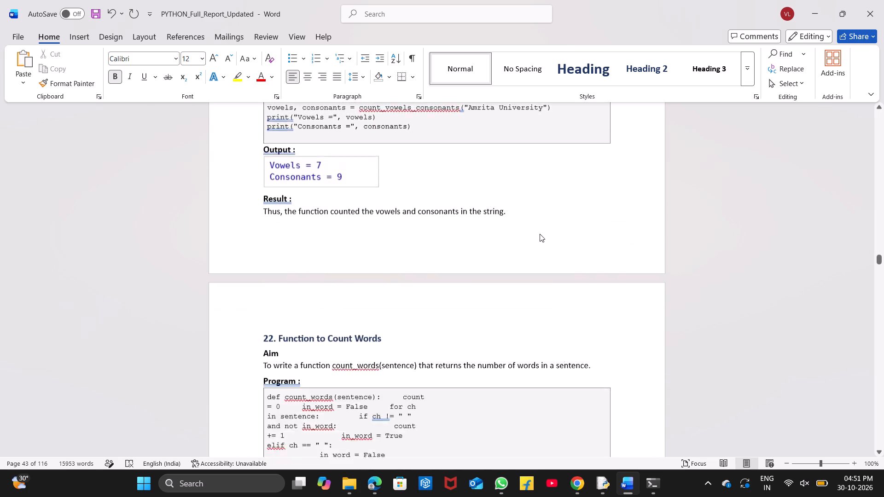
pyautogui.scroll(-4, 540, 234)
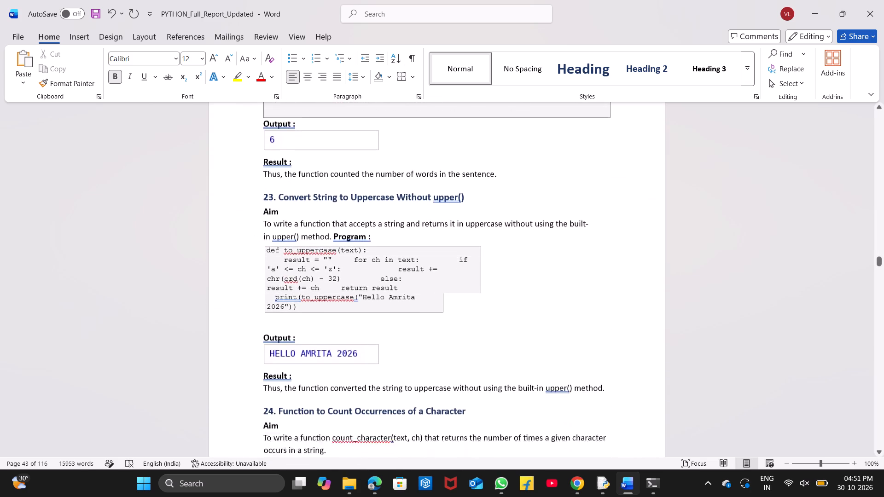
pyautogui.scroll(-4, 540, 234)
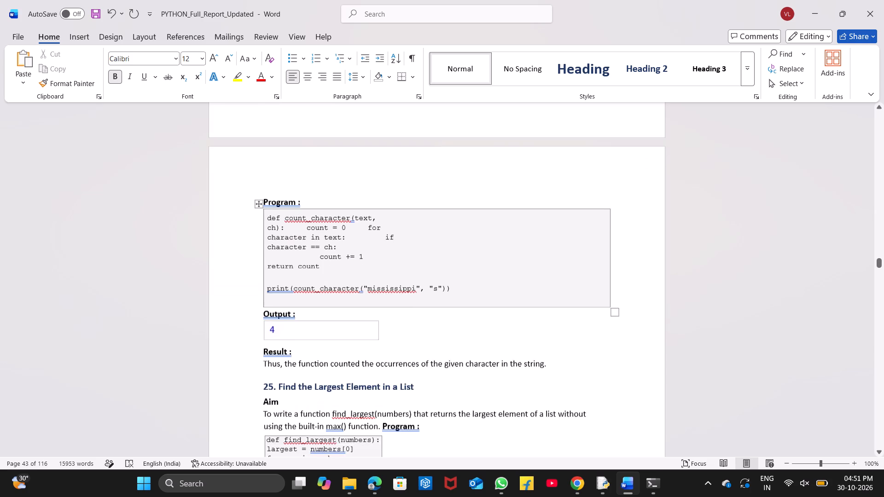
pyautogui.scroll(-4, 540, 234)
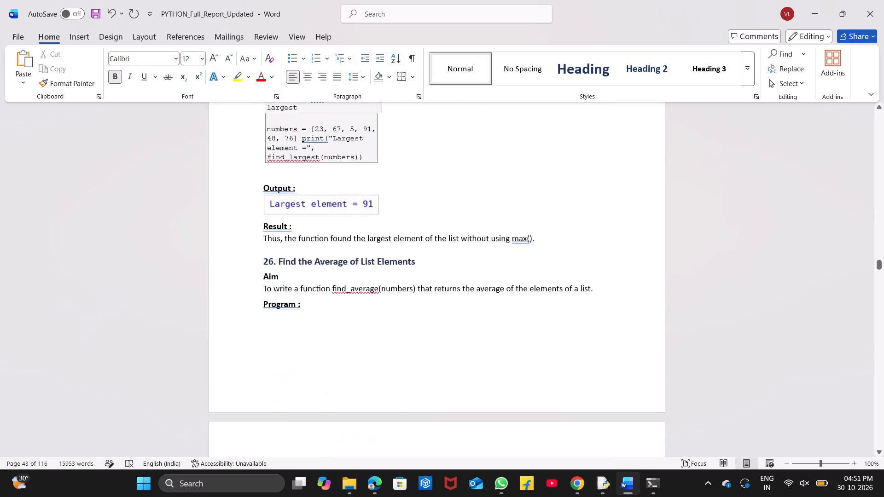
pyautogui.scroll(-4, 540, 234)
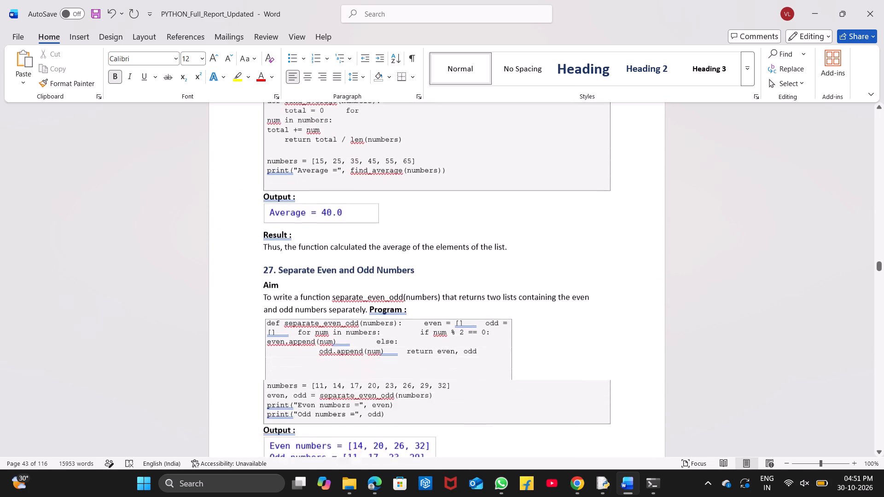
pyautogui.scroll(-4, 540, 234)
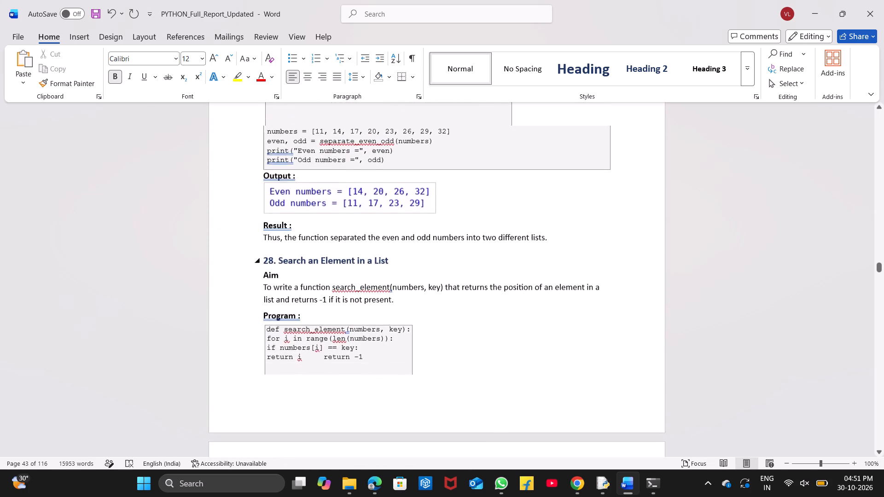
pyautogui.scroll(-3, 540, 234)
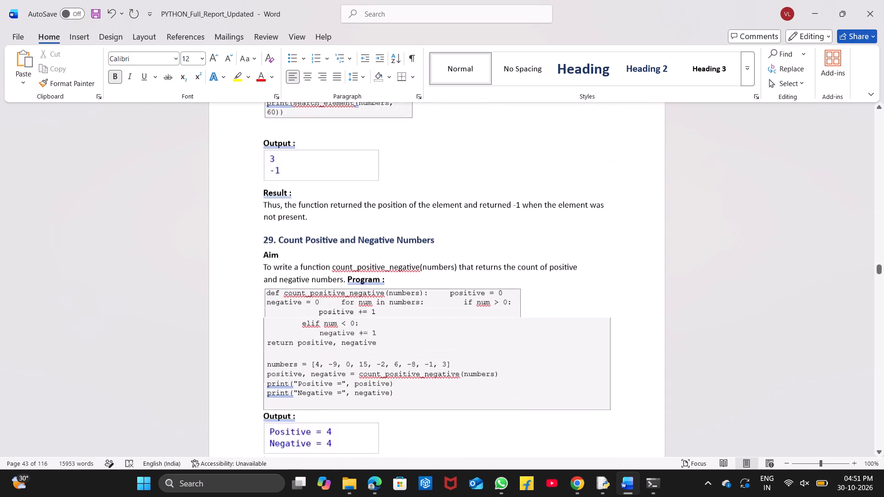
pyautogui.scroll(-3, 540, 234)
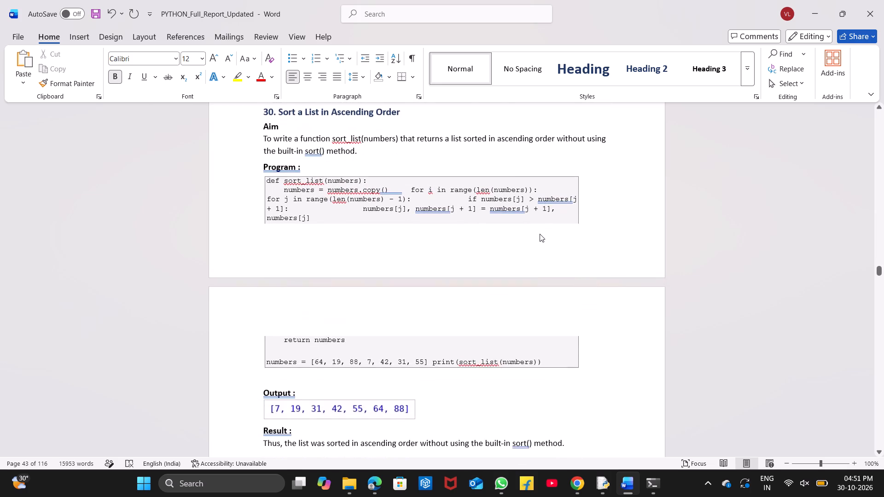
pyautogui.scroll(-3, 540, 234)
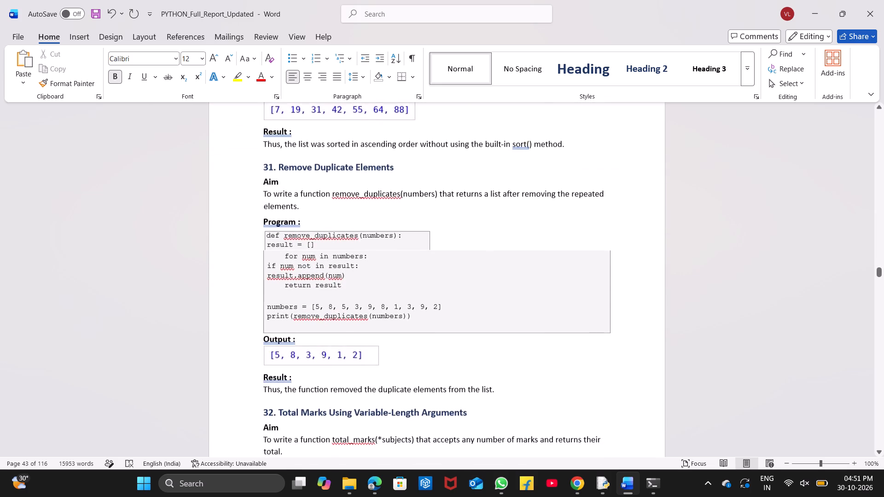
pyautogui.scroll(-1, 540, 234)
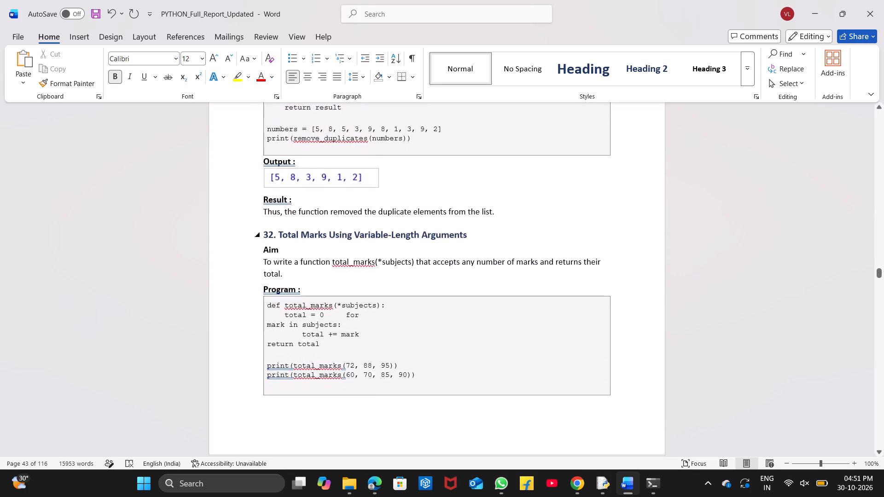
pyautogui.scroll(-2, 540, 234)
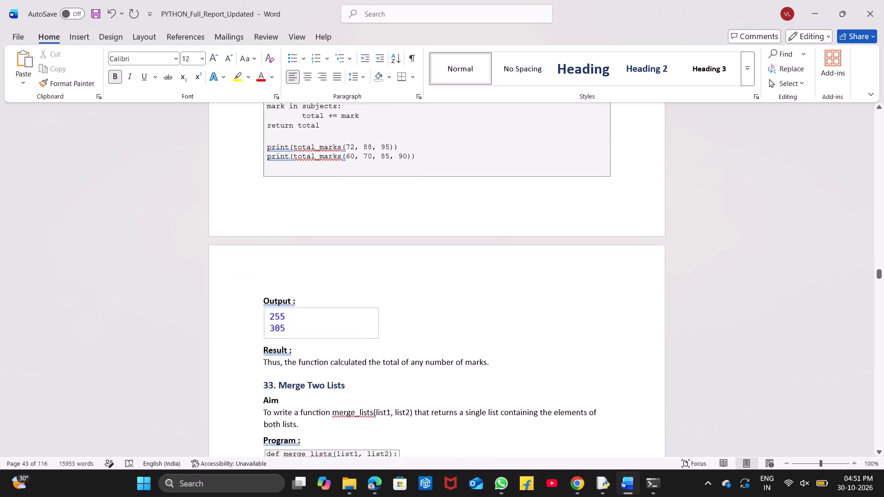
pyautogui.scroll(-2, 540, 234)
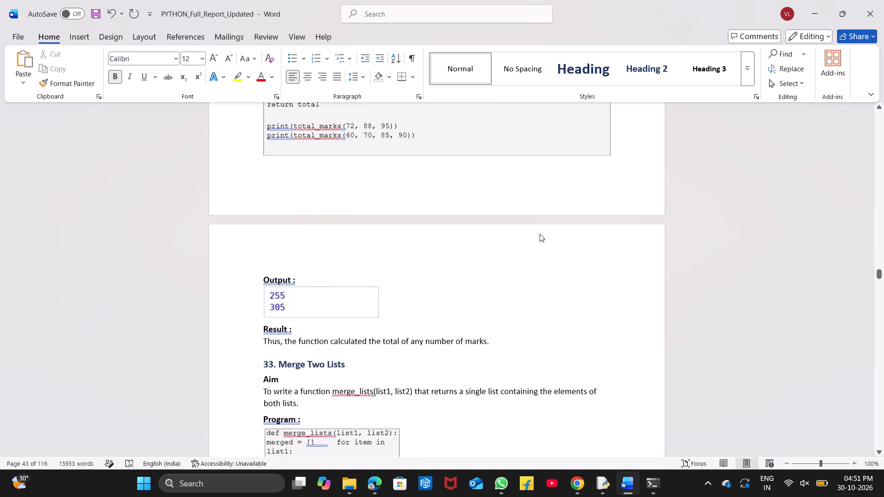
pyautogui.scroll(-1, 540, 234)
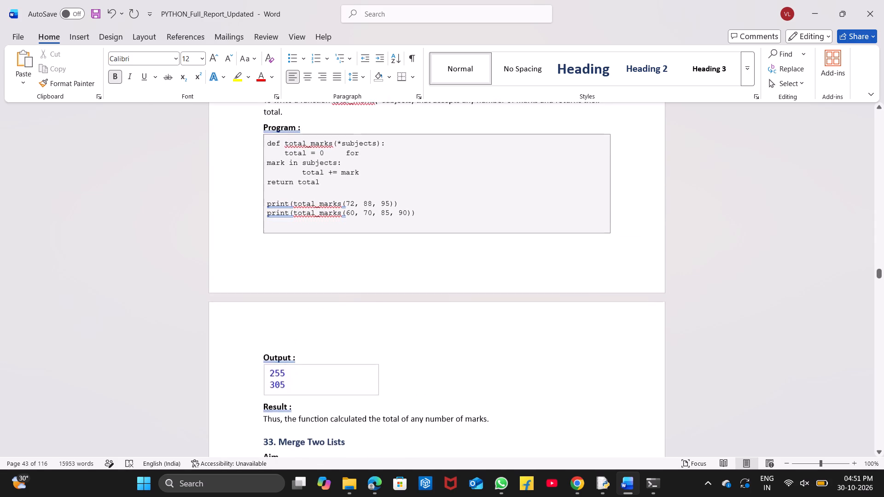
pyautogui.scroll(-3, 540, 234)
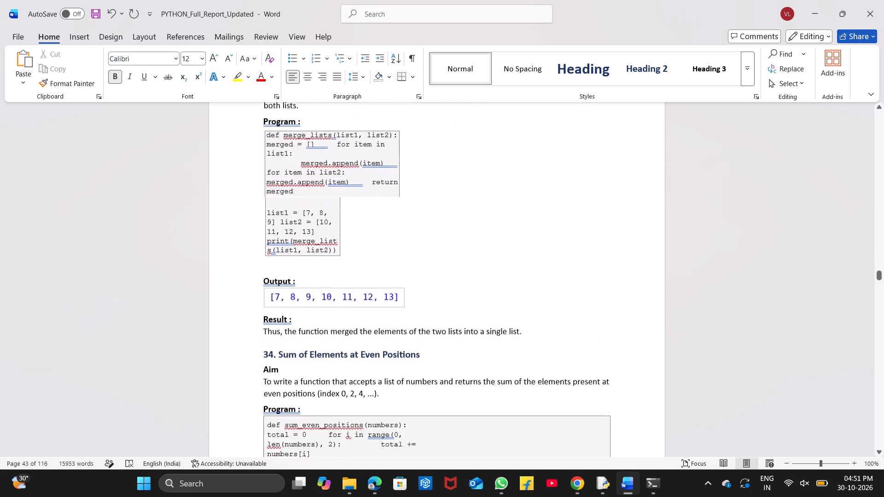
# Look through the remaining Lab 6 exercises from question 34 to question 41, up to the start of Lab 7, for further clean-up.
pyautogui.scroll(-1, 540, 234)
pyautogui.click(540, 234)
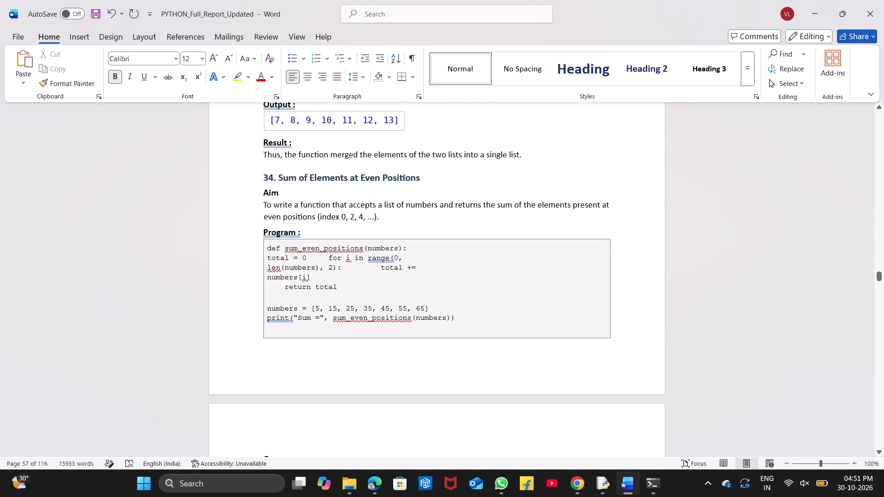
pyautogui.scroll(-4, 564, 231)
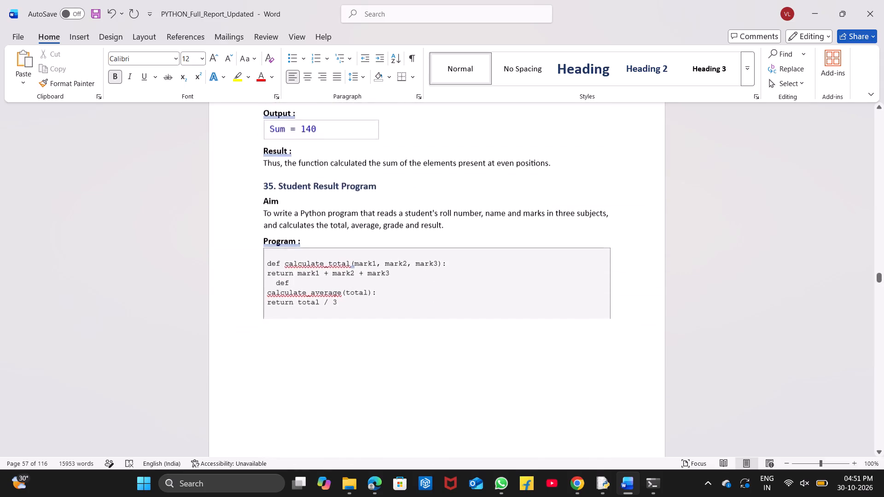
pyautogui.scroll(-7, 564, 231)
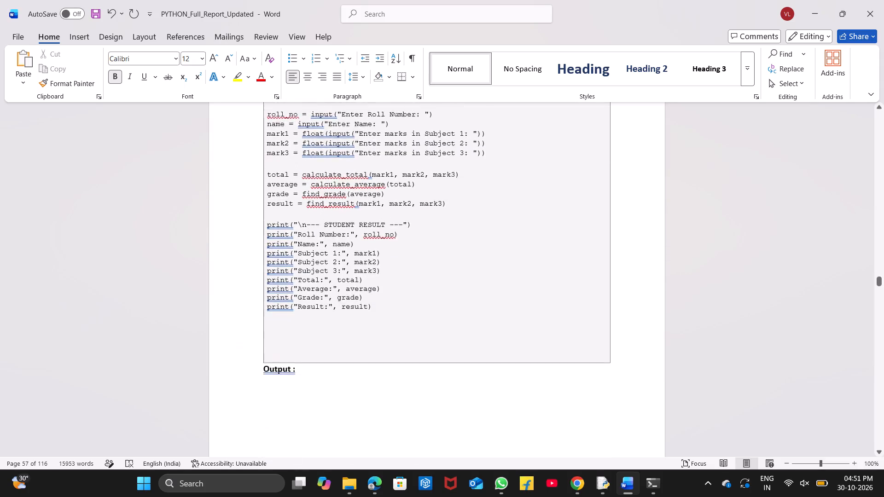
pyautogui.scroll(-6, 564, 231)
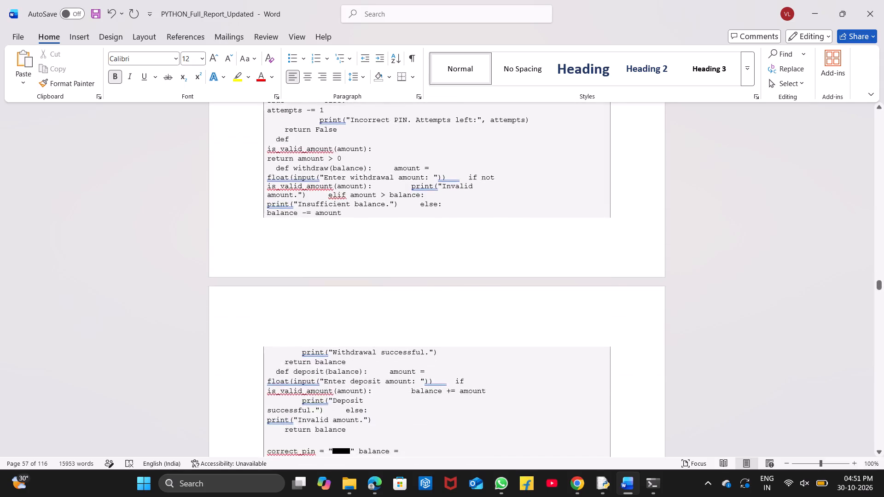
pyautogui.scroll(-5, 564, 231)
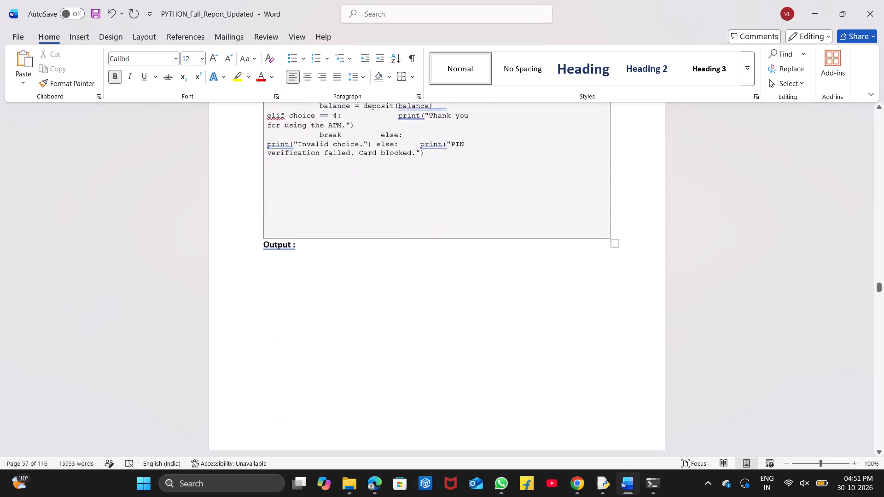
pyautogui.scroll(-5, 564, 231)
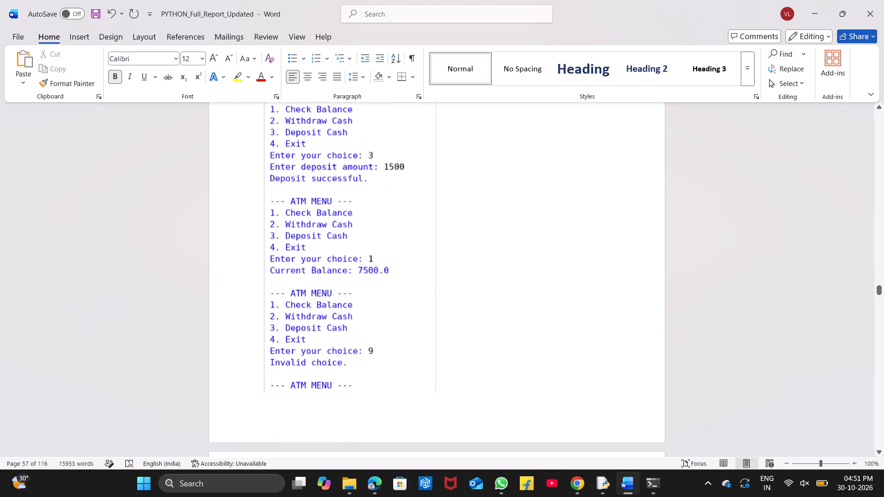
pyautogui.scroll(-5, 564, 231)
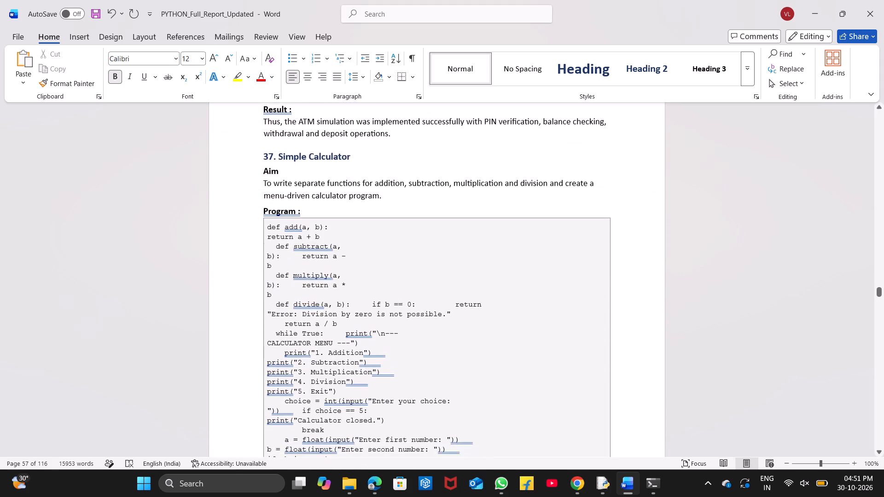
pyautogui.scroll(-6, 564, 231)
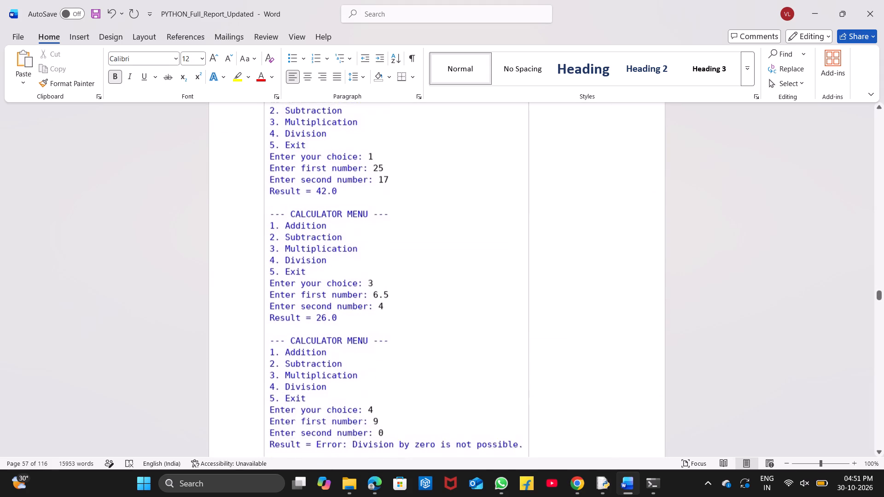
pyautogui.scroll(-7, 564, 231)
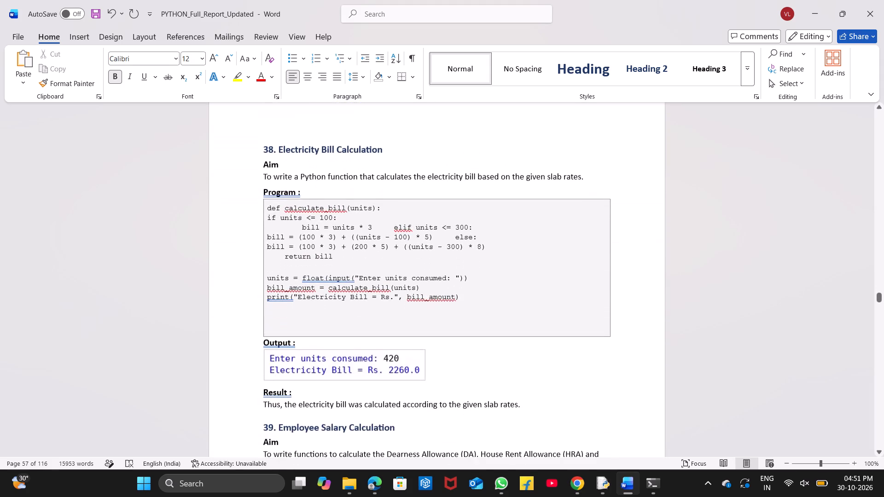
pyautogui.scroll(-7, 564, 231)
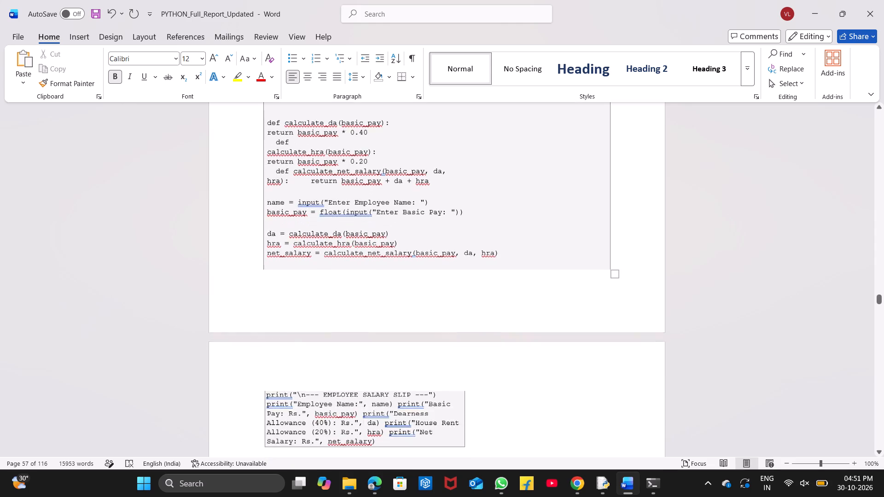
pyautogui.scroll(-7, 564, 231)
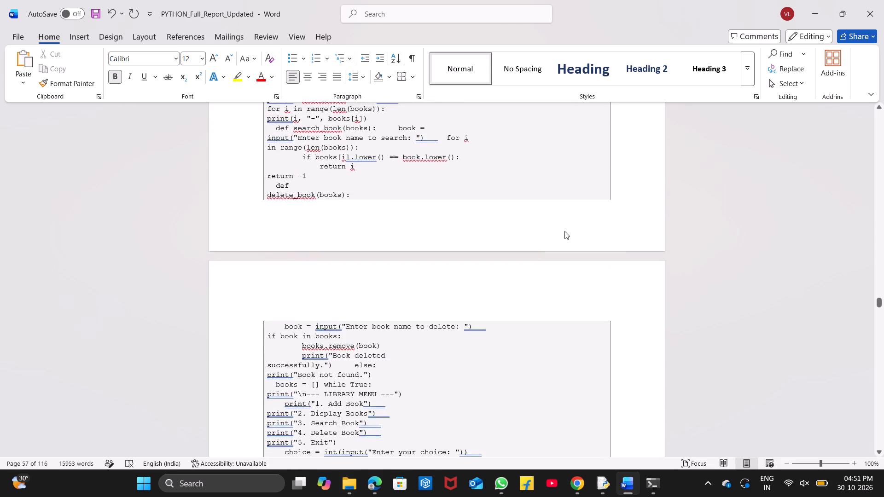
pyautogui.scroll(-6, 564, 231)
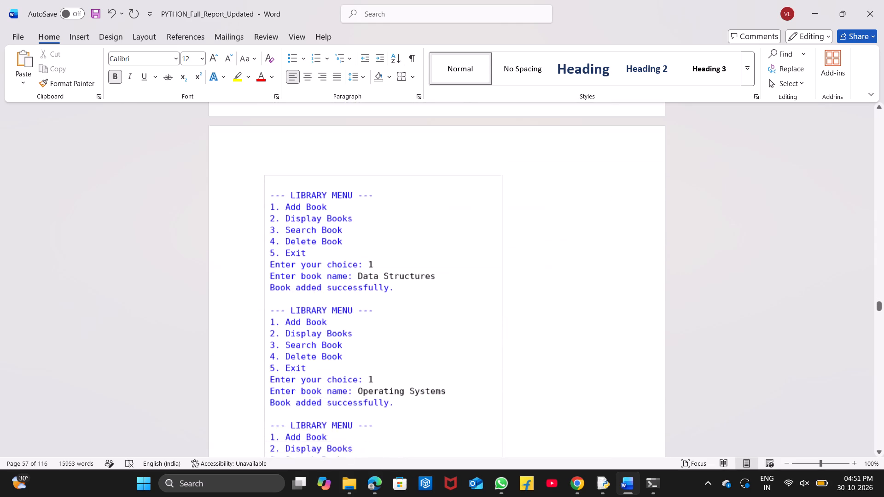
pyautogui.scroll(-6, 564, 231)
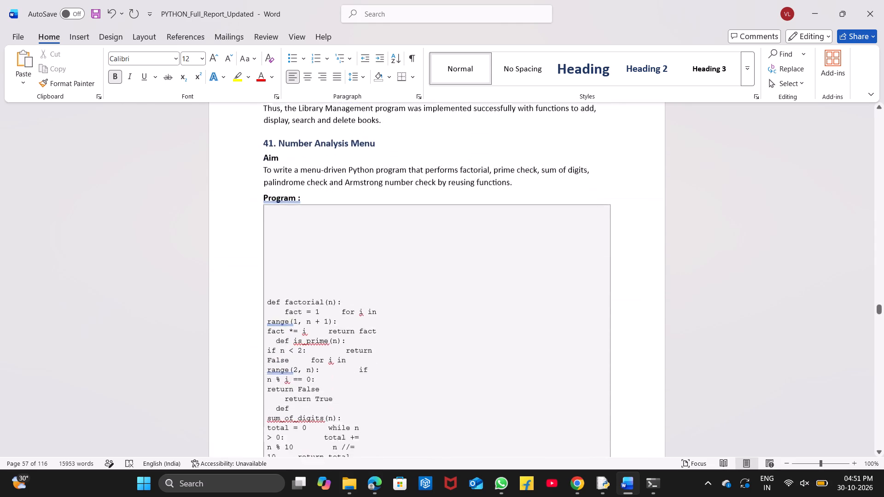
pyautogui.scroll(-6, 564, 231)
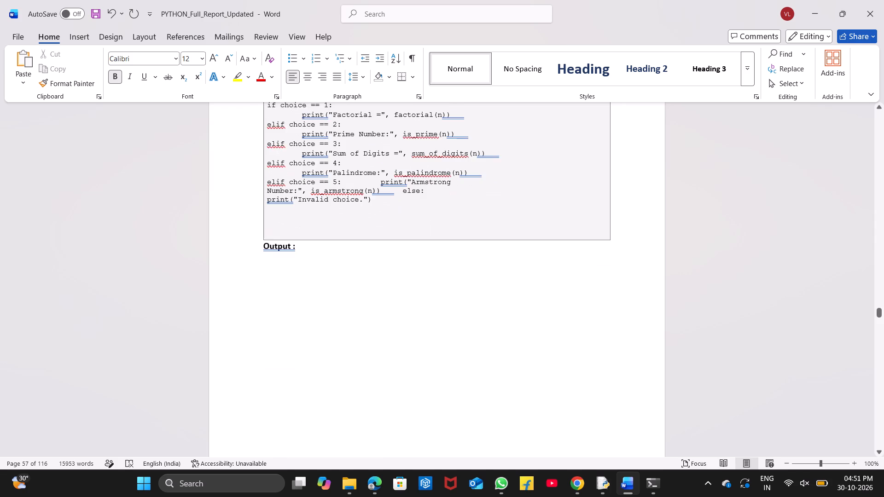
pyautogui.scroll(-6, 564, 231)
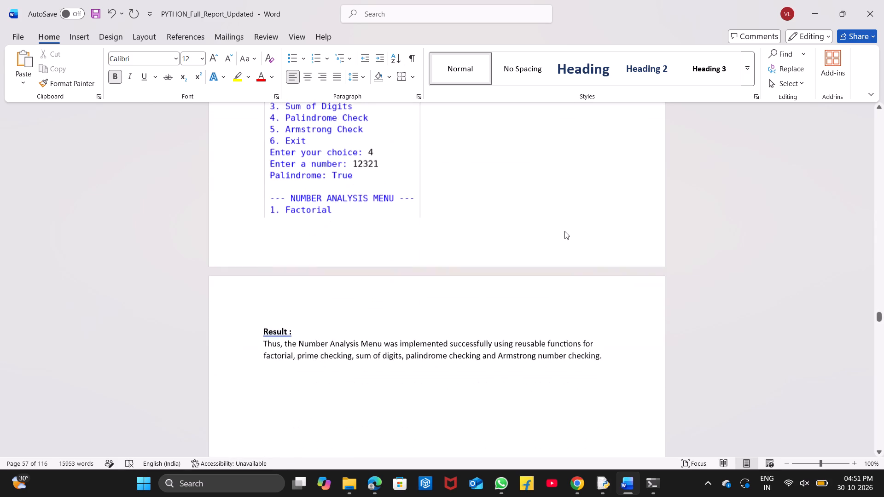
pyautogui.scroll(-6, 564, 231)
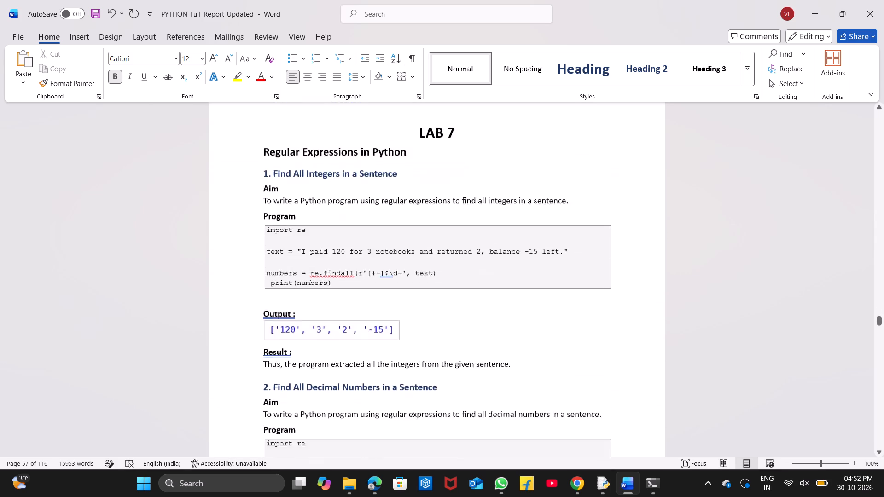
pyautogui.scroll(-2, 564, 231)
# Pull the "LAB 7" heading up below the closing paragraph of Lab 6, on its own line roughly centred with spaces.
pyautogui.scroll(3, 564, 231)
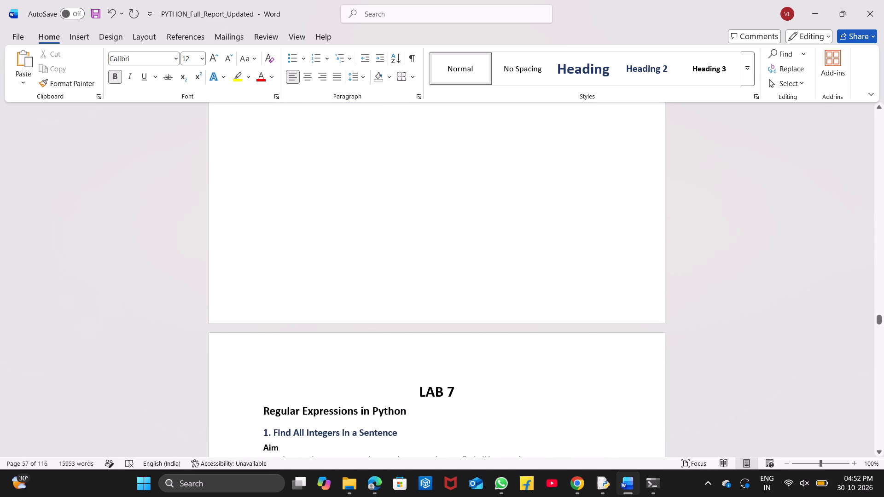
pyautogui.click(419, 387)
pyautogui.doubleClick(419, 387)
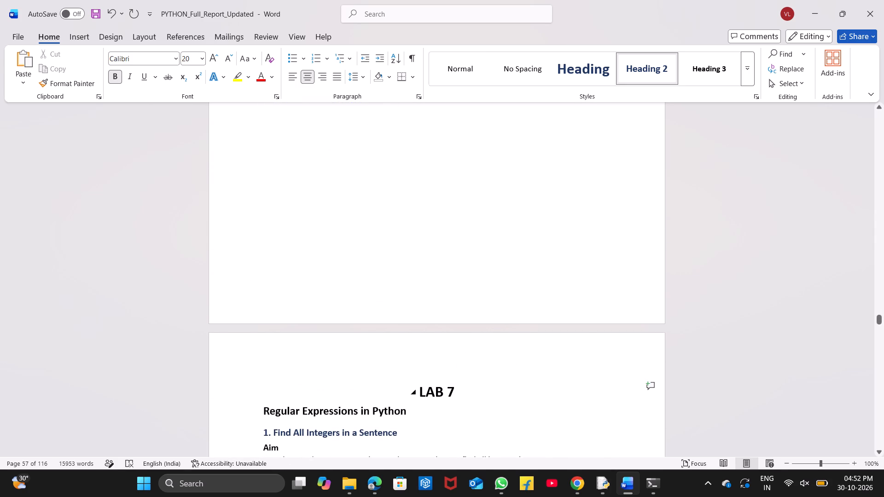
pyautogui.click(419, 387)
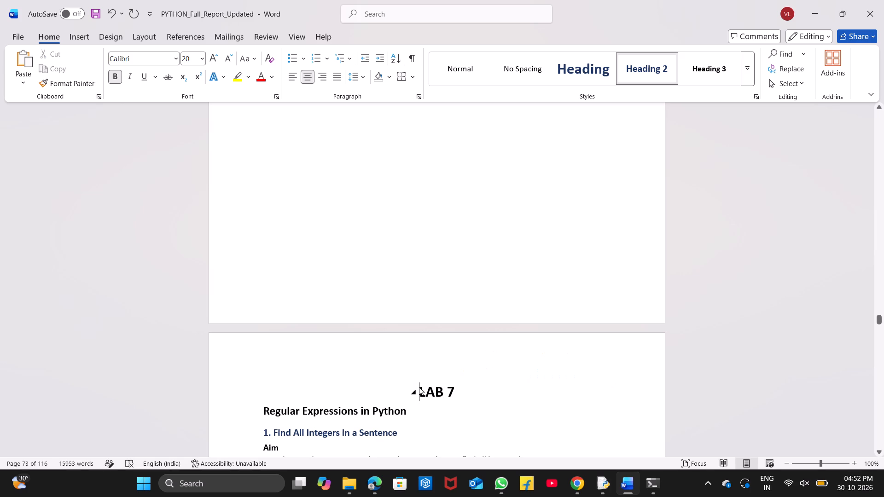
pyautogui.click(419, 387)
pyautogui.press('BackSpace')
pyautogui.press('BackSpace')
pyautogui.press('BackSpace')
pyautogui.press('BackSpace')
pyautogui.press('BackSpace')
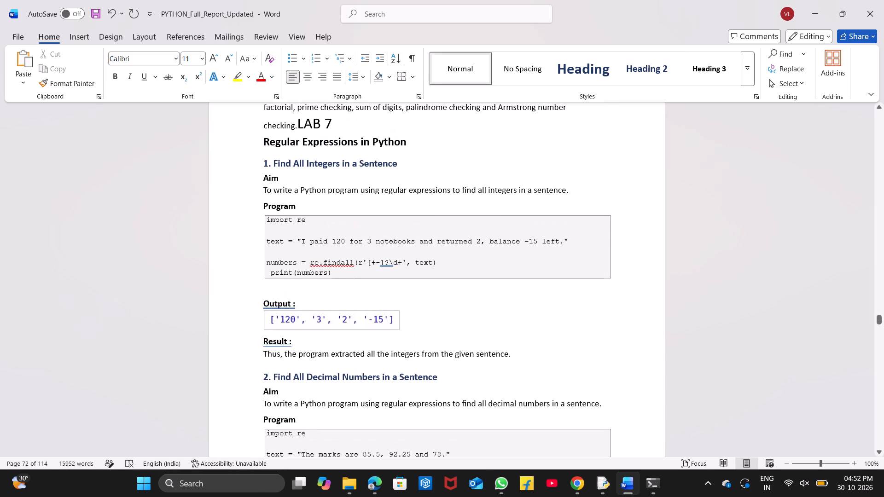
pyautogui.press('Return')
pyautogui.press('Return')
pyautogui.press('space')
pyautogui.press('space')
pyautogui.press('space')
pyautogui.press('space')
pyautogui.press('space')
pyautogui.press('space')
pyautogui.press('space')
pyautogui.press('space')
pyautogui.press('space')
pyautogui.press('space')
pyautogui.press('space')
pyautogui.press('space')
pyautogui.press('space')
pyautogui.press('space')
pyautogui.press('space')
pyautogui.press('space')
pyautogui.press('space')
pyautogui.press('space')
pyautogui.press('space')
pyautogui.press('space')
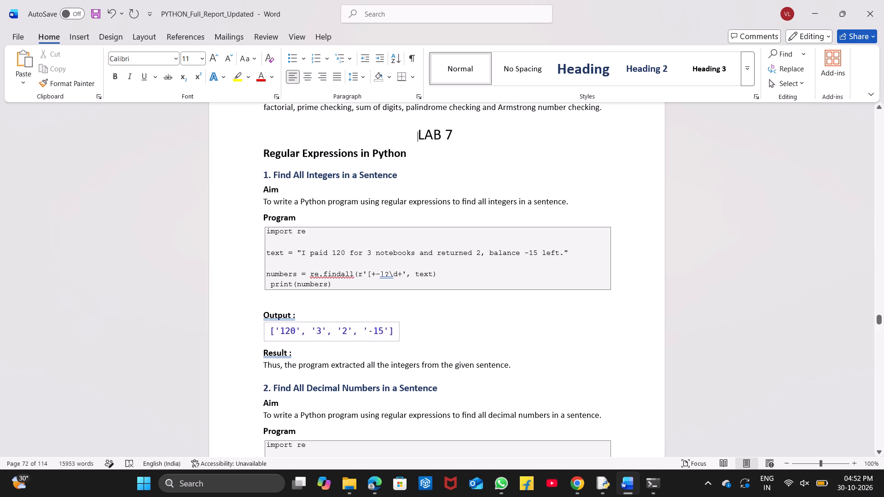
# Make the "LAB 7" heading bold and enlarge it to font size 22.
pyautogui.moveTo(469, 130); pyautogui.dragTo(424, 130)
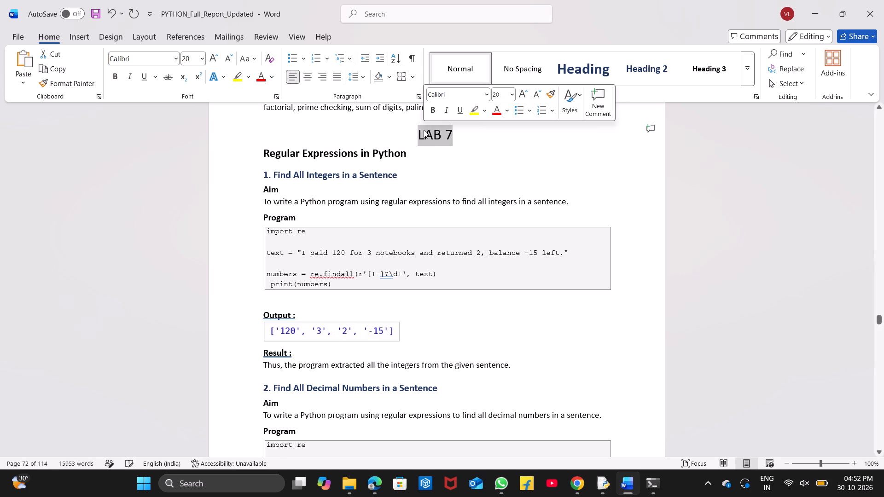
pyautogui.click(435, 106)
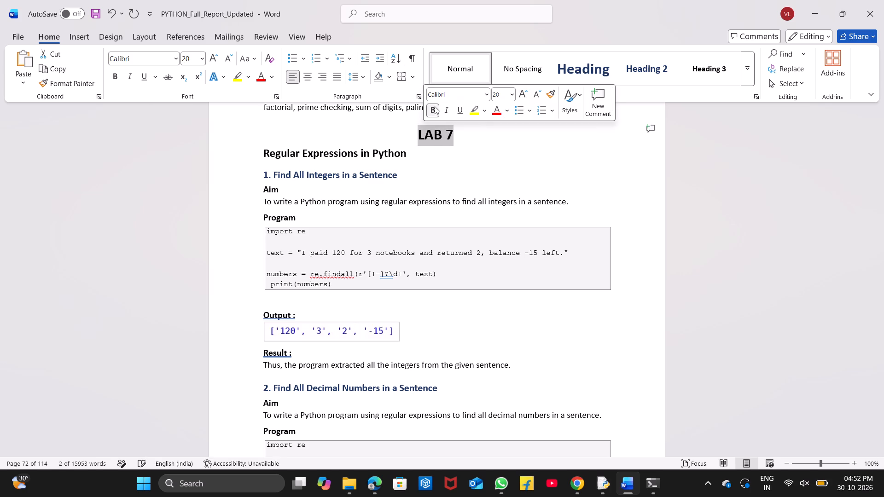
pyautogui.click(528, 92)
pyautogui.click(587, 196)
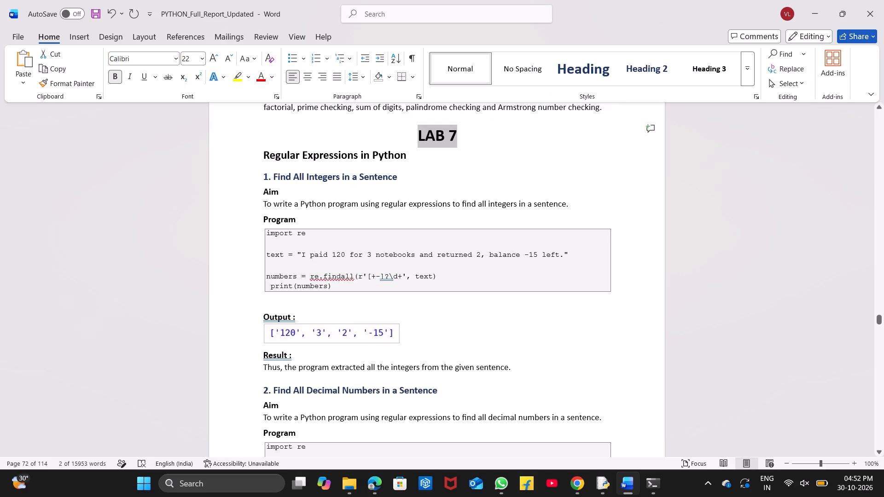
# Look through the Lab 7 regular expression exercises from question 2 to question 15 and on to the opening of Lab 8.
pyautogui.scroll(-4, 587, 196)
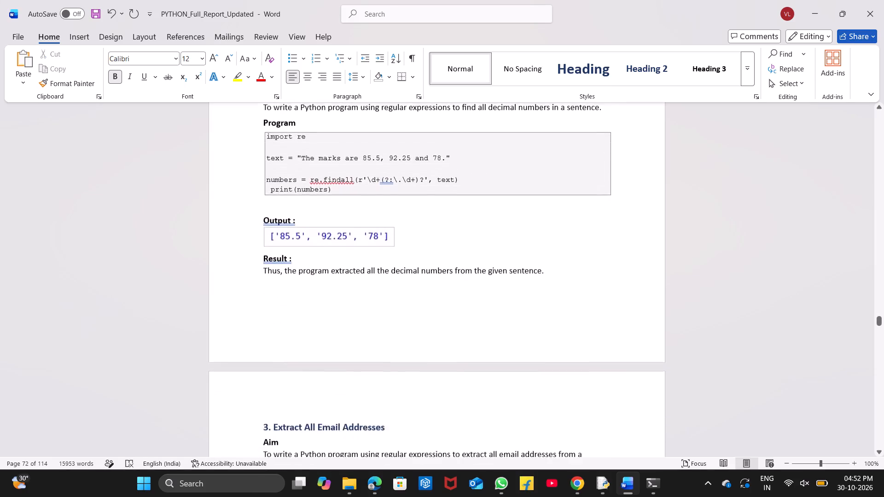
pyautogui.scroll(-5, 587, 196)
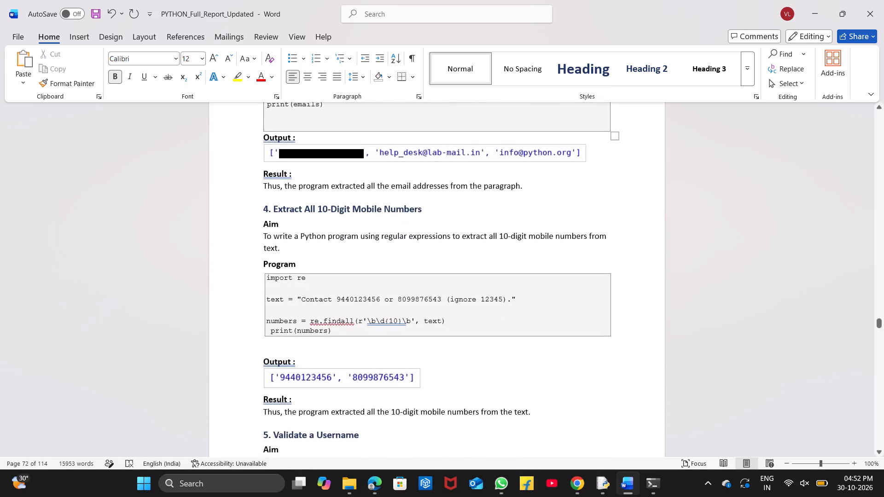
pyautogui.scroll(-4, 587, 196)
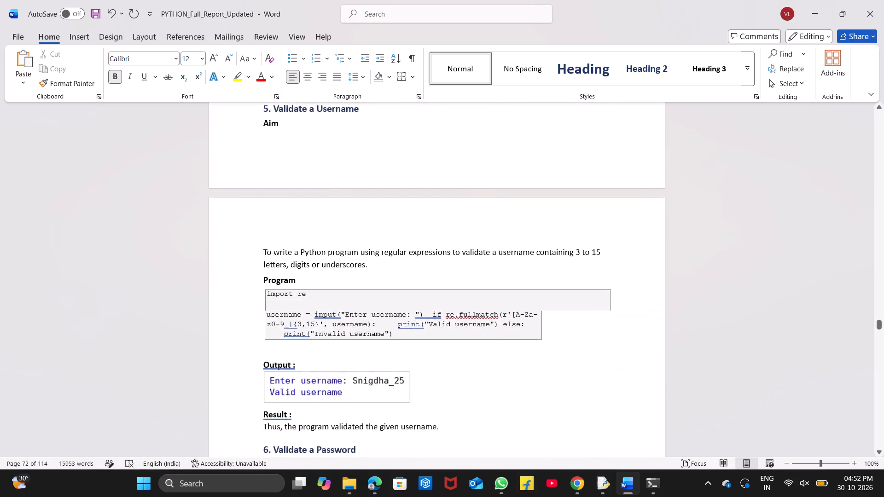
pyautogui.scroll(-4, 587, 196)
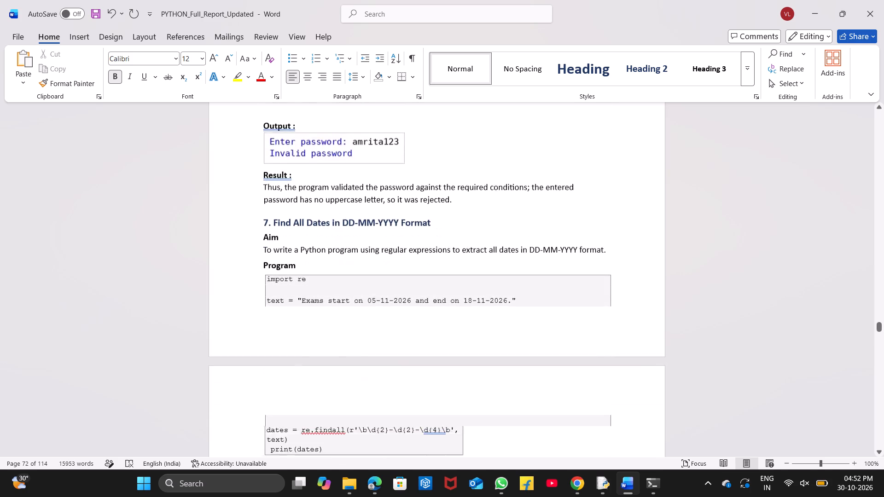
pyautogui.scroll(-4, 587, 196)
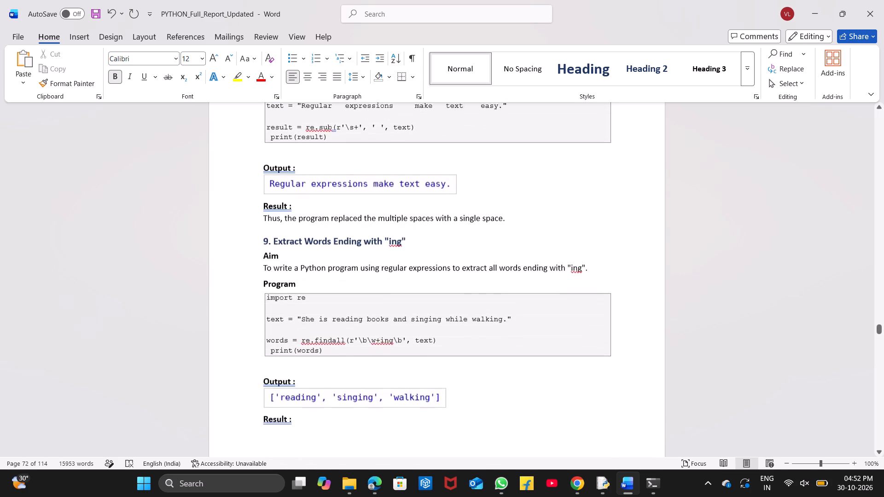
pyautogui.scroll(-4, 587, 196)
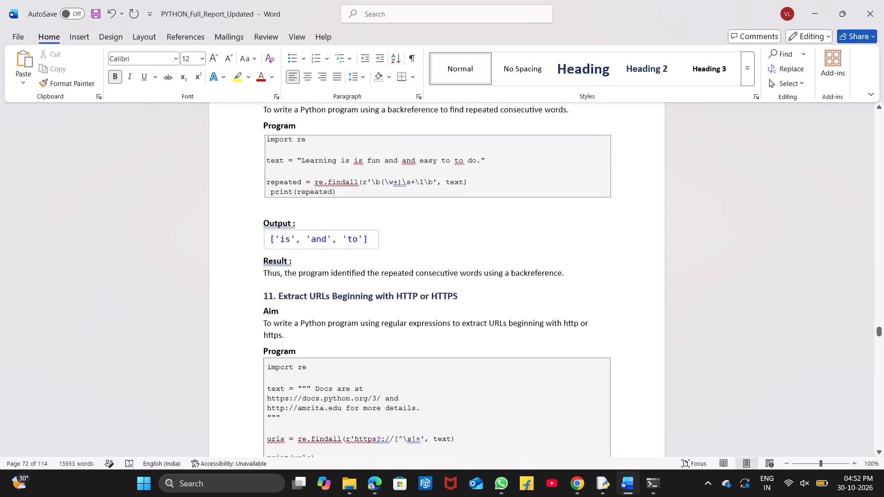
pyautogui.scroll(-4, 587, 196)
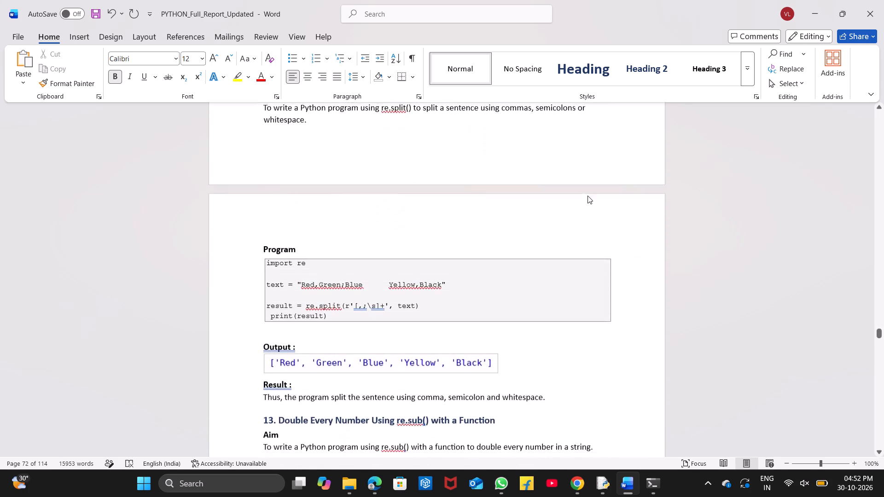
pyautogui.scroll(-4, 587, 196)
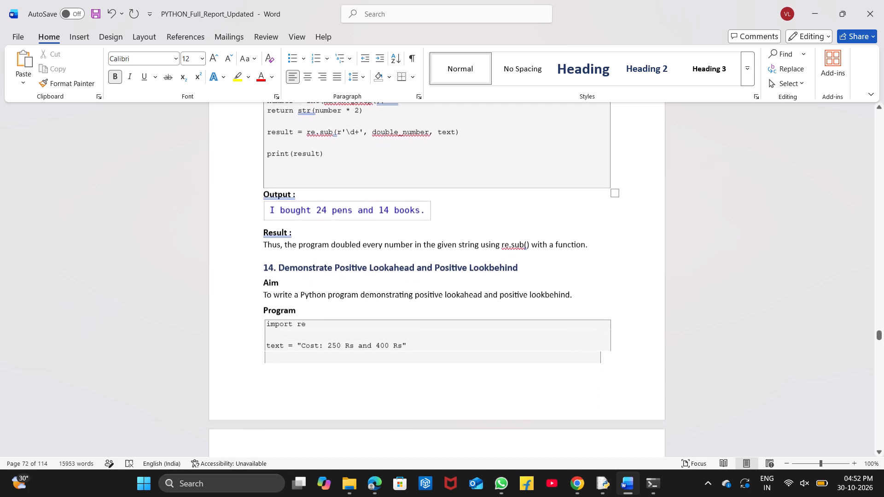
pyautogui.scroll(-3, 587, 196)
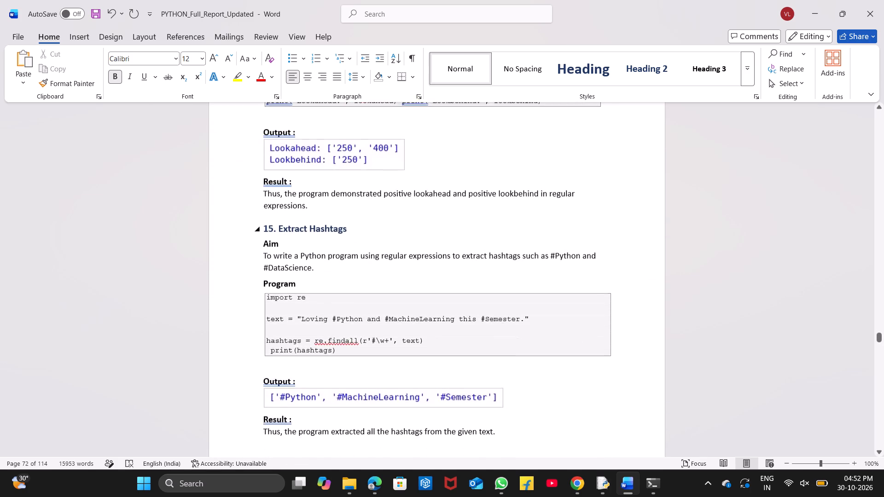
pyautogui.scroll(-3, 587, 196)
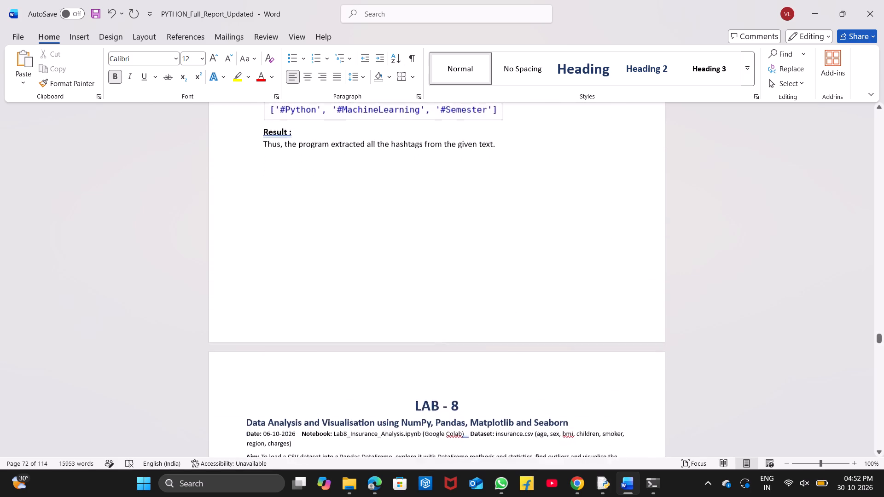
pyautogui.scroll(-3, 587, 196)
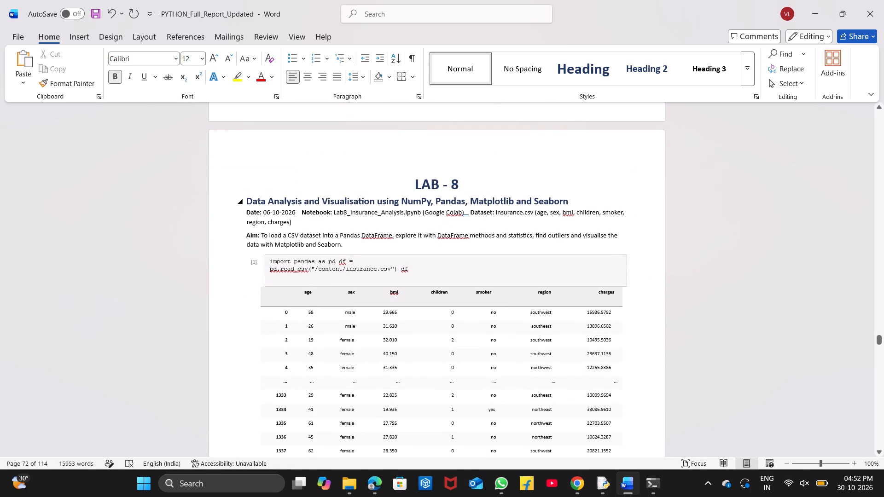
# Look through the opening of Lab 8, from the heading and insurance dataset table to the df.head() and df.tail() outputs, for clean-up.
pyautogui.scroll(-3, 587, 196)
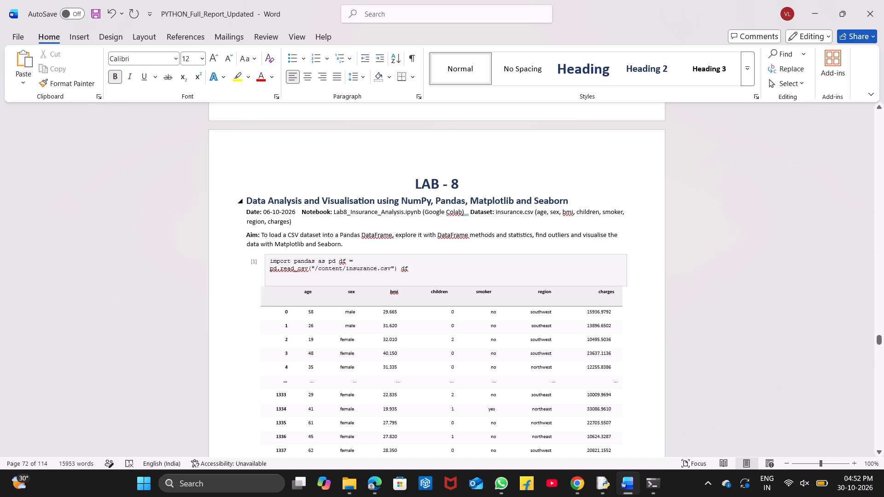
pyautogui.scroll(-1, 481, 274)
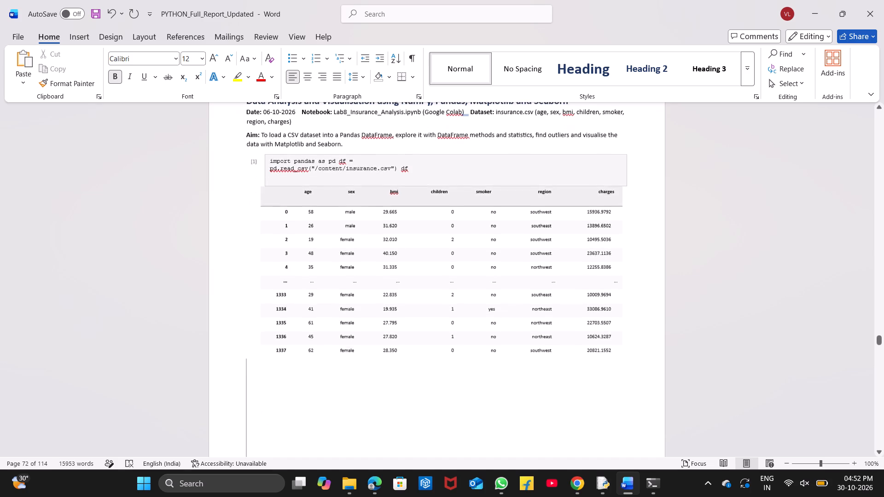
pyautogui.scroll(-1, 481, 274)
pyautogui.scroll(1, 481, 274)
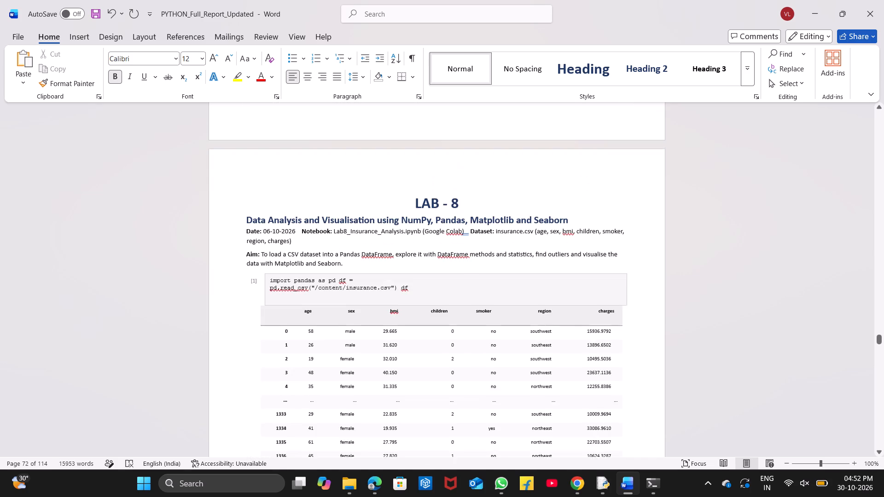
pyautogui.scroll(1, 481, 274)
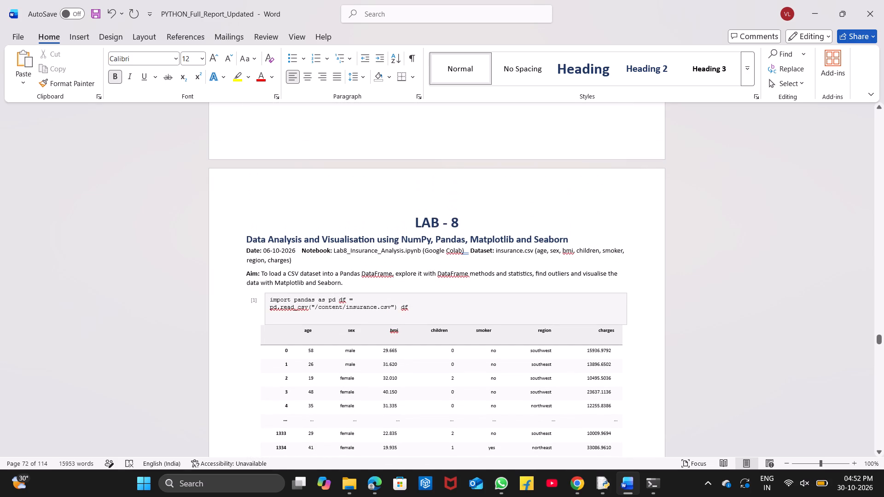
pyautogui.click(440, 340)
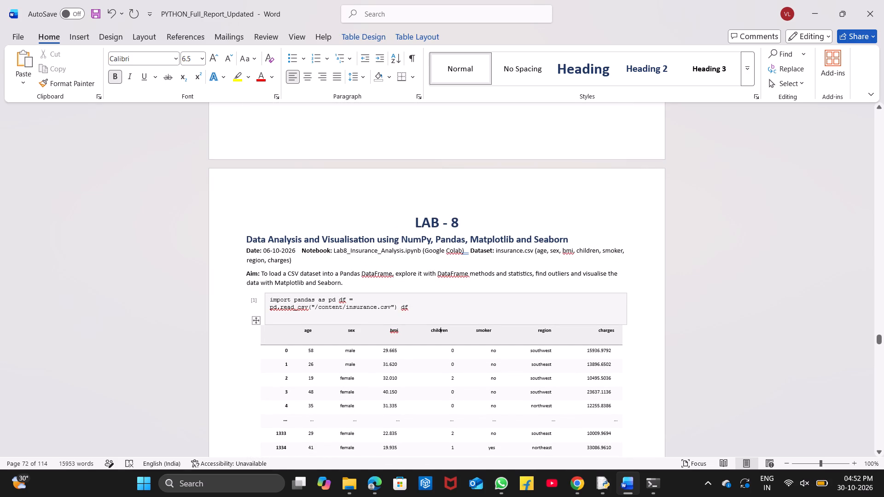
pyautogui.scroll(-4, 440, 340)
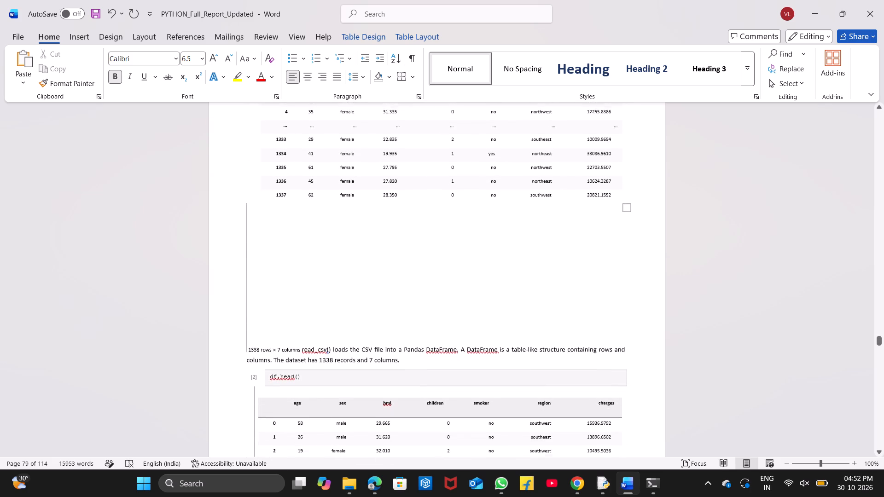
pyautogui.scroll(-2, 440, 340)
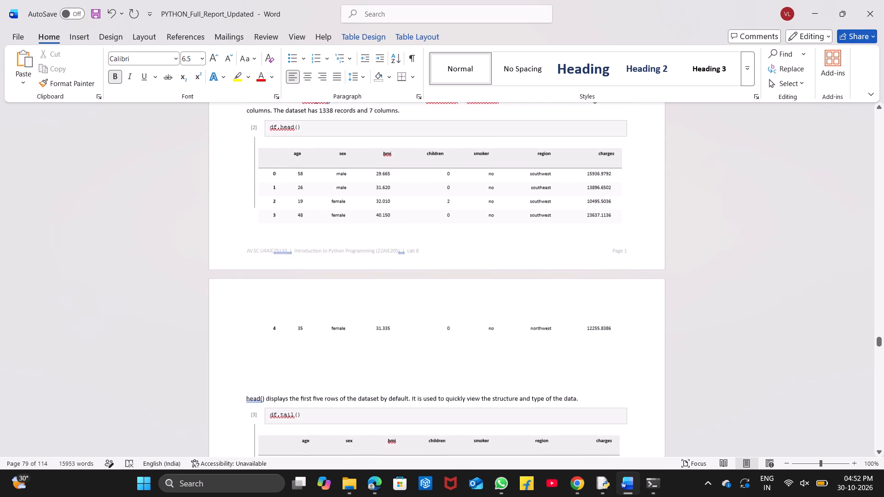
pyautogui.scroll(-1, 440, 340)
# Delete the whole first-page footer line of the Lab 8 section, including the course text and page number, and return to the body.
pyautogui.scroll(1, 440, 340)
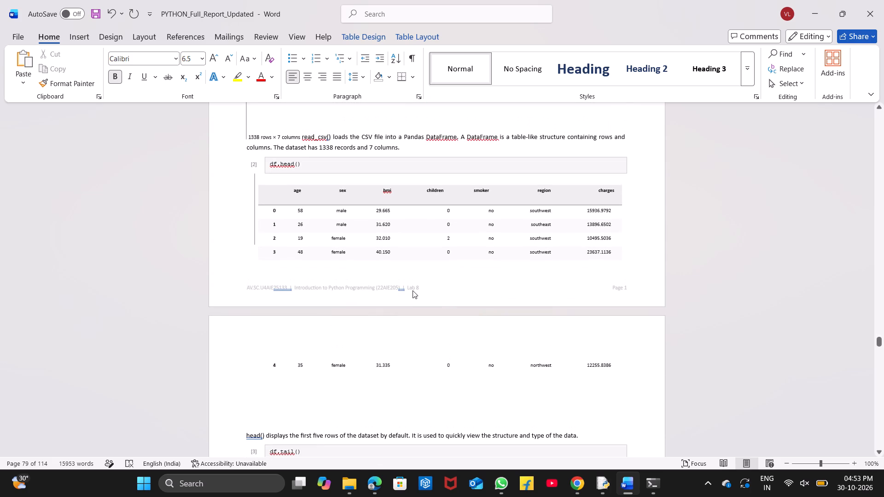
pyautogui.hscroll(1, 413, 290)
pyautogui.scroll(1, 413, 290)
pyautogui.hscroll(1, 413, 290)
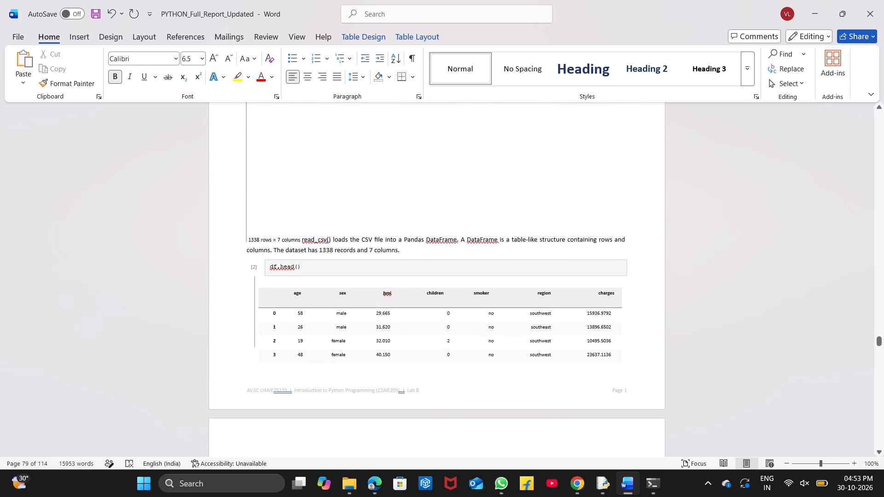
pyautogui.scroll(-1, 413, 290)
pyautogui.doubleClick(412, 242)
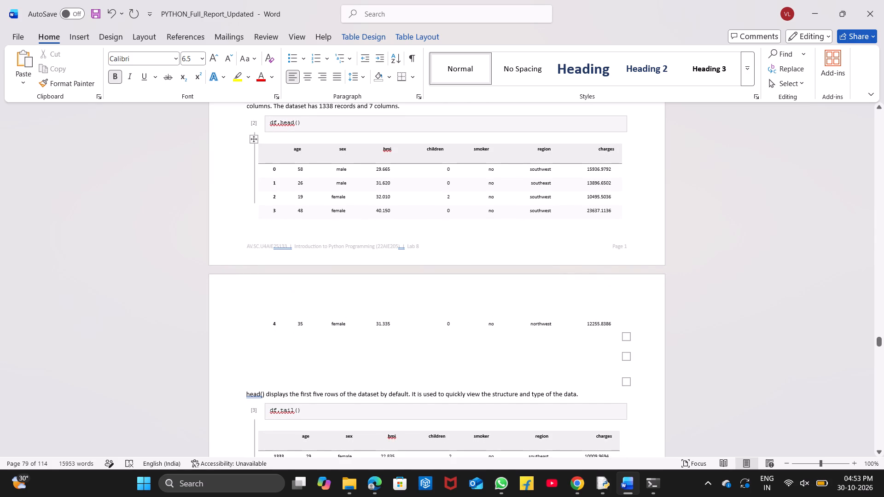
pyautogui.doubleClick(407, 243)
pyautogui.click(407, 243)
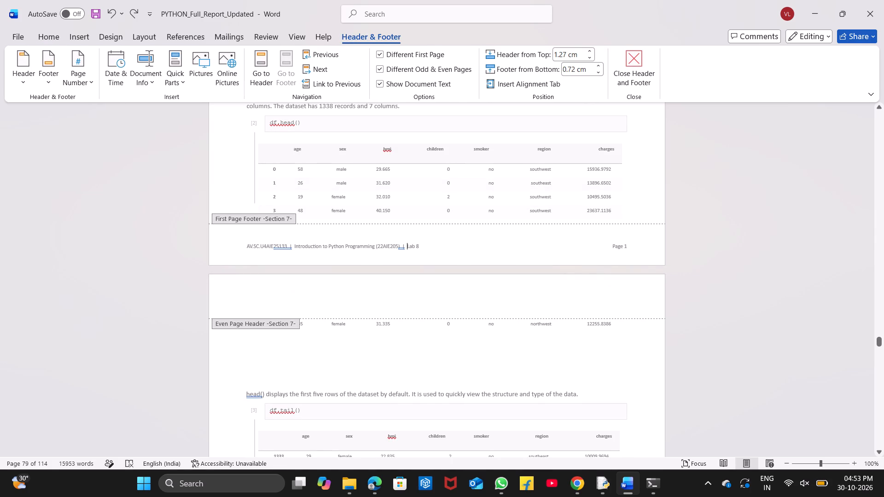
pyautogui.moveTo(245, 244); pyautogui.dragTo(664, 248)
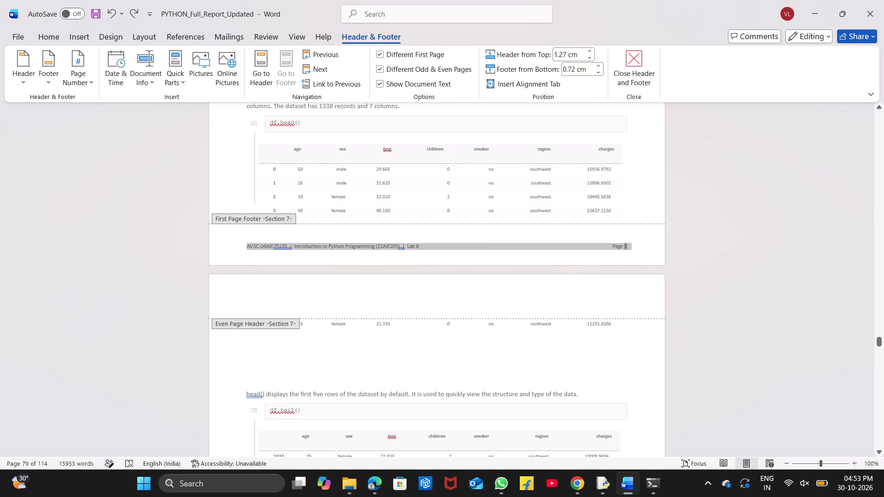
pyautogui.press('BackSpace')
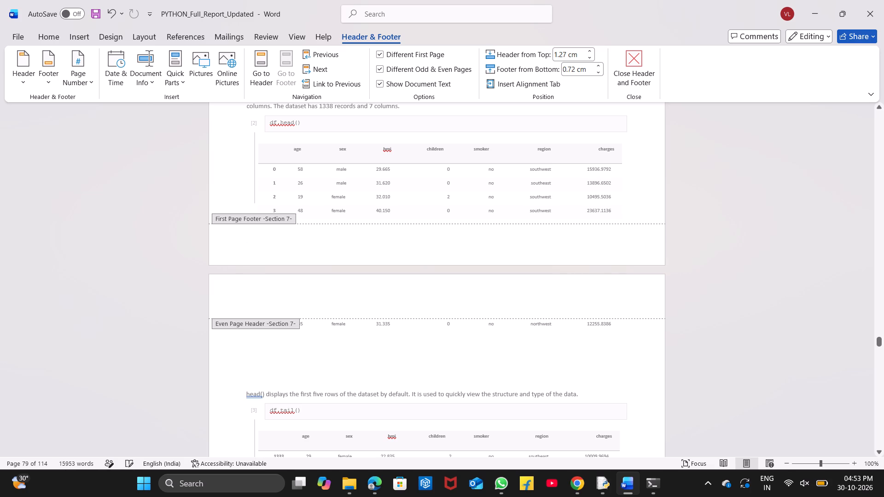
pyautogui.click(643, 59)
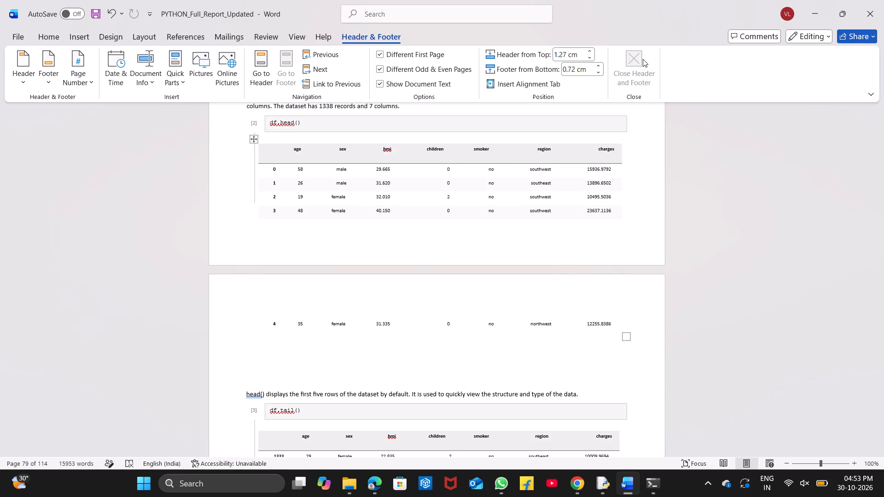
# Delete the whole even-page footer line of the Lab 8 section, below the df.shape cell, and return to the body.
pyautogui.scroll(-3, 732, 225)
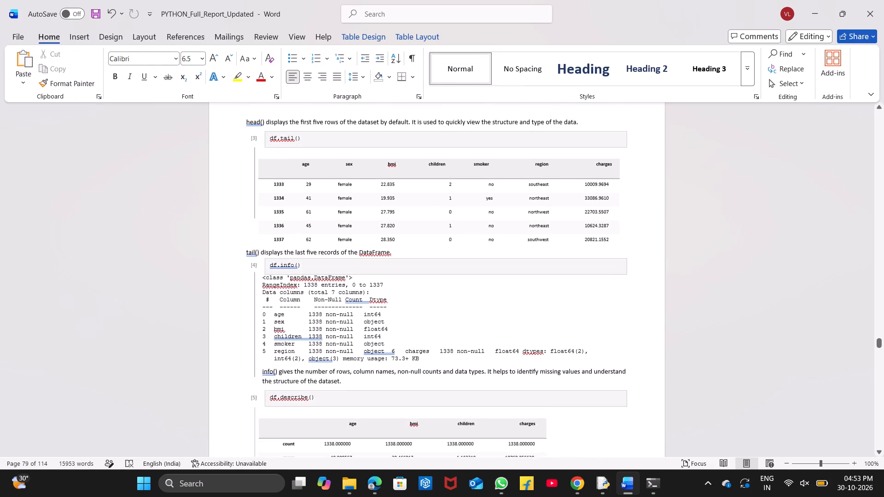
pyautogui.scroll(-2, 732, 225)
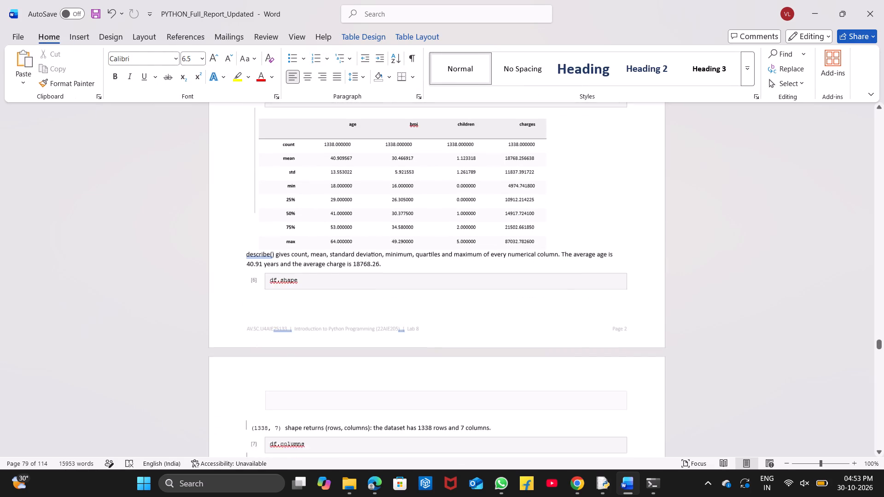
pyautogui.scroll(-1, 732, 225)
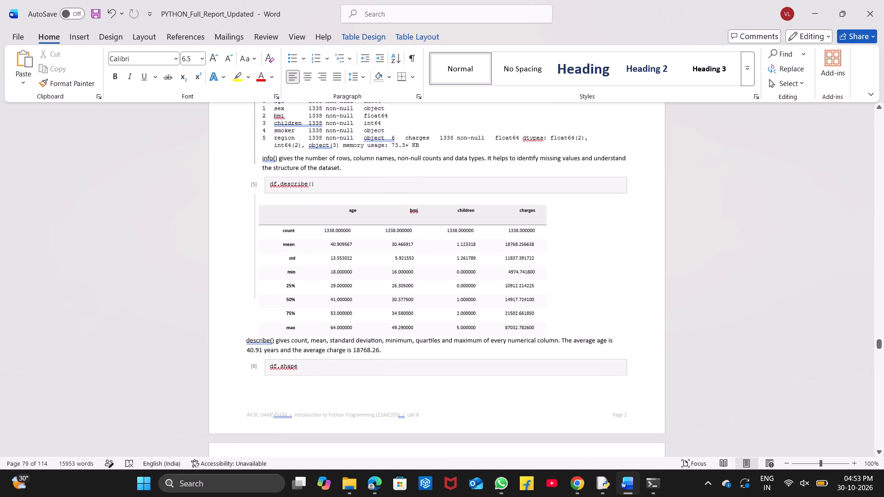
pyautogui.scroll(-1, 732, 225)
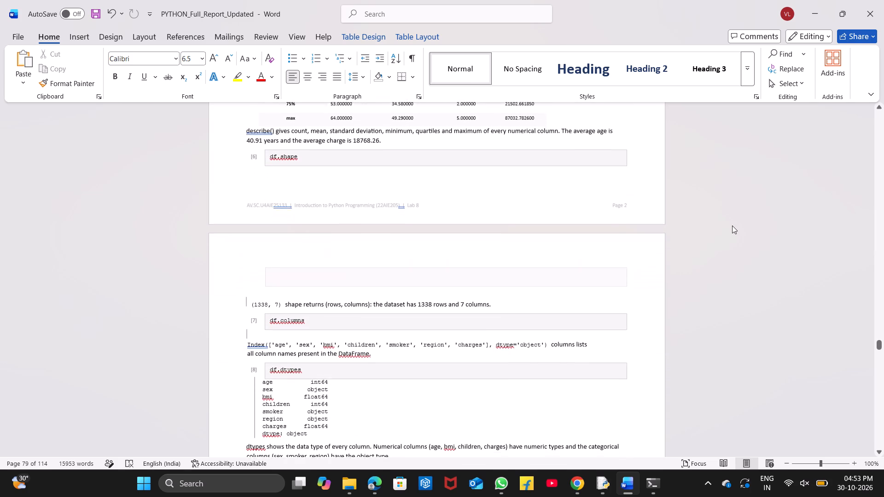
pyautogui.scroll(-1, 732, 225)
pyautogui.doubleClick(286, 205)
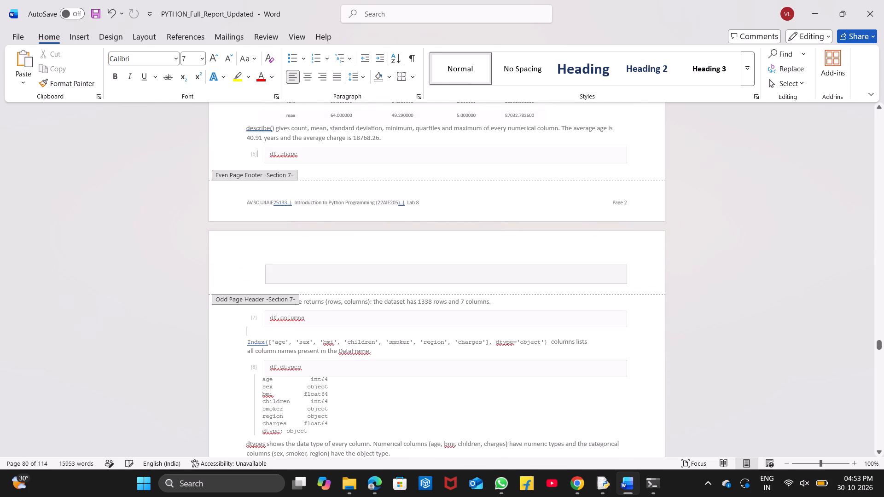
pyautogui.moveTo(243, 204); pyautogui.dragTo(557, 211)
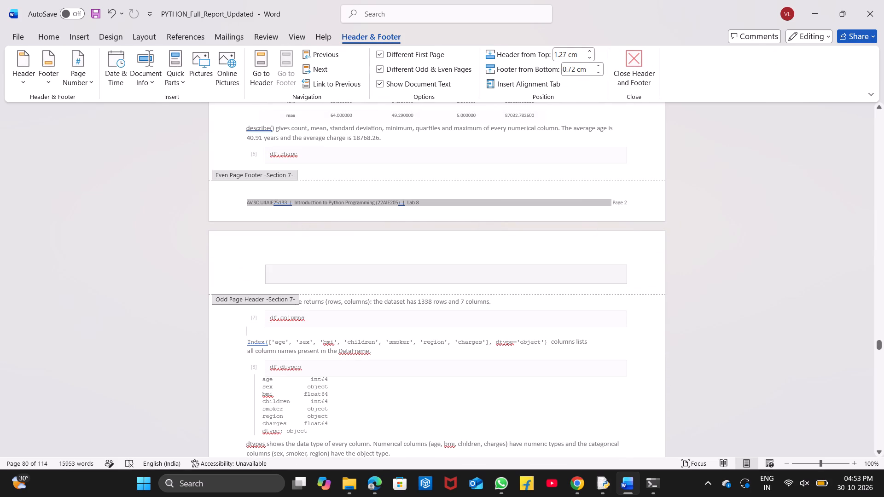
pyautogui.moveTo(557, 211); pyautogui.dragTo(642, 206)
pyautogui.press('BackSpace')
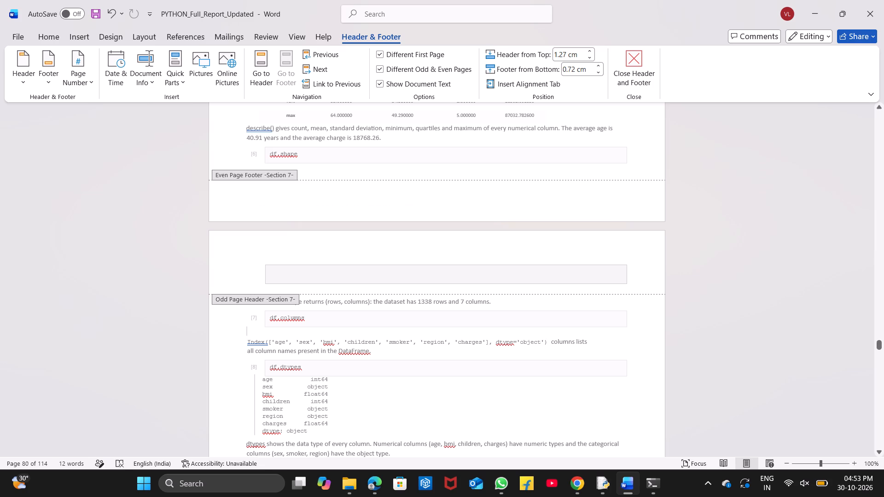
pyautogui.click(636, 62)
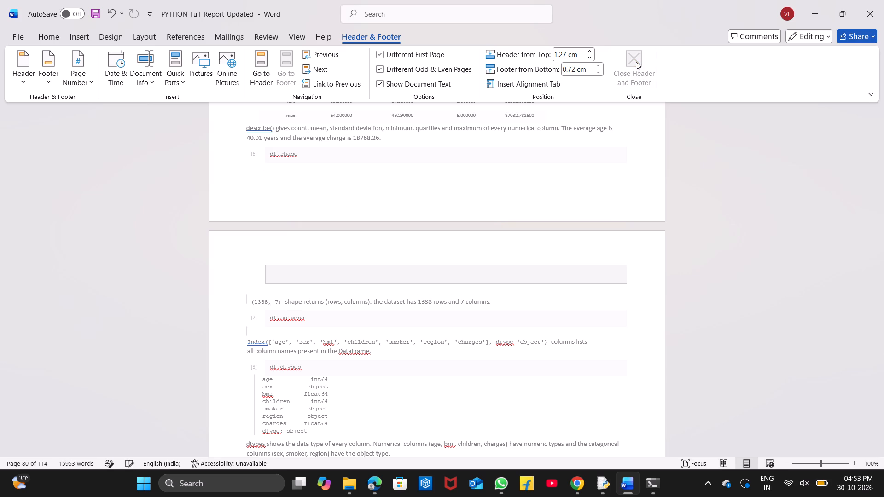
# Check the Lab 8 page with the df.columns, df.dtypes, df.index and df.size cells for further clean-up.
pyautogui.scroll(-1, 424, 310)
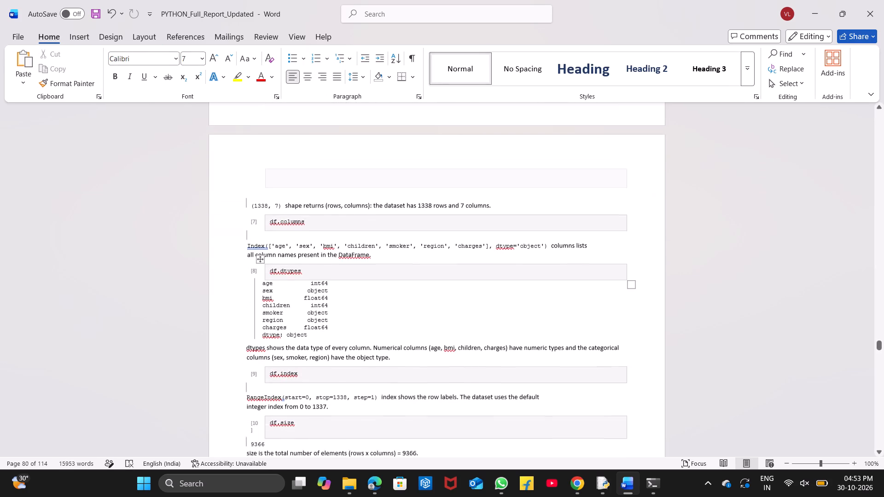
pyautogui.scroll(-1, 424, 310)
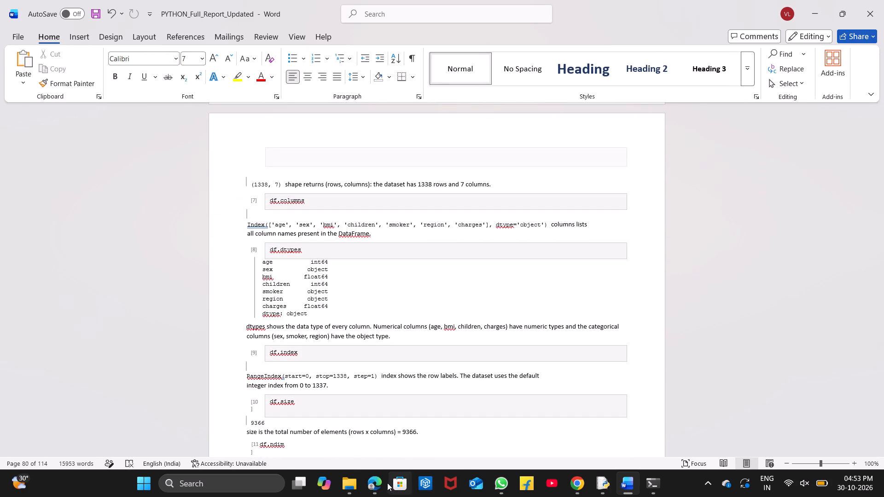
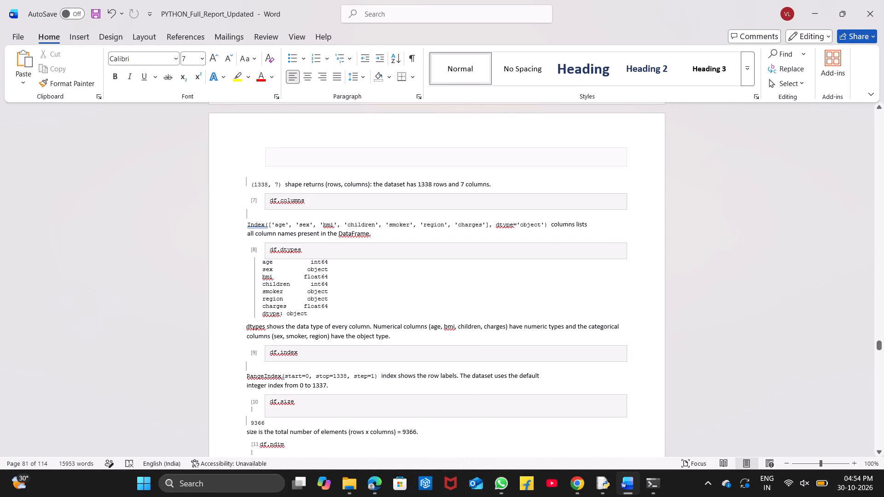
# Look through Lab 8 from the df.size cell to the charges outlier table, checking layout and leftover footer text for clean-up.
pyautogui.scroll(-1, 747, 312)
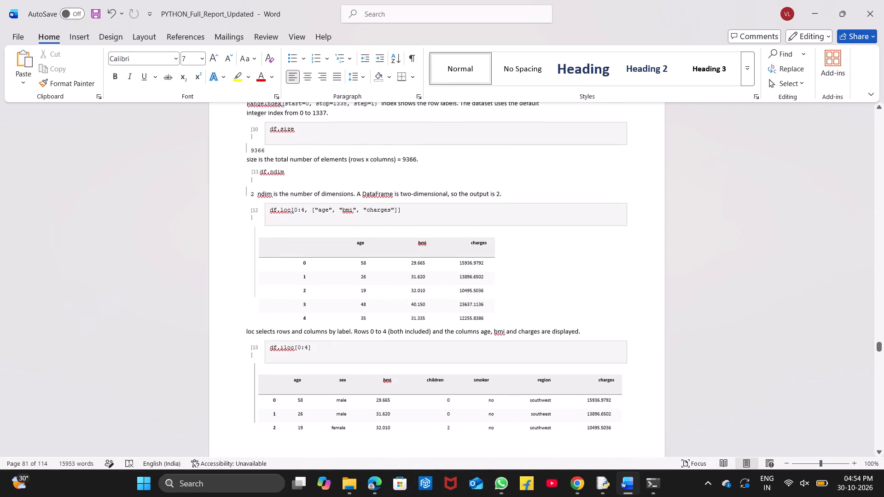
pyautogui.scroll(-1, 747, 312)
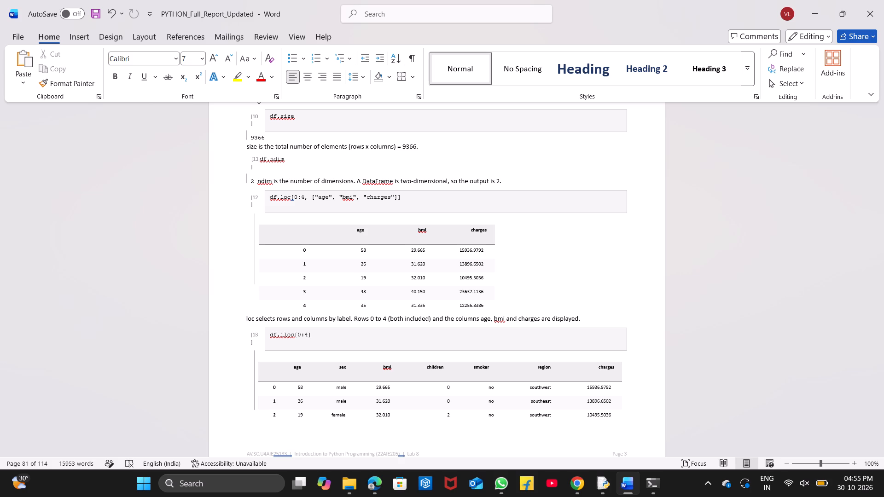
pyautogui.scroll(-2, 733, 307)
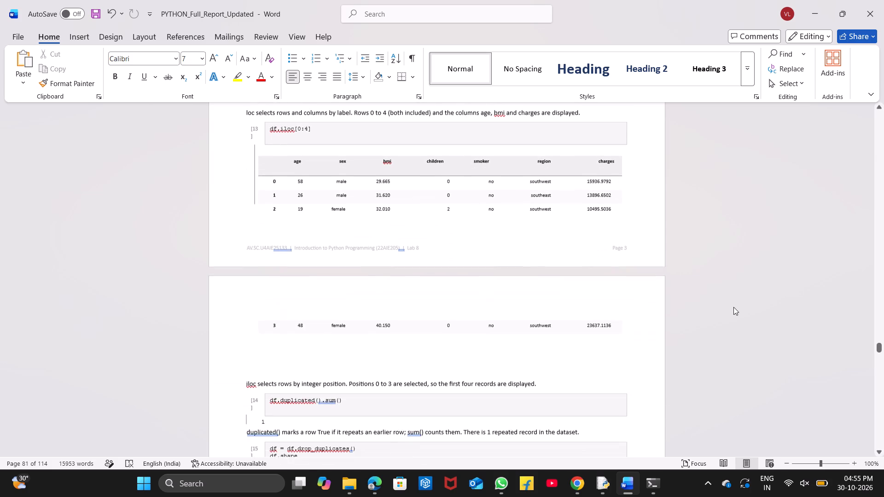
pyautogui.scroll(-1, 733, 307)
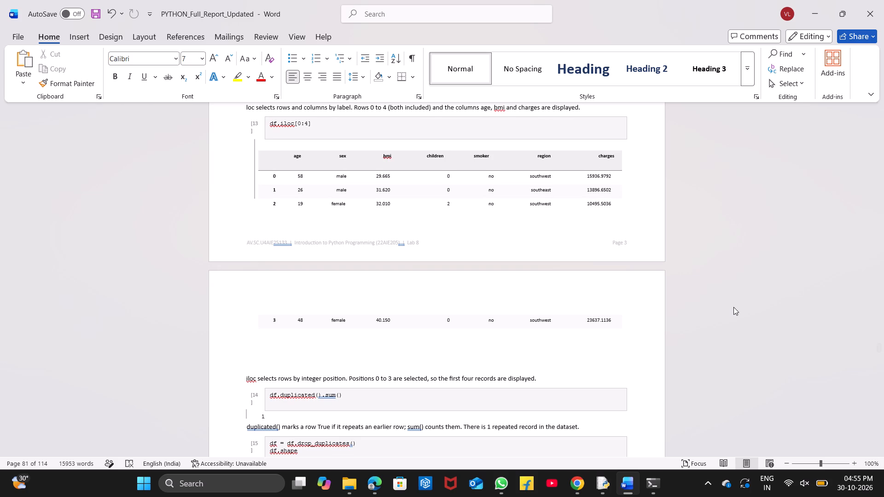
pyautogui.scroll(-1, 733, 307)
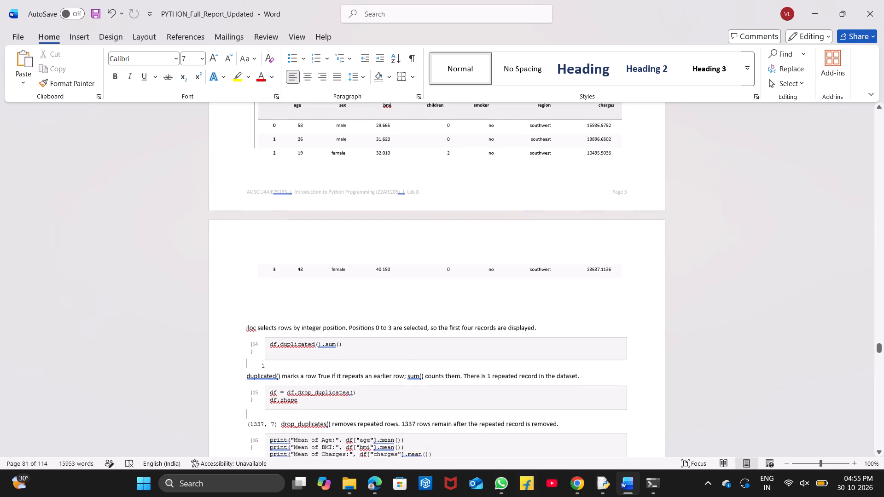
pyautogui.scroll(-2, 733, 307)
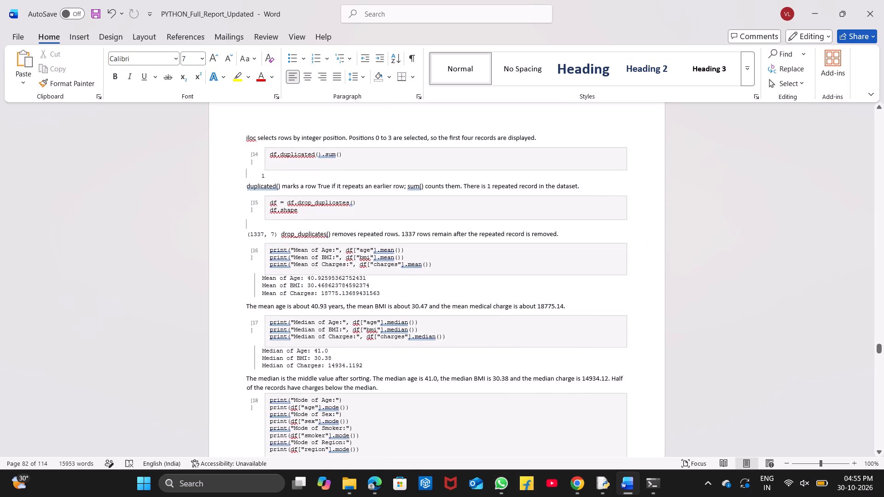
pyautogui.scroll(-3, 733, 307)
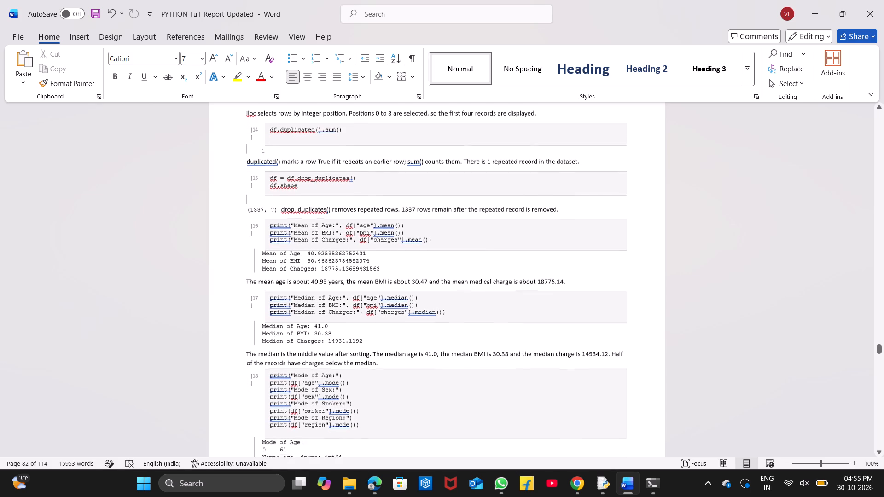
pyautogui.scroll(-2, 733, 307)
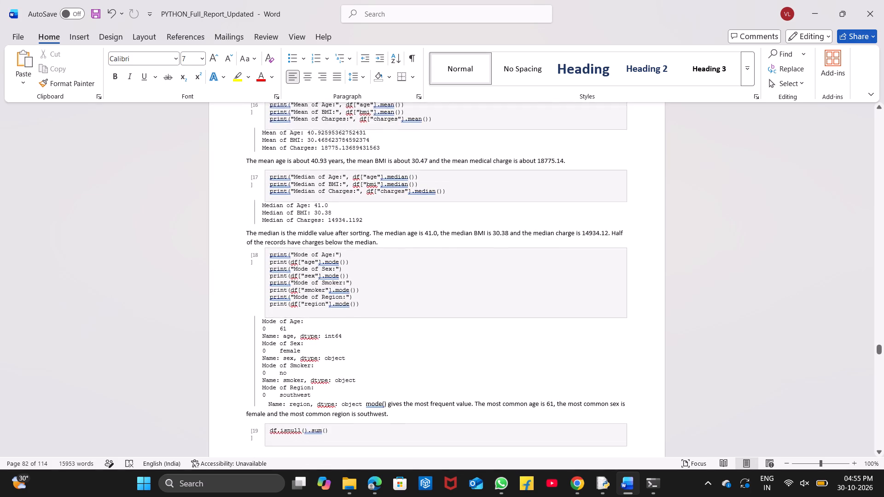
pyautogui.scroll(-2, 733, 307)
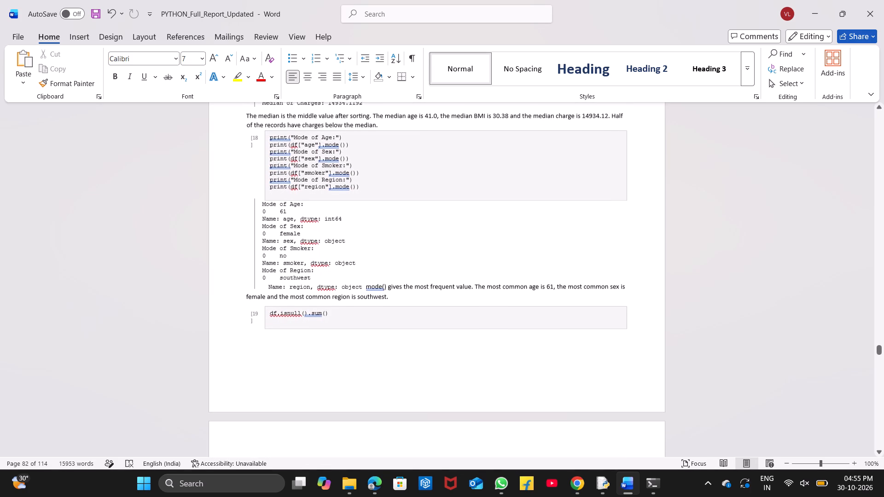
pyautogui.scroll(-5, 733, 307)
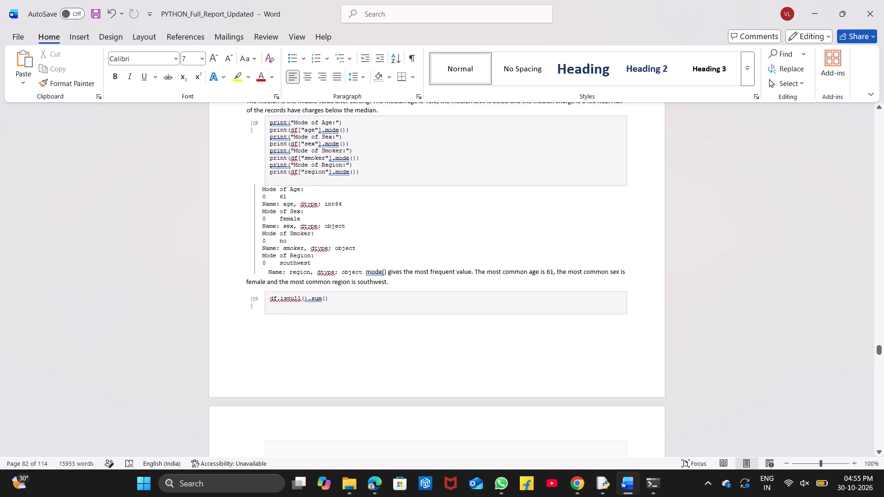
pyautogui.scroll(-4, 733, 307)
pyautogui.scroll(2, 733, 307)
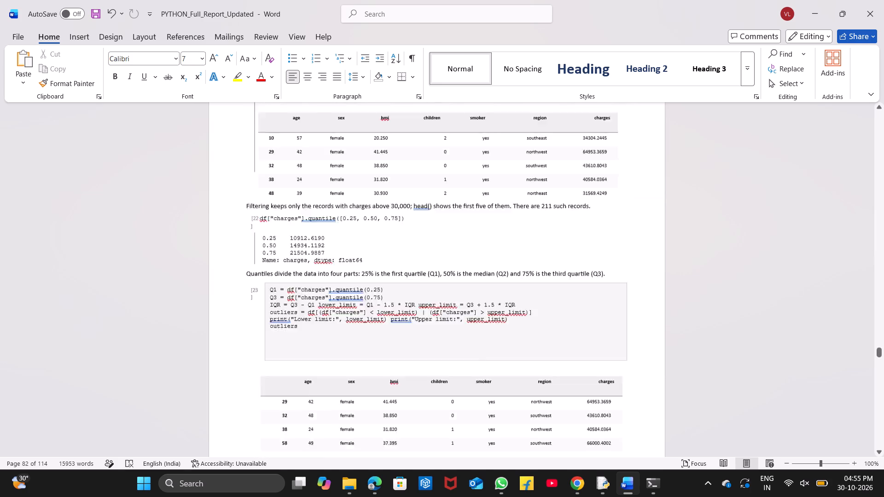
pyautogui.scroll(3, 733, 307)
pyautogui.scroll(-1, 733, 307)
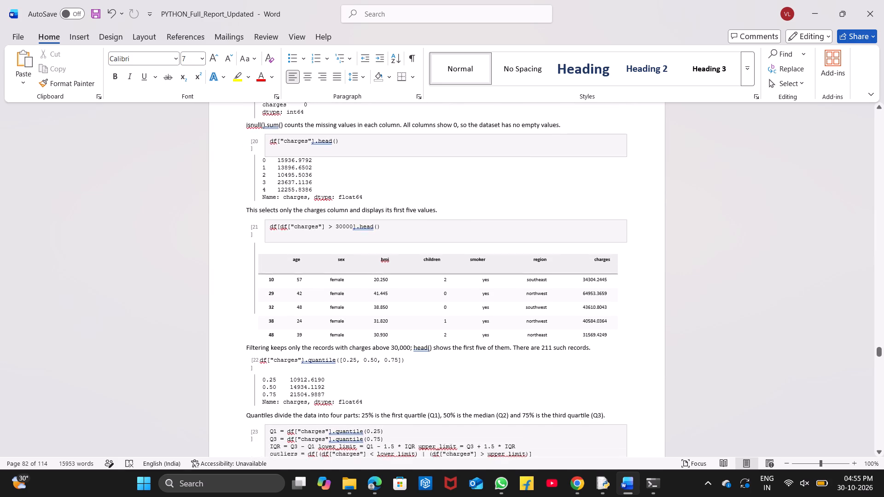
pyautogui.scroll(-3, 733, 307)
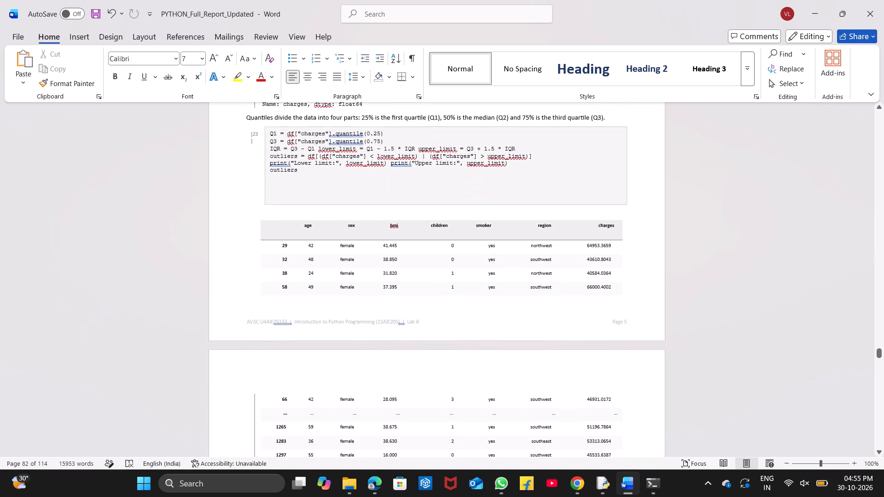
pyautogui.scroll(-2, 733, 307)
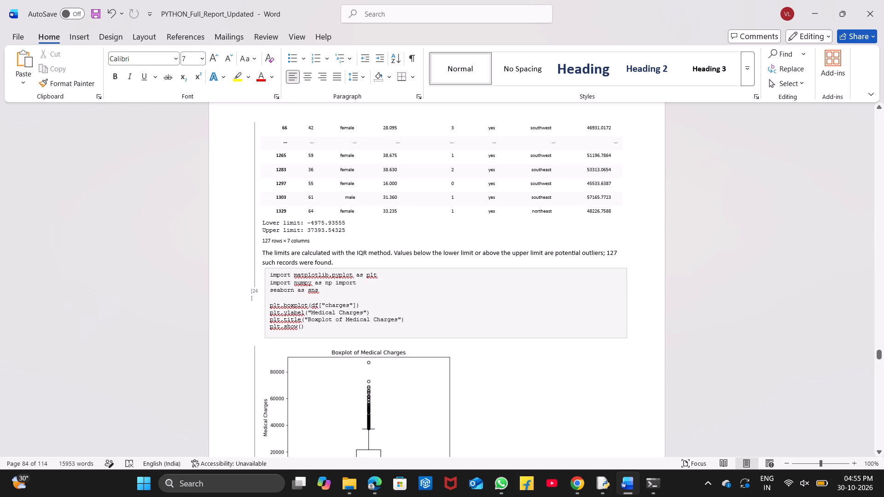
# Slightly enlarge the code box of cell [24], above the Boxplot of Medical Charges, making it a little wider and taller.
pyautogui.scroll(-4, 733, 307)
pyautogui.click(612, 159)
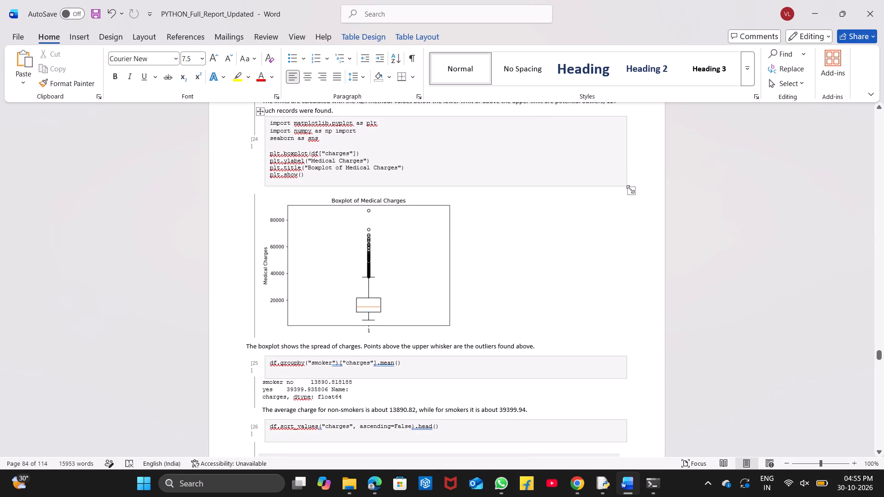
pyautogui.moveTo(630, 189); pyautogui.dragTo(632, 198)
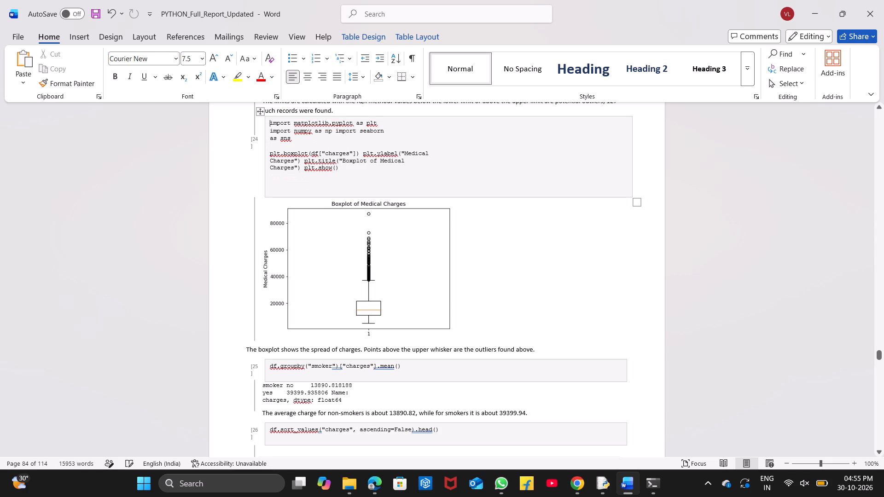
# Delete the whole odd-page footer line of the Lab 8 section, below the df.corr cell, and return to the body.
pyautogui.scroll(-2, 688, 208)
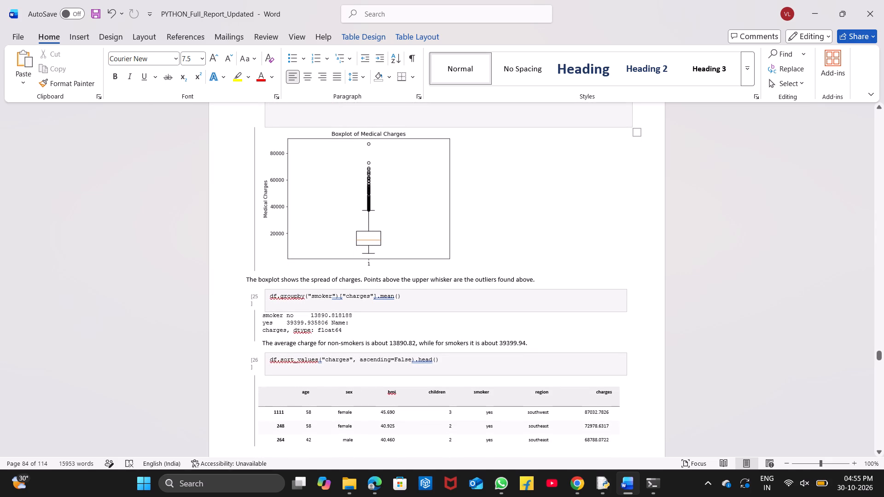
pyautogui.scroll(-2, 688, 208)
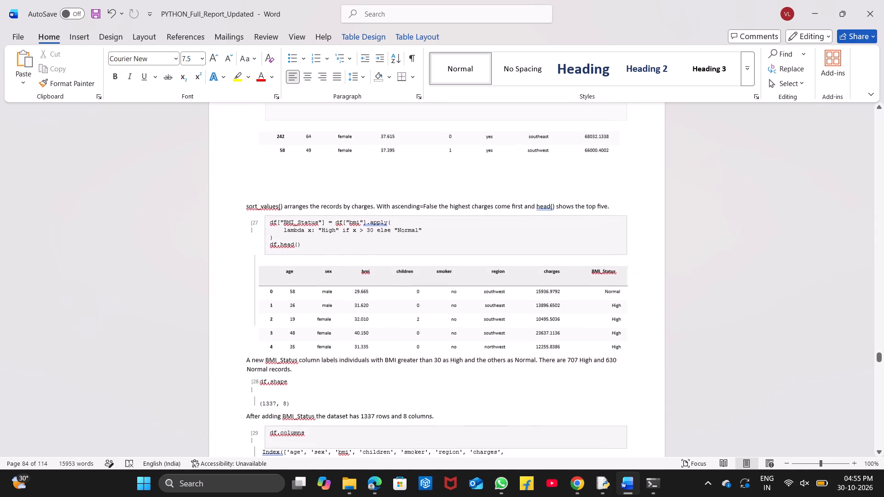
pyautogui.scroll(-2, 688, 208)
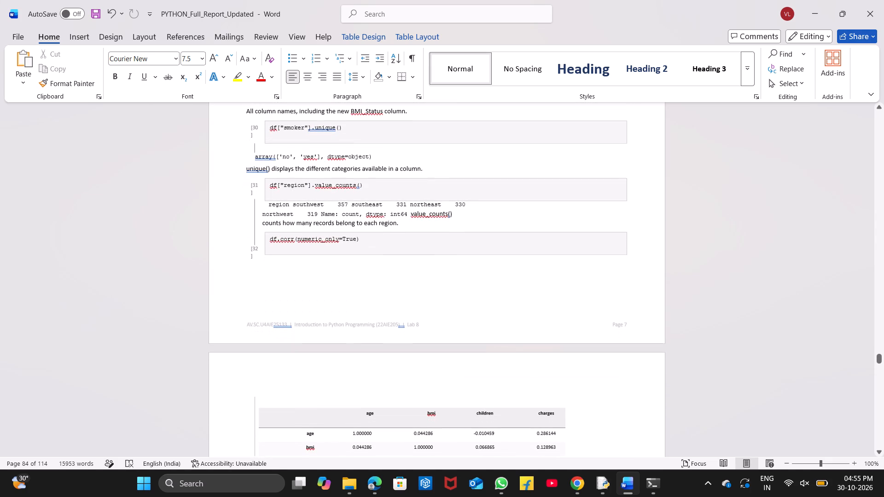
pyautogui.scroll(-2, 688, 208)
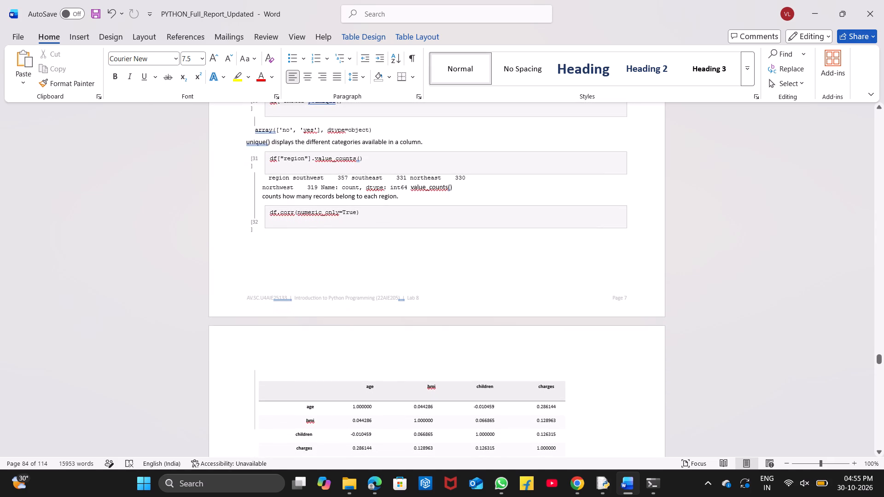
pyautogui.scroll(-2, 688, 208)
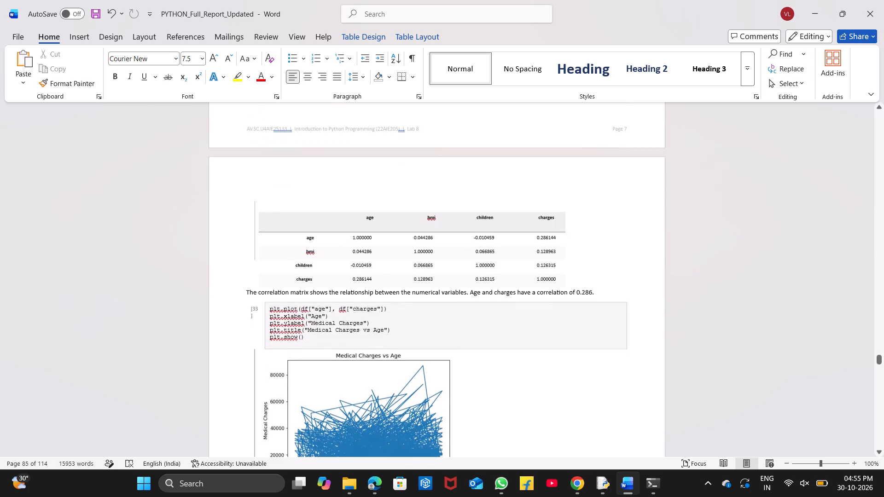
pyautogui.scroll(2, 688, 208)
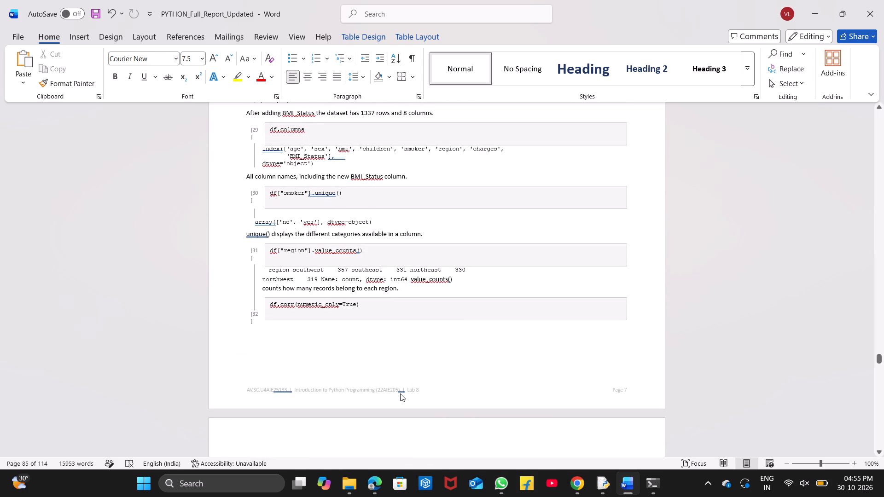
pyautogui.doubleClick(400, 393)
pyautogui.moveTo(247, 390); pyautogui.dragTo(344, 401)
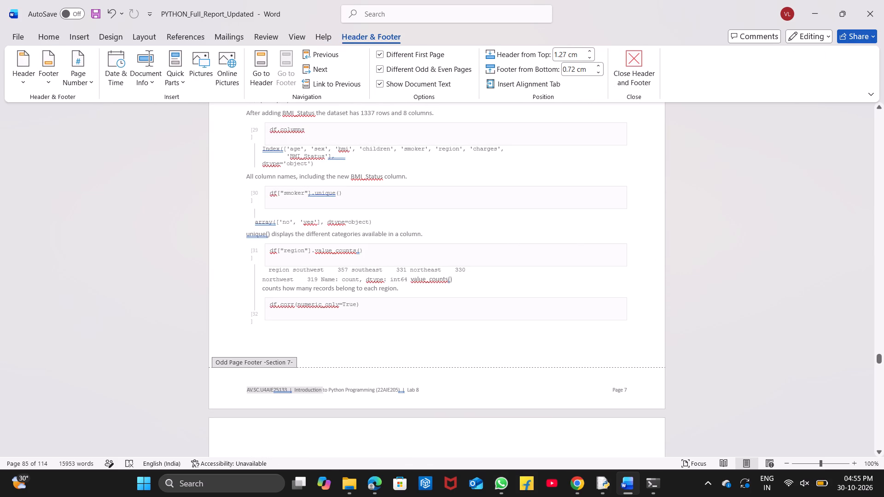
pyautogui.moveTo(344, 401); pyautogui.dragTo(634, 392)
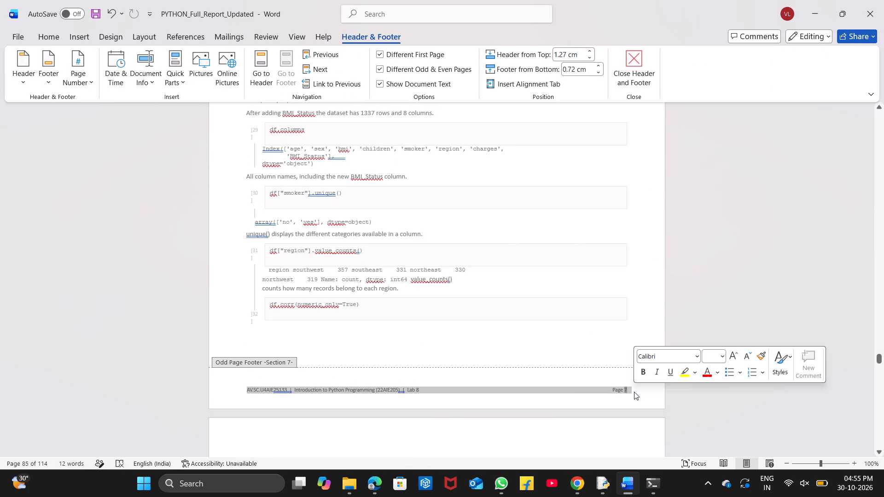
pyautogui.press('BackSpace')
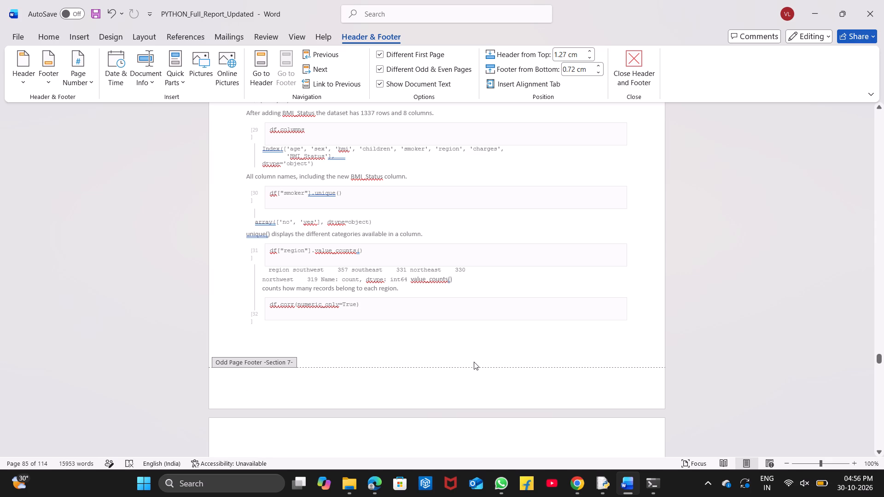
pyautogui.scroll(-3, 474, 362)
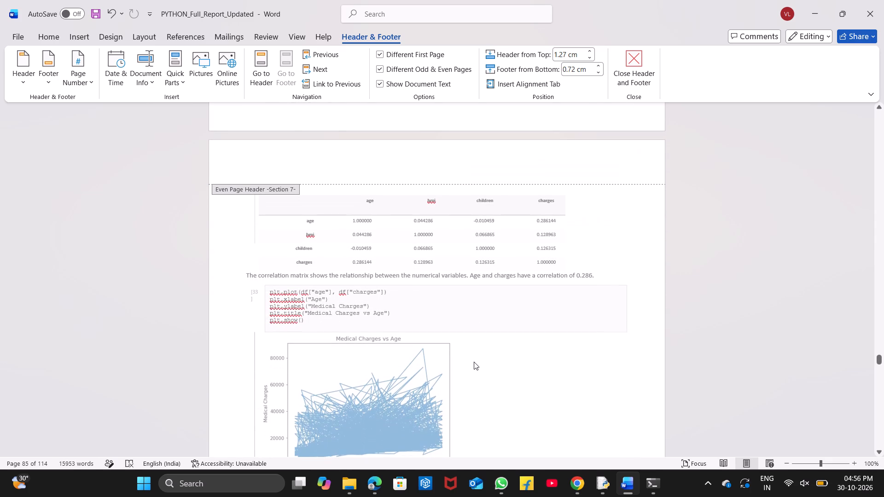
pyautogui.scroll(-2, 474, 362)
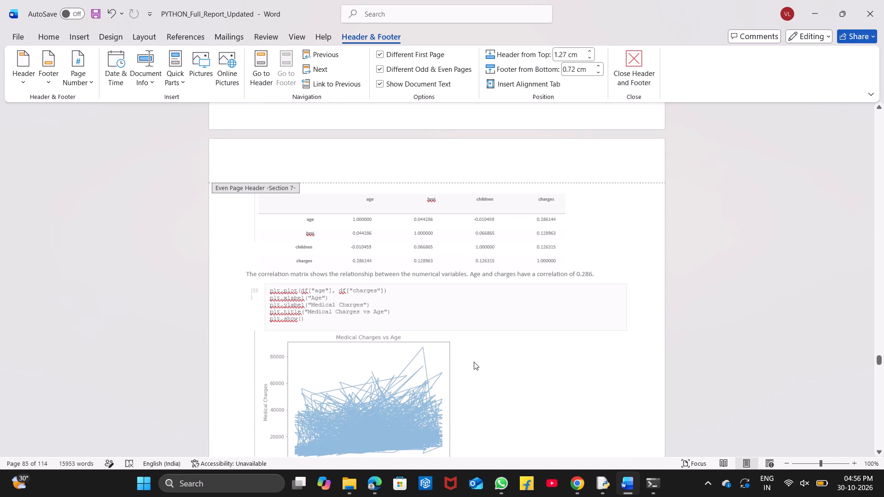
pyautogui.scroll(-1, 474, 362)
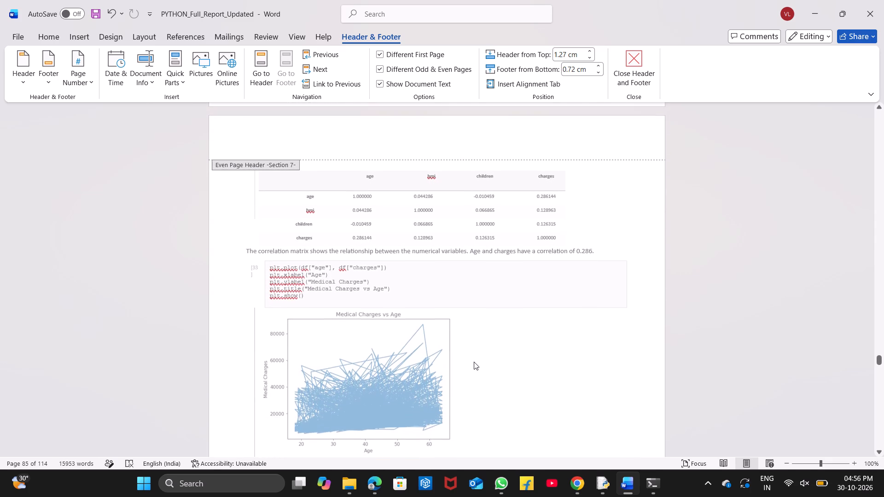
pyautogui.scroll(-1, 474, 362)
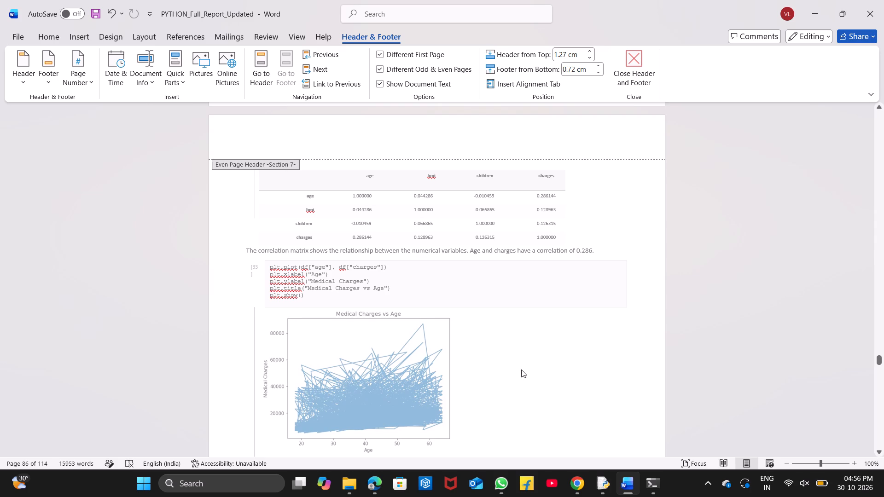
pyautogui.click(626, 77)
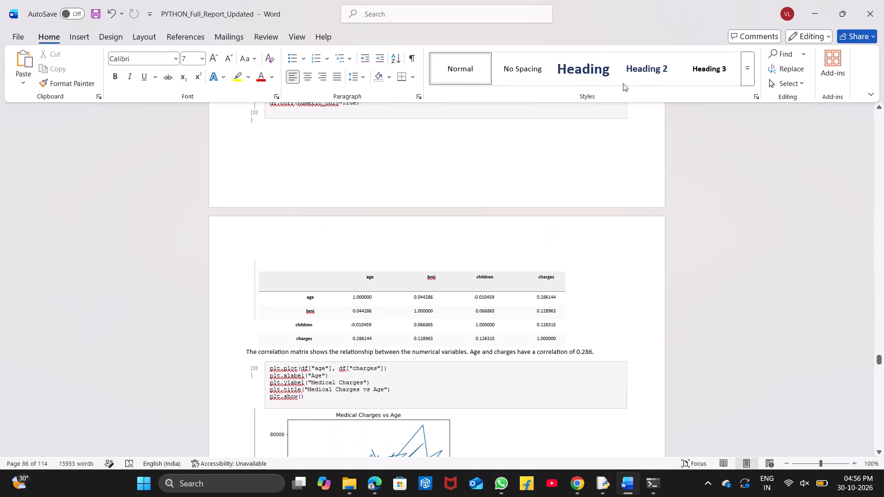
# Look through the Lab 8 chart pages, from the Medical Charges vs Age plot to the quintile bar charts, for further clean-up.
pyautogui.scroll(-3, 530, 315)
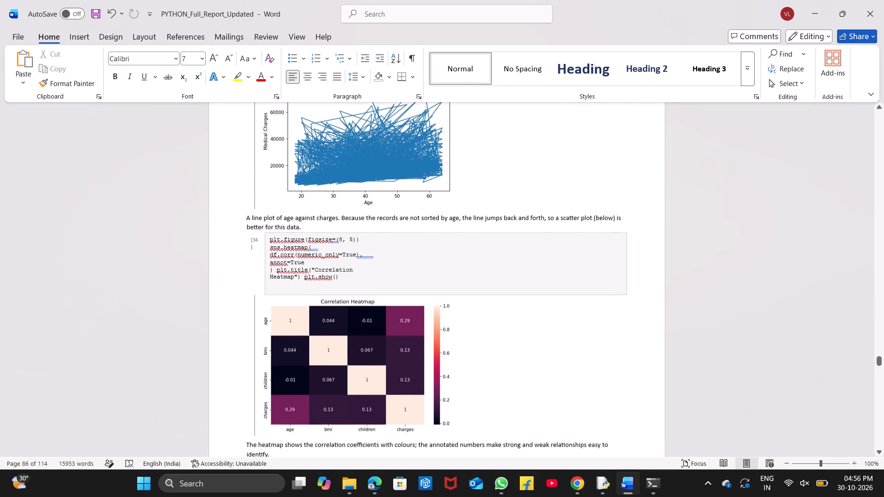
pyautogui.scroll(-1, 530, 315)
pyautogui.hscroll(3, 530, 315)
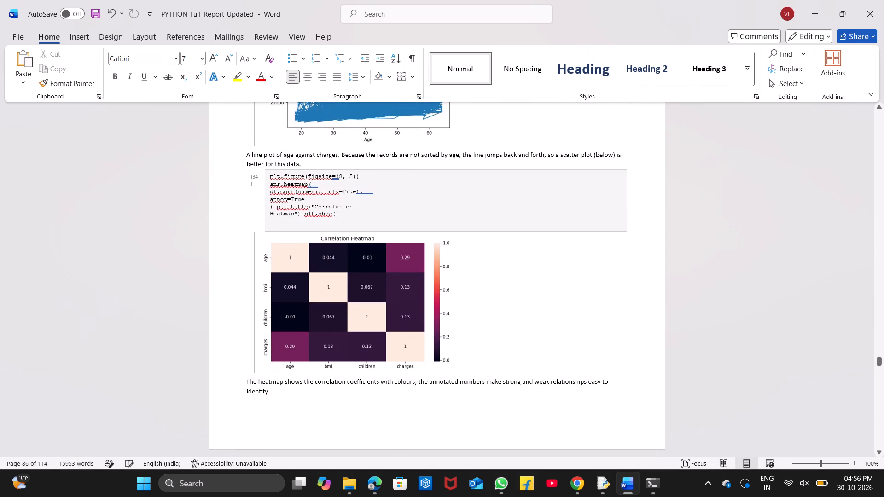
pyautogui.scroll(-3, 530, 315)
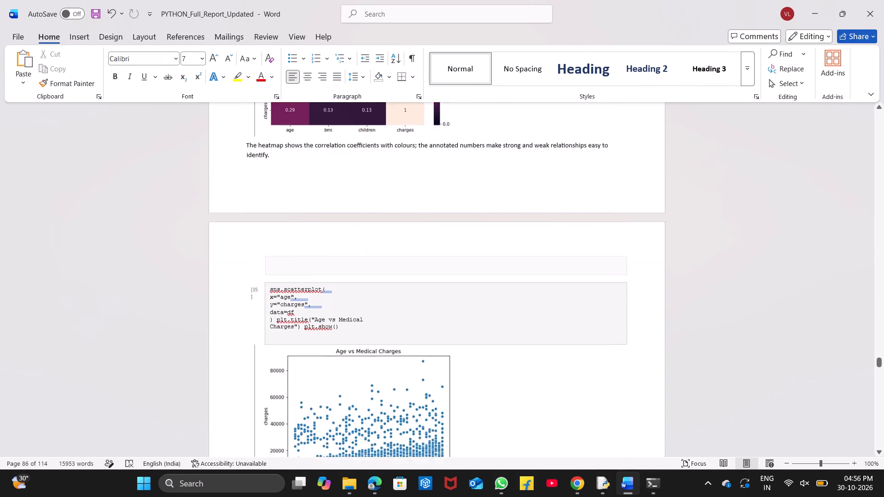
pyautogui.scroll(-4, 530, 315)
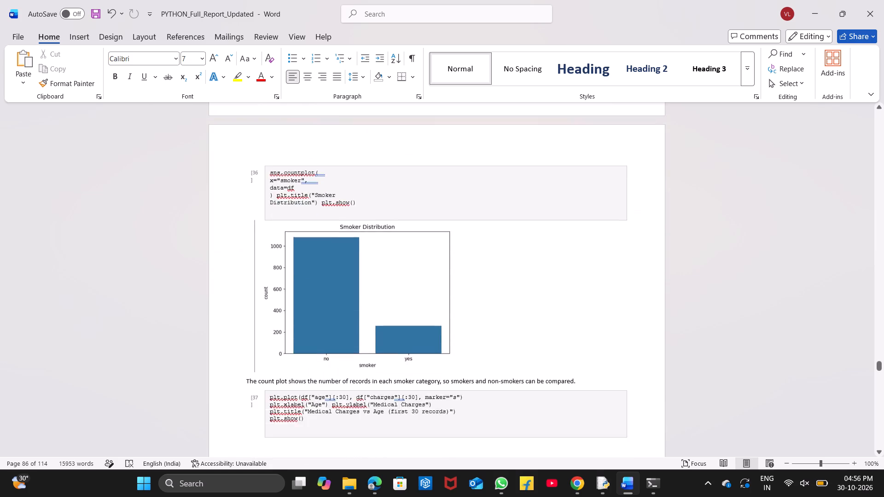
pyautogui.scroll(-4, 530, 315)
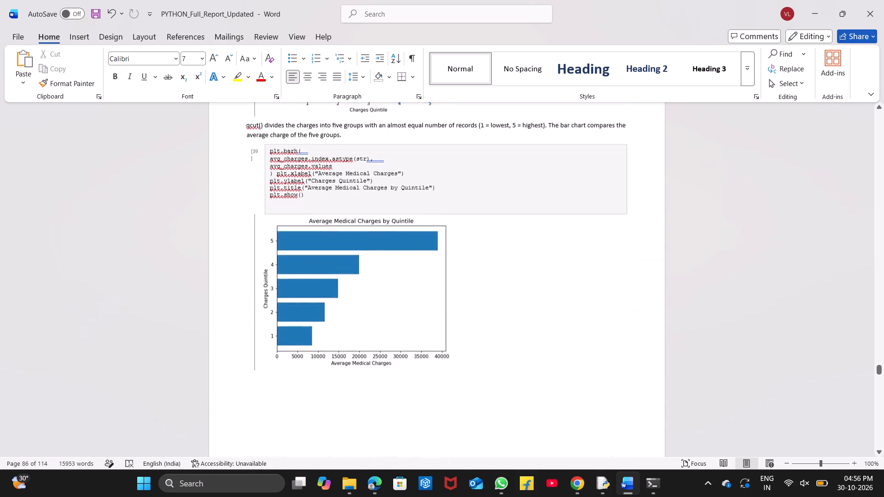
# Look back and forth through the Lab 8 pages, from the df.corr cell to the Medical Charges vs Age scatter cell, for leftover footer text.
pyautogui.scroll(-4, 530, 315)
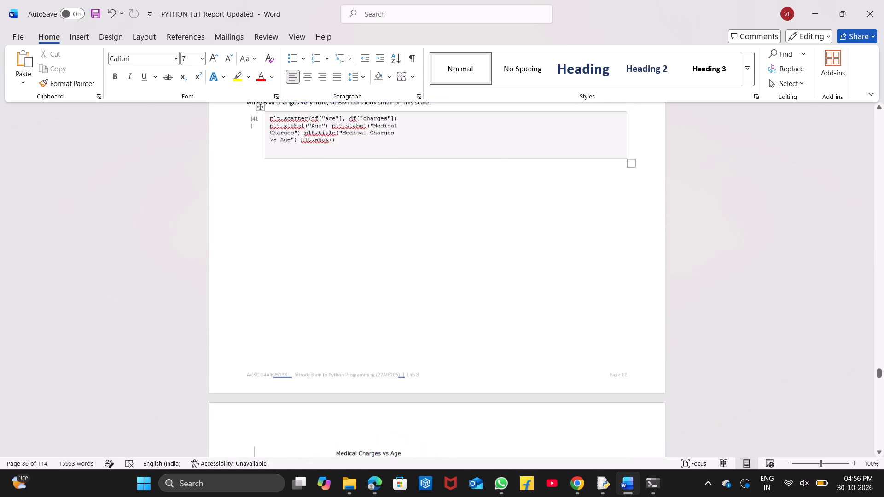
pyautogui.scroll(-4, 530, 315)
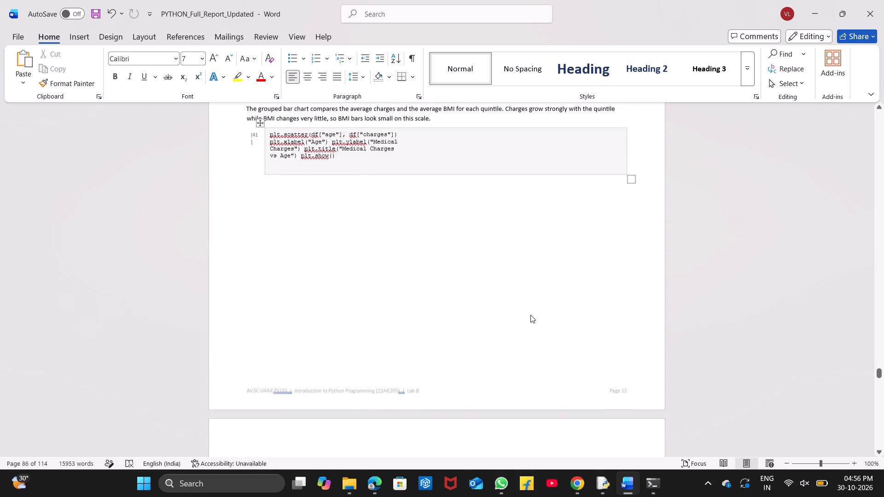
pyautogui.scroll(-1, 530, 315)
pyautogui.scroll(8, 530, 315)
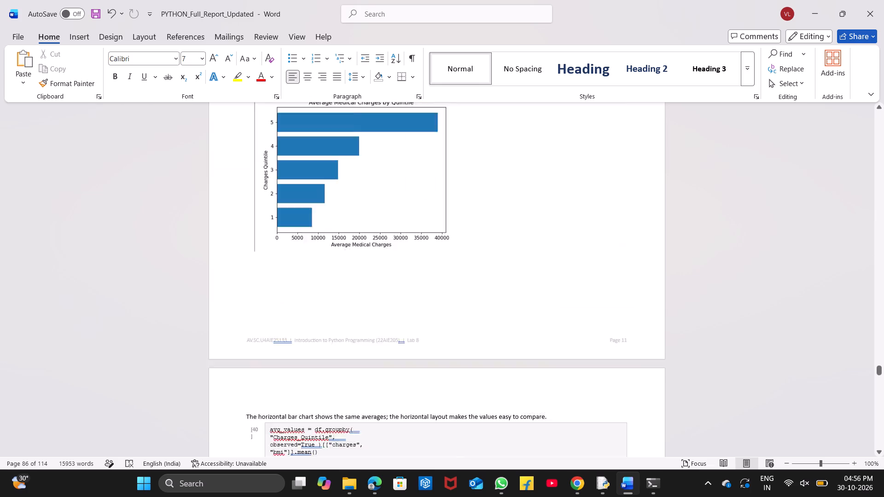
pyautogui.scroll(8, 530, 315)
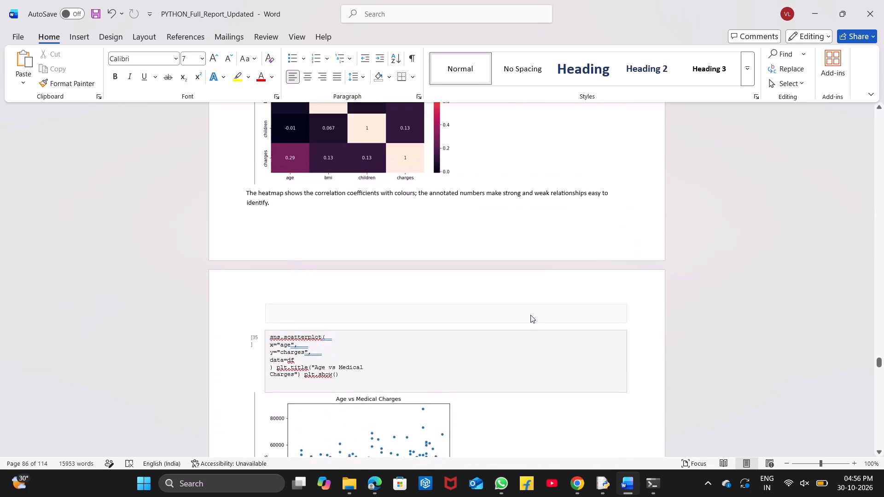
pyautogui.scroll(-6, 530, 315)
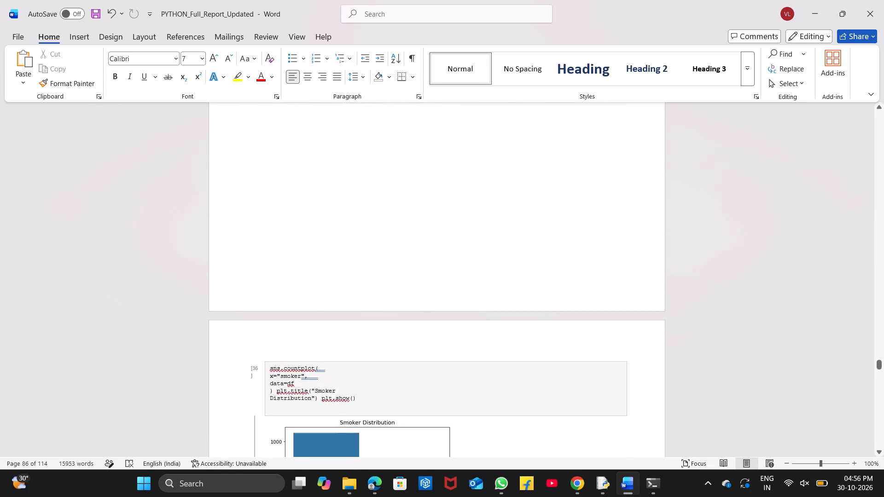
pyautogui.scroll(-2, 530, 315)
pyautogui.scroll(5, 530, 315)
pyautogui.scroll(-2, 530, 315)
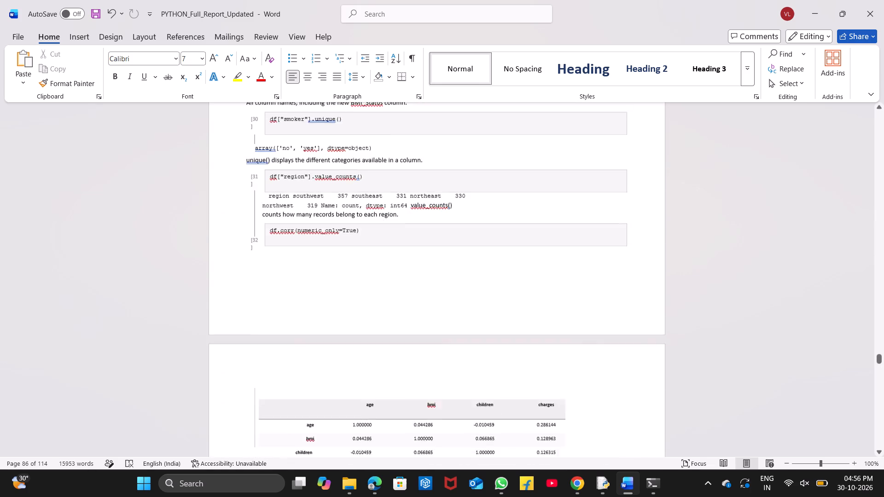
pyautogui.scroll(-6, 530, 315)
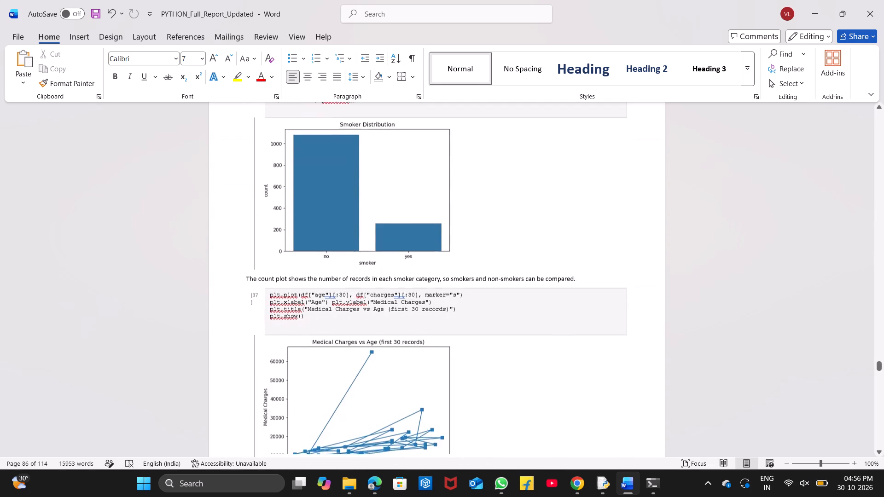
pyautogui.scroll(-2, 530, 315)
pyautogui.scroll(4, 530, 315)
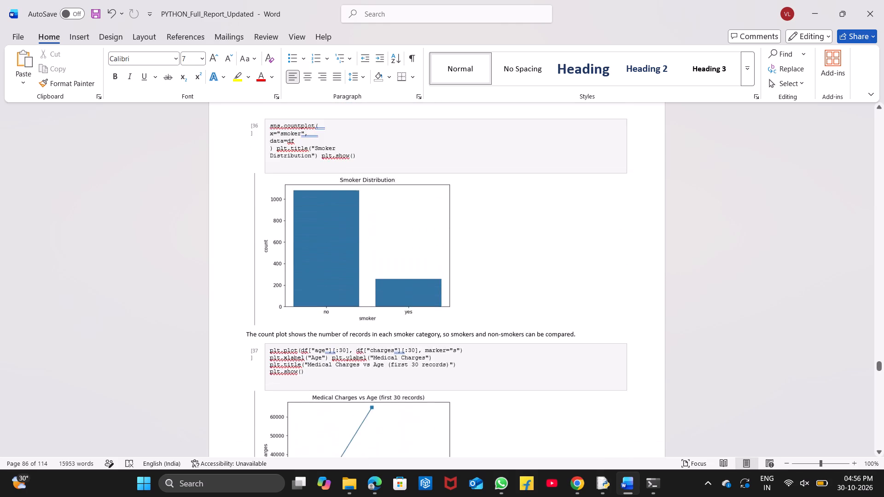
pyautogui.scroll(-3, 530, 315)
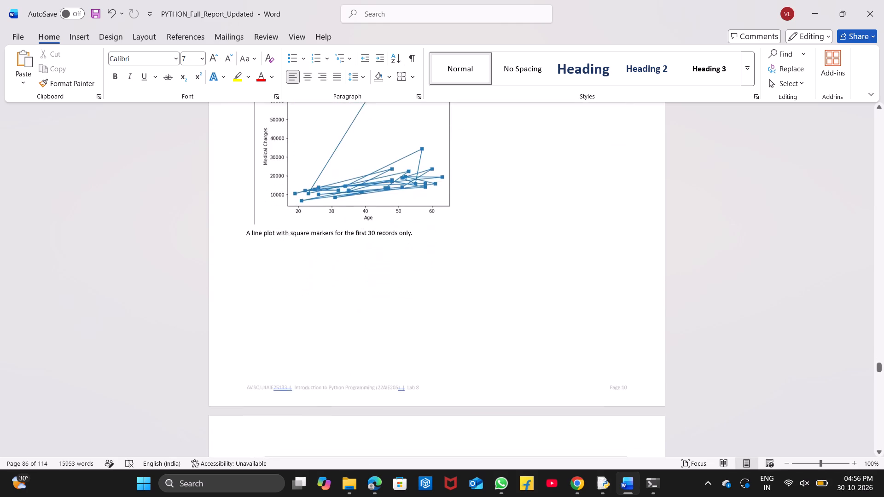
# Delete the whole even-page footer line of the Lab 8 section, below the line plot of the first 30 records, and return to the body.
pyautogui.scroll(-2, 530, 315)
pyautogui.doubleClick(250, 276)
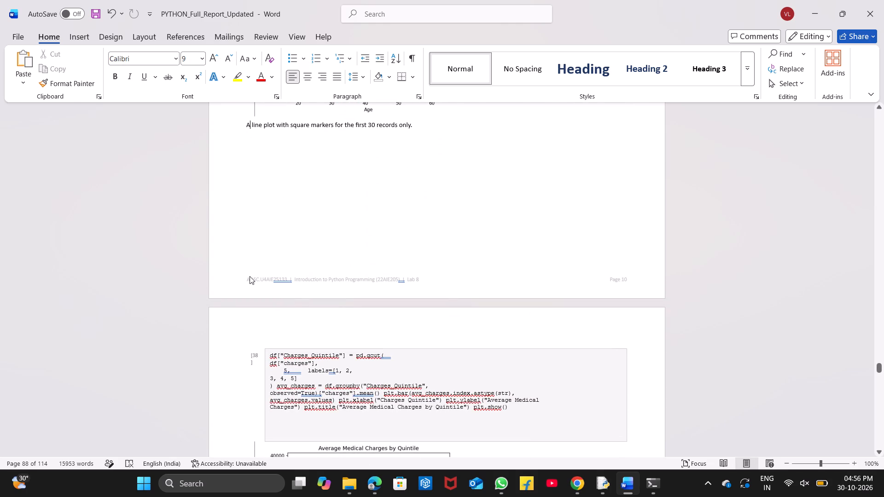
pyautogui.moveTo(247, 281); pyautogui.dragTo(634, 292)
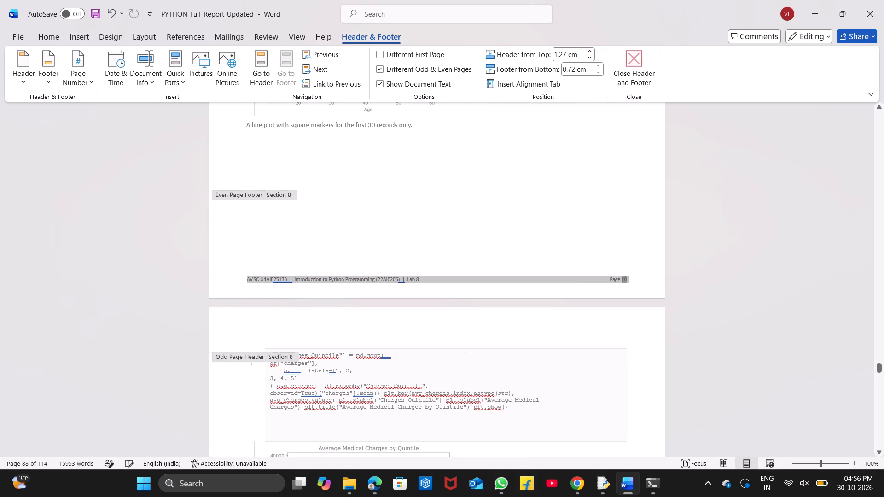
pyautogui.moveTo(634, 292); pyautogui.dragTo(674, 281)
pyautogui.press('BackSpace')
pyautogui.click(633, 62)
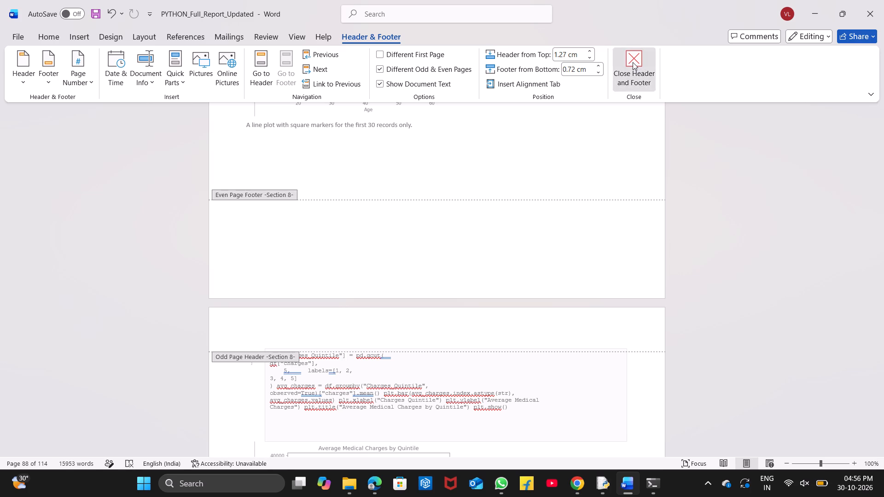
# Delete the remaining odd-page footer line in Lab 8, below the horizontal Average Medical Charges by Quintile chart, and return to the body.
pyautogui.scroll(-4, 526, 340)
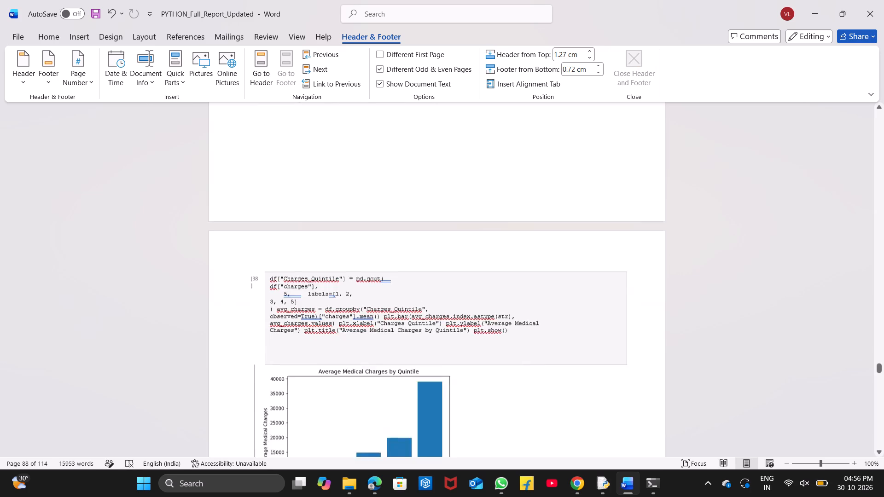
pyautogui.scroll(-5, 526, 340)
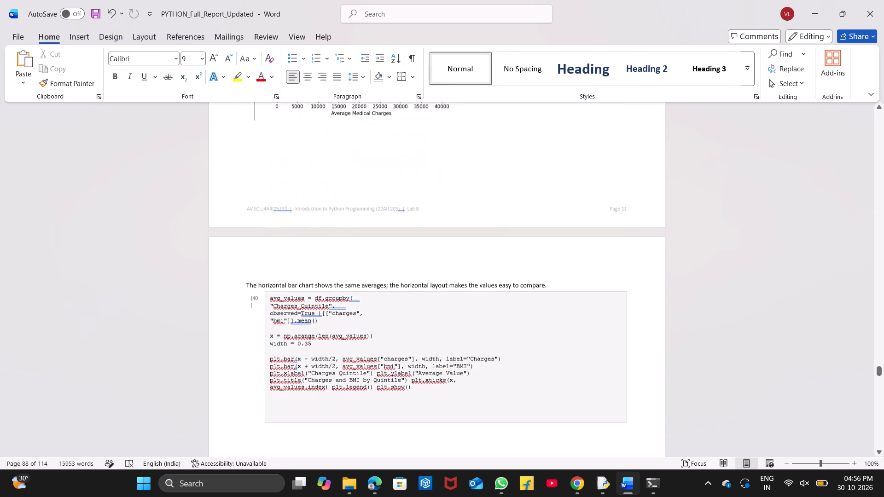
pyautogui.click(312, 273)
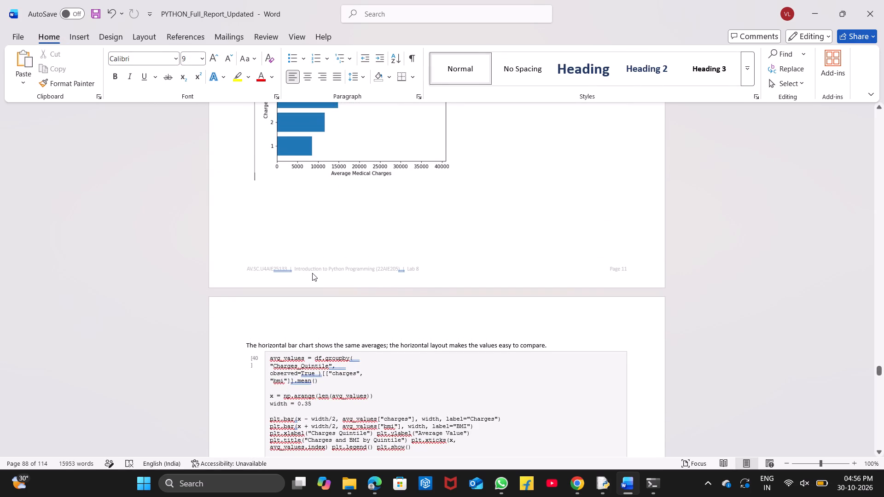
pyautogui.doubleClick(319, 266)
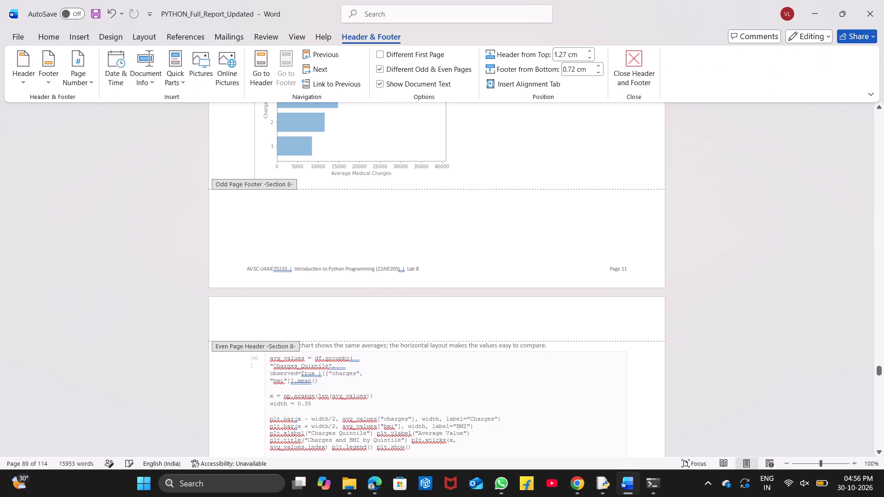
pyautogui.moveTo(247, 267); pyautogui.dragTo(640, 275)
pyautogui.press('BackSpace')
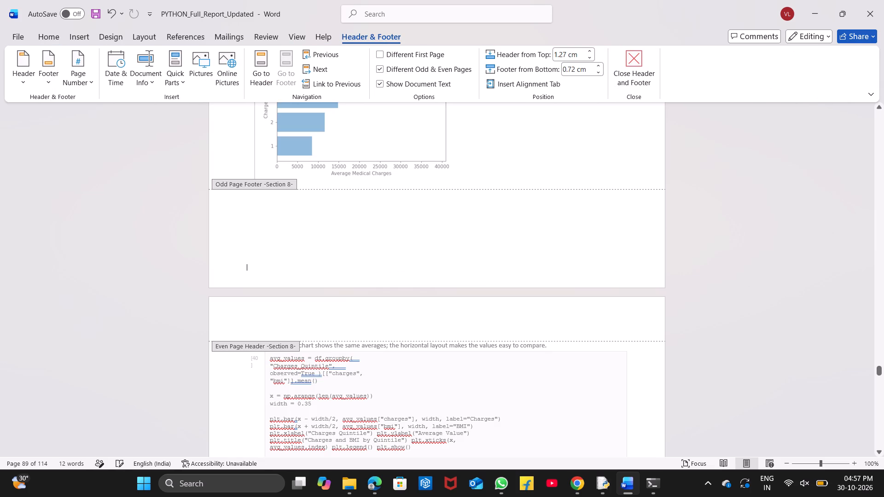
pyautogui.click(640, 69)
# Delete the Lab 8 error table together with its heading and introductory sentence, leaving the Result section at the top of the page.
pyautogui.scroll(-1, 554, 285)
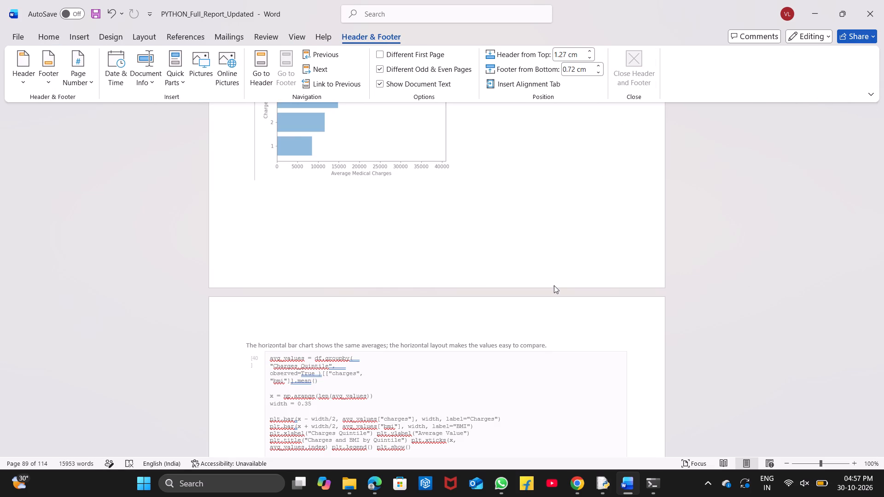
pyautogui.scroll(-8, 554, 285)
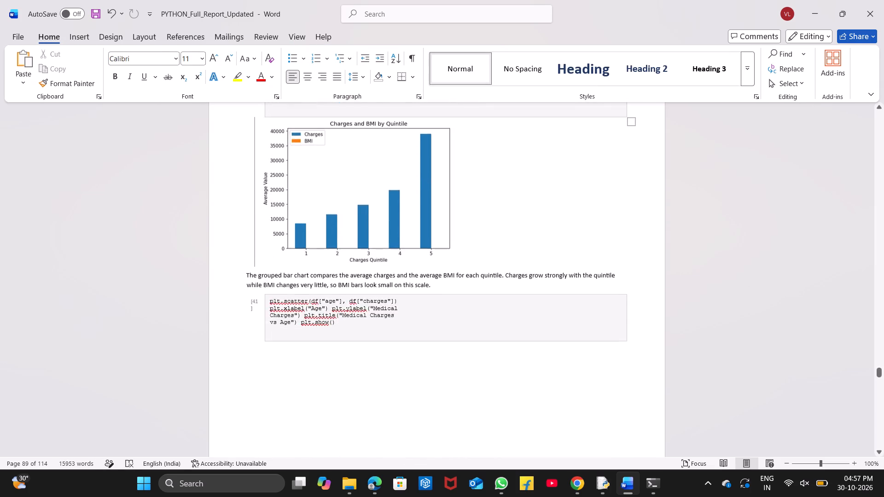
pyautogui.scroll(-4, 554, 285)
pyautogui.scroll(4, 554, 285)
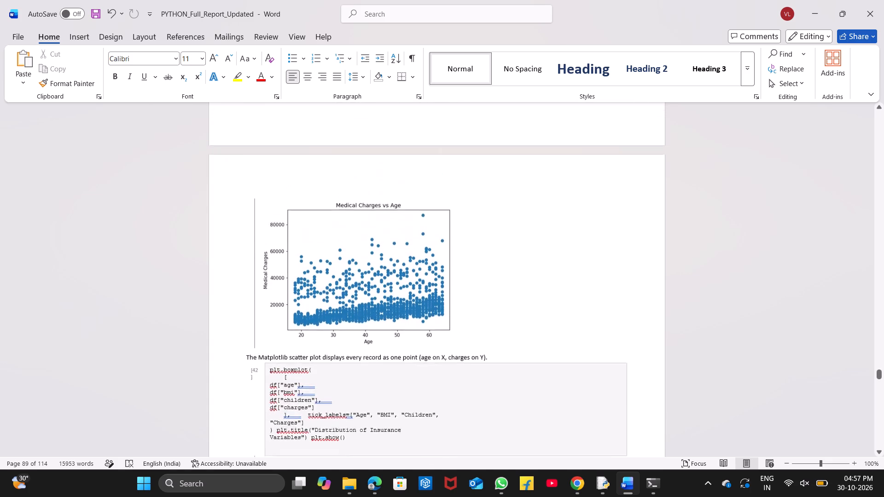
pyautogui.scroll(1, 554, 285)
pyautogui.scroll(-6, 554, 285)
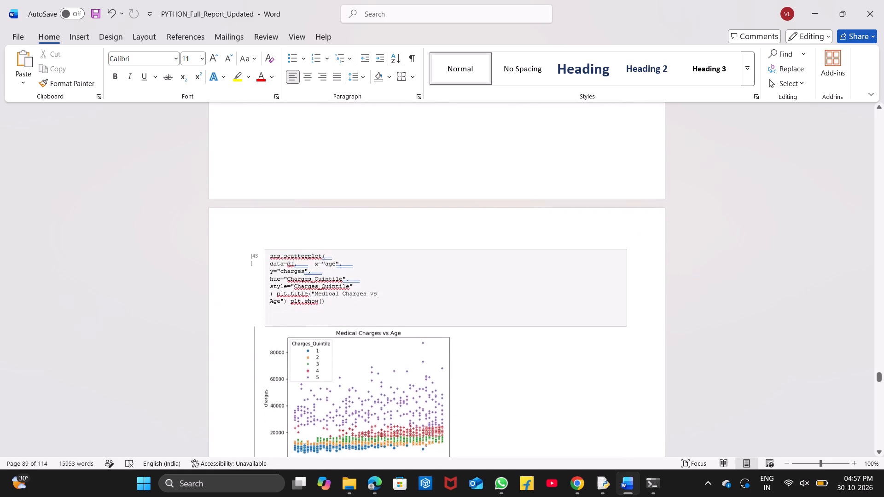
pyautogui.scroll(-3, 554, 285)
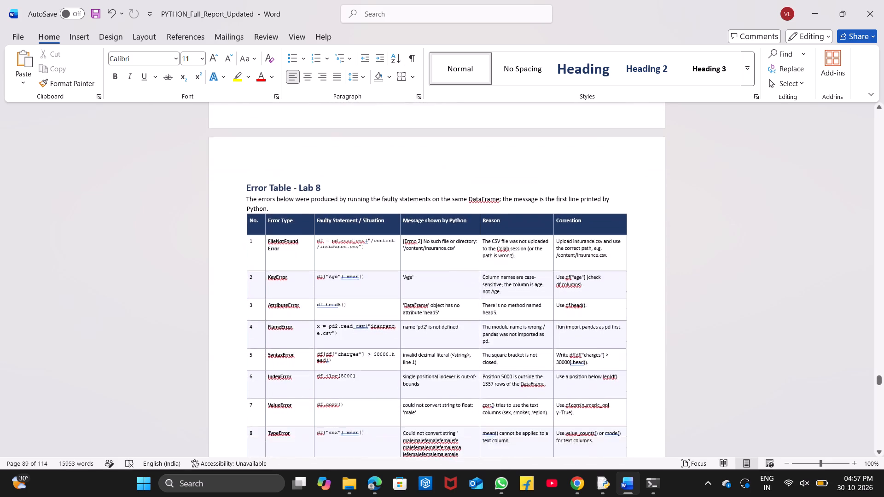
pyautogui.scroll(-2, 554, 285)
pyautogui.click(243, 184)
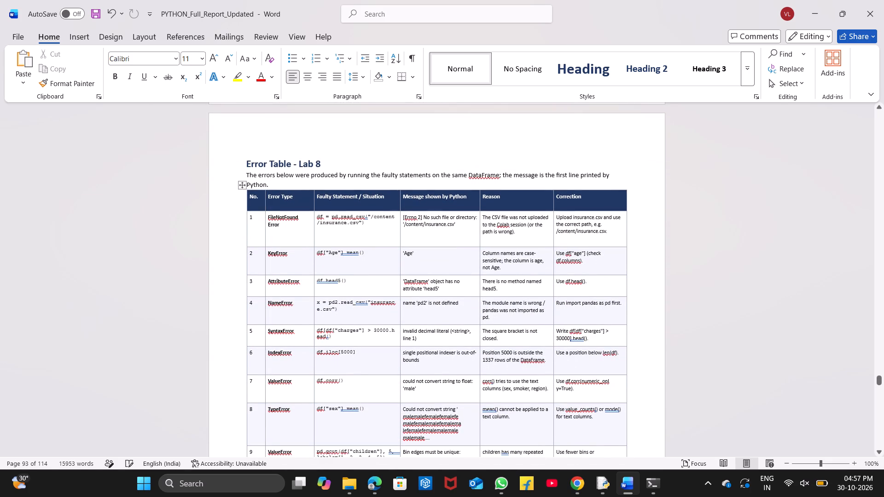
pyautogui.press('BackSpace')
pyautogui.moveTo(245, 161); pyautogui.dragTo(273, 184)
pyautogui.press('BackSpace')
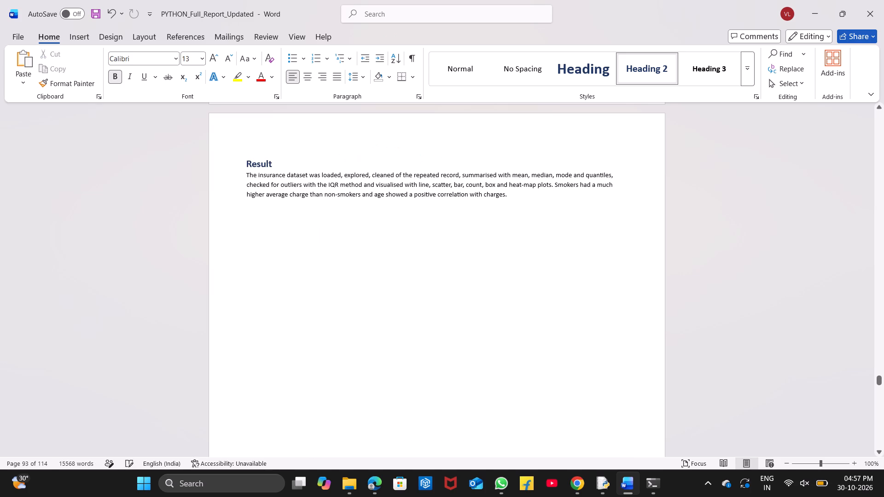
# Remove the centring of the LAB 9 heading so that it starts at the left margin.
pyautogui.scroll(-7, 303, 277)
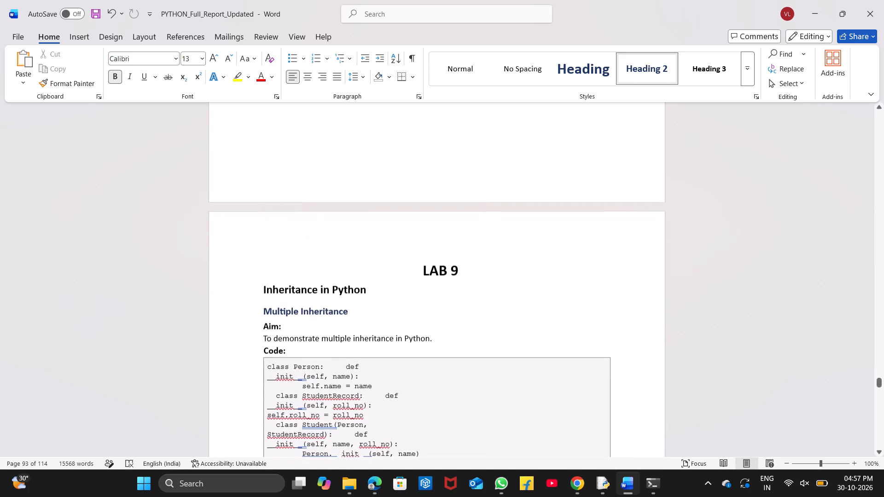
pyautogui.click(422, 269)
pyautogui.press('BackSpace')
pyautogui.press('BackSpace')
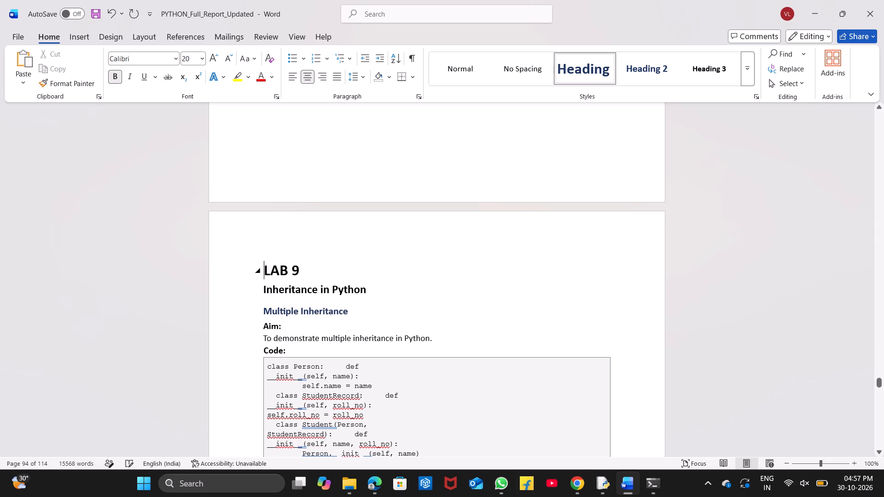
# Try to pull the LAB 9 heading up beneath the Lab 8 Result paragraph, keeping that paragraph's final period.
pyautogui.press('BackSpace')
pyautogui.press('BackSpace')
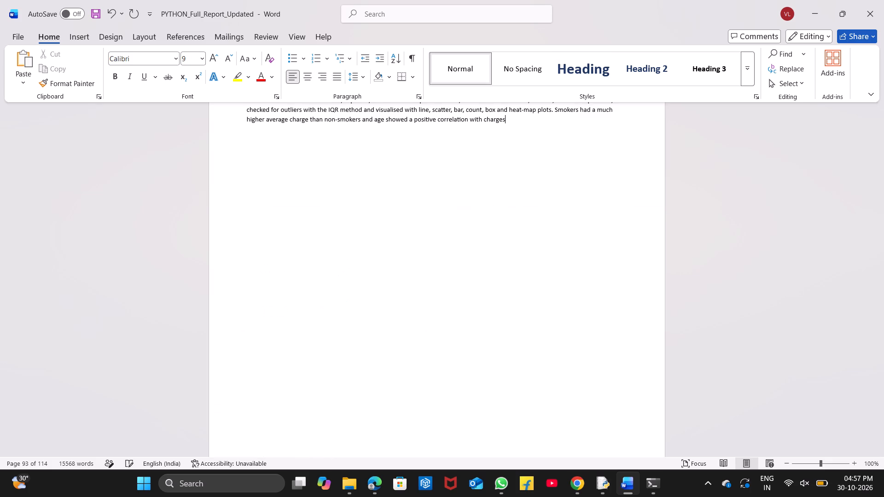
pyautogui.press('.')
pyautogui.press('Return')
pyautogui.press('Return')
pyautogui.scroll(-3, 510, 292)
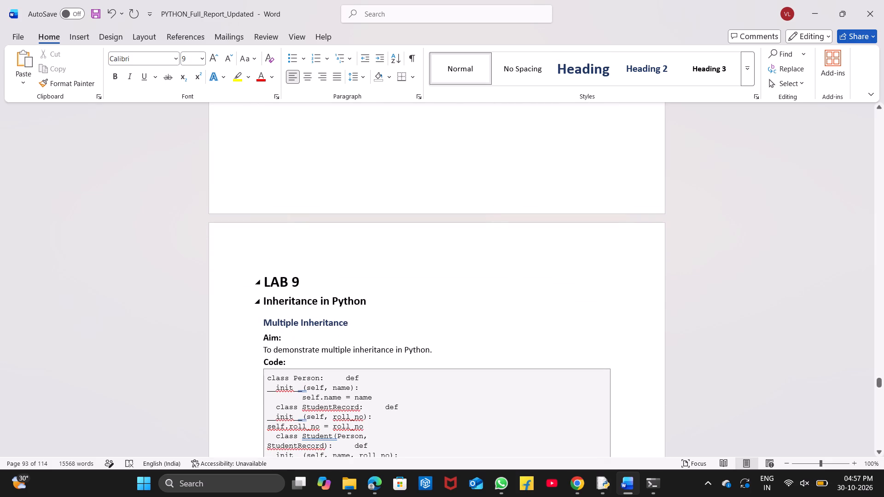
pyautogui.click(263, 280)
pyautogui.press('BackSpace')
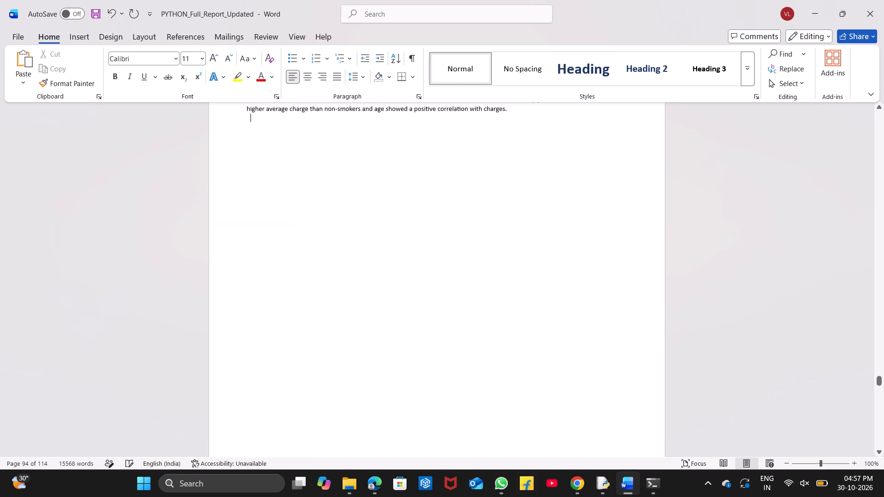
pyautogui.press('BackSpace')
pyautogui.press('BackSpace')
# Shift the LAB 9 heading to the middle of its line using leading spaces, re-entering the word LAB before the 9.
pyautogui.scroll(-5, 350, 341)
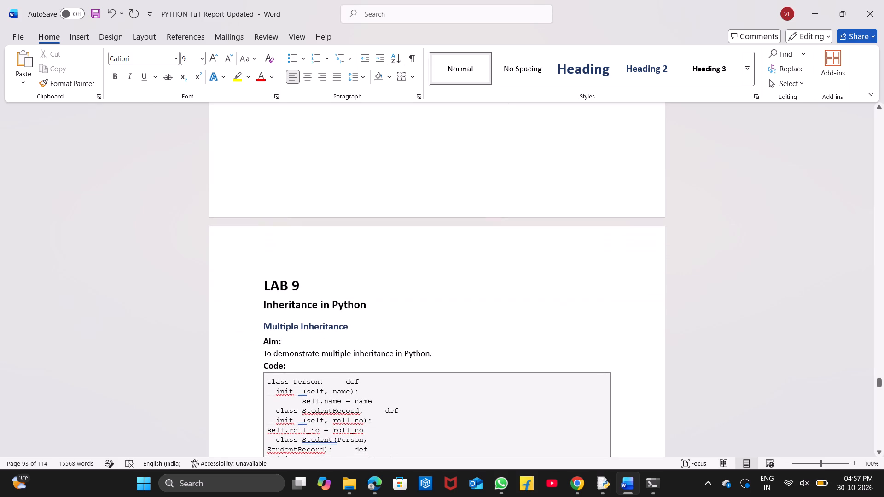
pyautogui.doubleClick(263, 283)
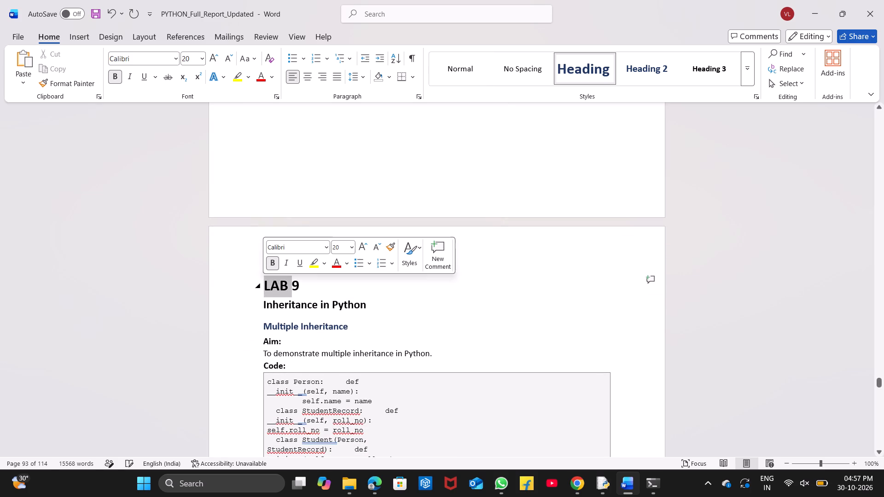
pyautogui.press('space')
pyautogui.press('space')
pyautogui.press('space')
pyautogui.press('space')
pyautogui.press('space')
pyautogui.press('space')
pyautogui.press('space')
pyautogui.press('space')
pyautogui.press('space')
pyautogui.press('space')
pyautogui.press('space')
pyautogui.press('space')
pyautogui.press('space')
pyautogui.press('space')
pyautogui.press('space')
pyautogui.press('space')
pyautogui.press('space')
pyautogui.press('space')
pyautogui.press('space')
pyautogui.press('space')
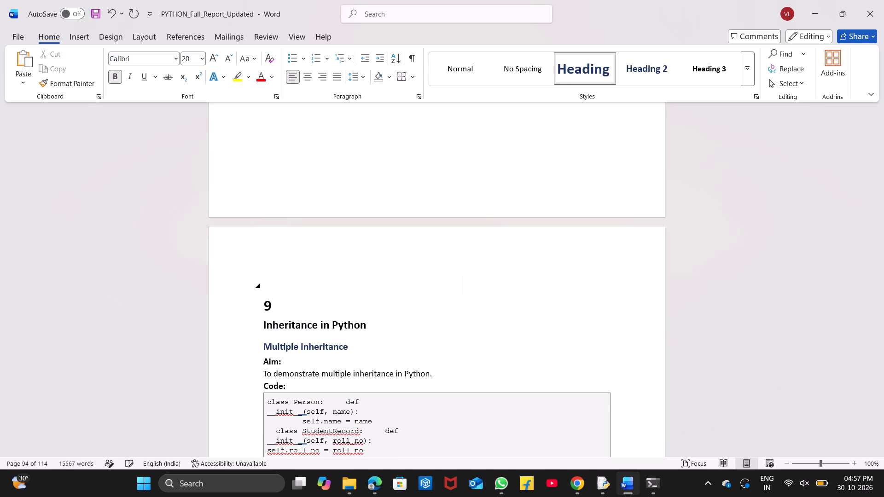
pyautogui.press('BackSpace')
pyautogui.press('BackSpace')
pyautogui.press('BackSpace')
pyautogui.press('BackSpace')
pyautogui.press('BackSpace')
pyautogui.press('BackSpace')
pyautogui.press('BackSpace')
pyautogui.press('BackSpace')
pyautogui.press('BackSpace')
pyautogui.press('BackSpace')
pyautogui.press('BackSpace')
pyautogui.press('BackSpace')
pyautogui.press('BackSpace')
pyautogui.press('BackSpace')
pyautogui.press('BackSpace')
pyautogui.press('BackSpace')
pyautogui.press('BackSpace')
pyautogui.press('space')
pyautogui.press('space')
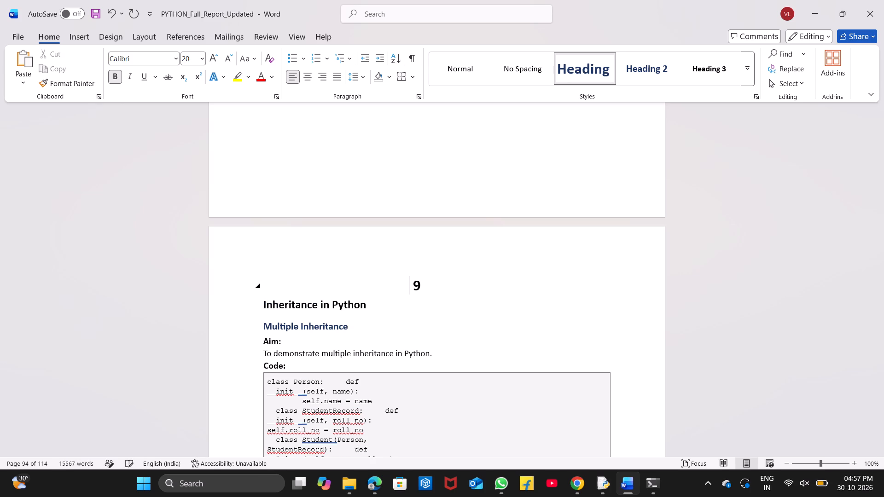
pyautogui.write('LAB')
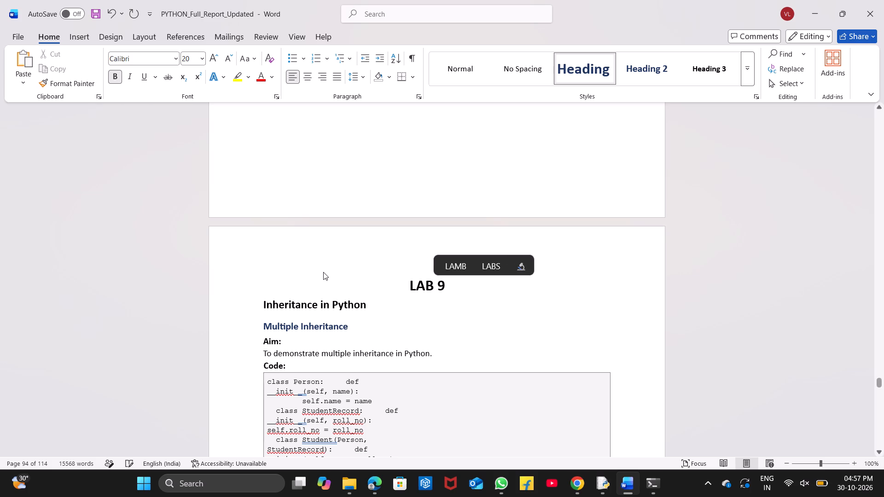
pyautogui.click(460, 332)
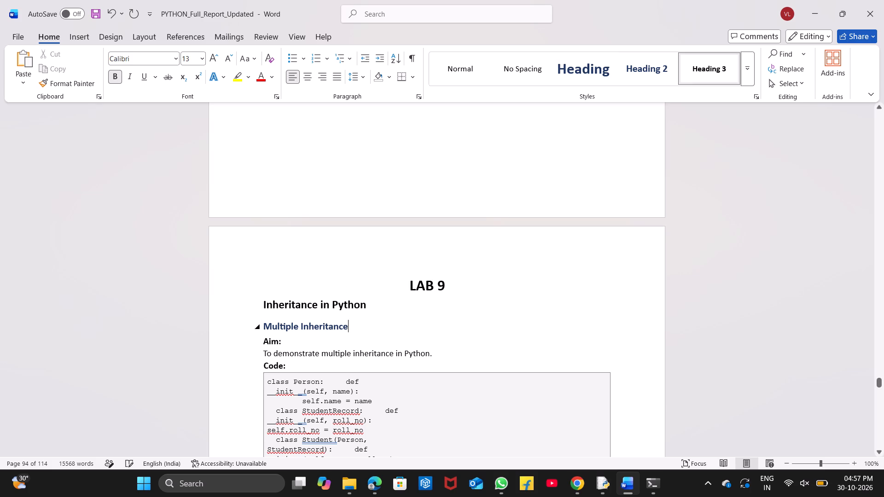
# Delete the even-page footer line "Python Lab Report | Page" below the Multilevel Inheritance code in Lab 9 and return to the body.
pyautogui.scroll(-1, 424, 320)
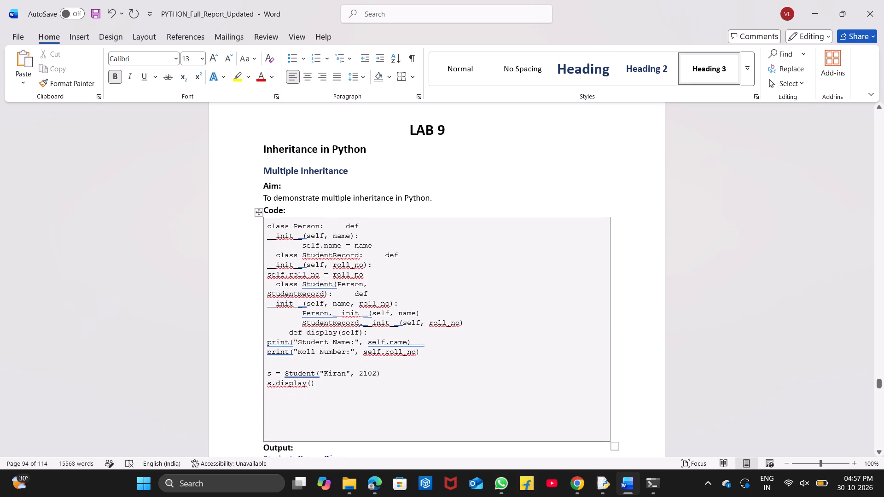
pyautogui.scroll(-1, 424, 320)
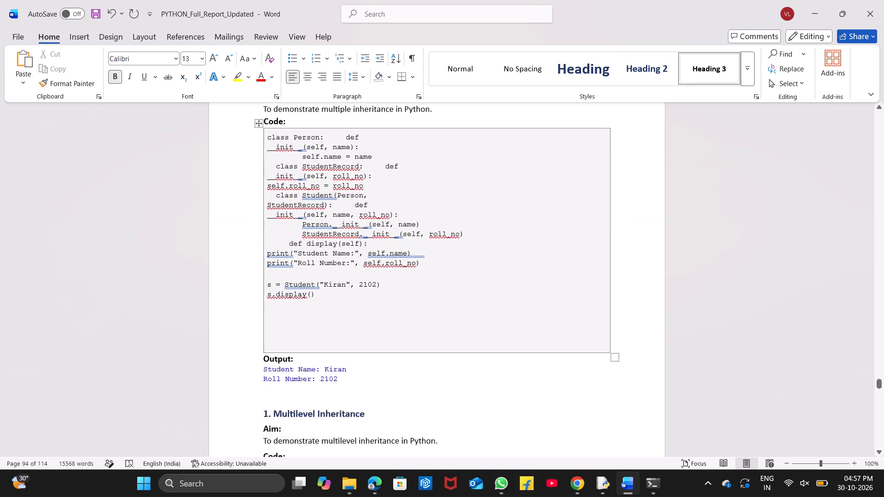
pyautogui.scroll(-2, 424, 320)
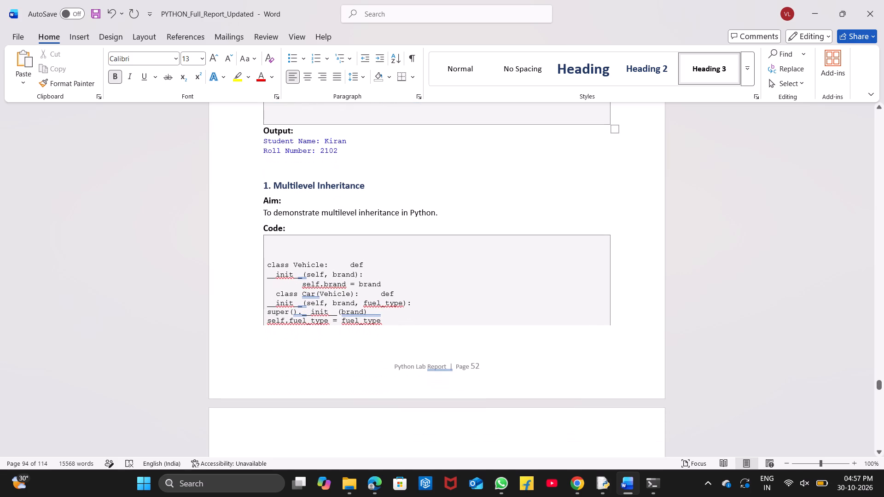
pyautogui.scroll(-1, 424, 320)
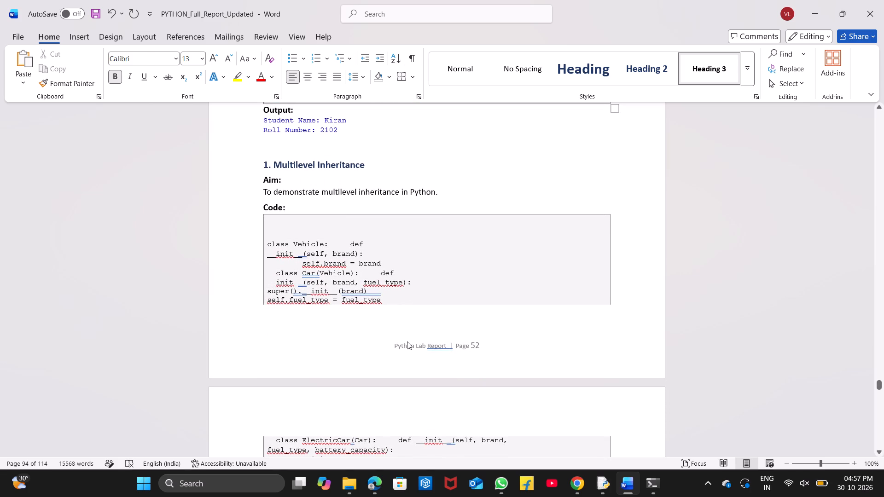
pyautogui.doubleClick(407, 341)
pyautogui.doubleClick(402, 347)
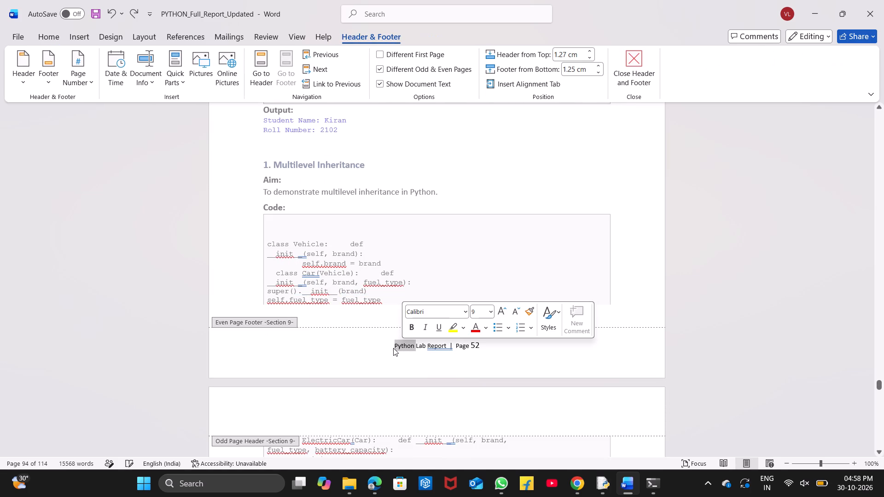
pyautogui.click(401, 348)
pyautogui.moveTo(388, 345); pyautogui.dragTo(491, 345)
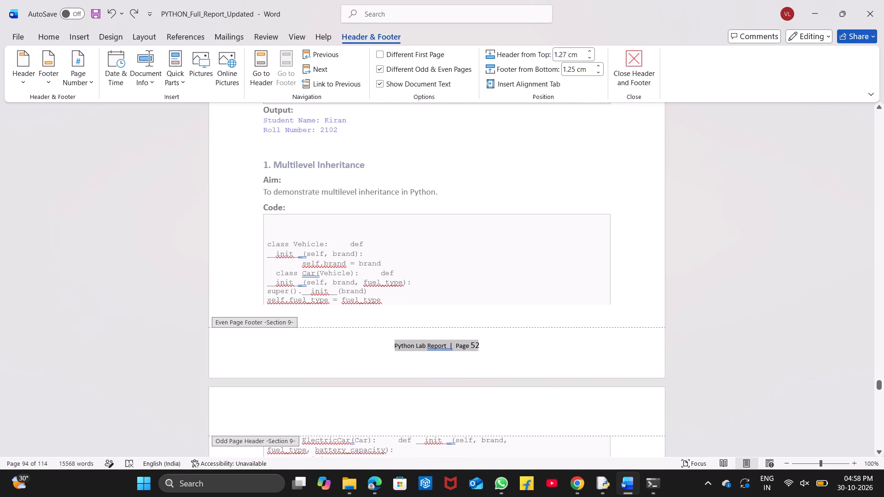
pyautogui.moveTo(491, 345); pyautogui.dragTo(496, 345)
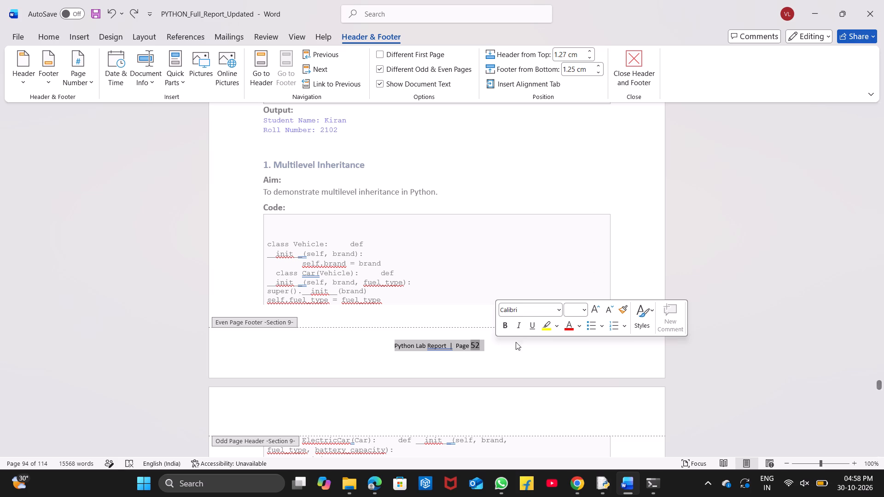
pyautogui.press('BackSpace')
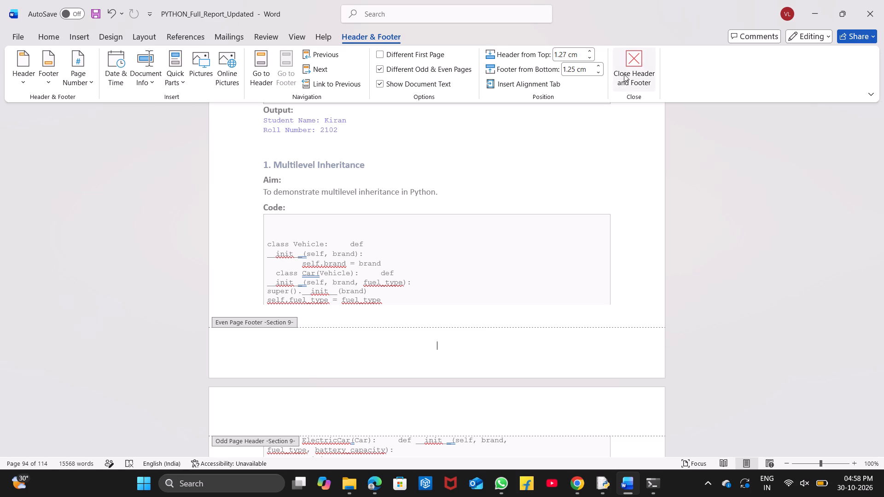
pyautogui.click(625, 73)
# Delete the odd-page footer line "Python Lab Report | Page" below the Hierarchical Inheritance code in Lab 9 and return to the body.
pyautogui.scroll(-3, 570, 308)
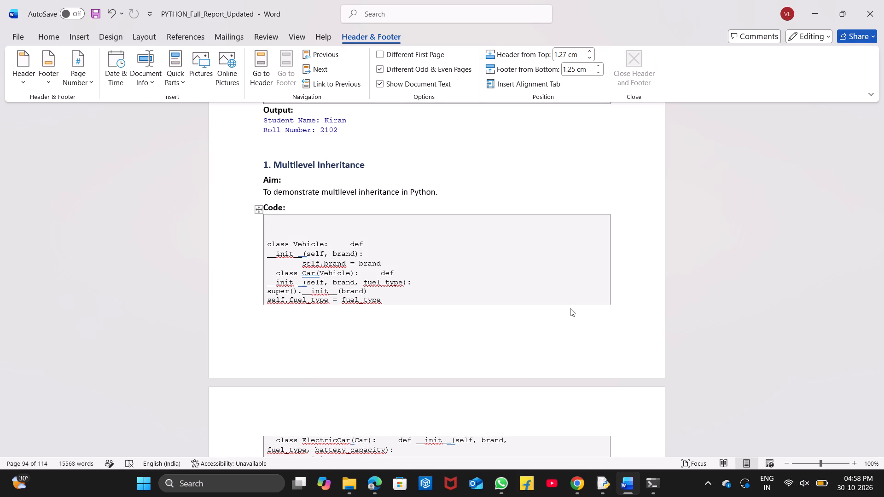
pyautogui.scroll(-6, 570, 308)
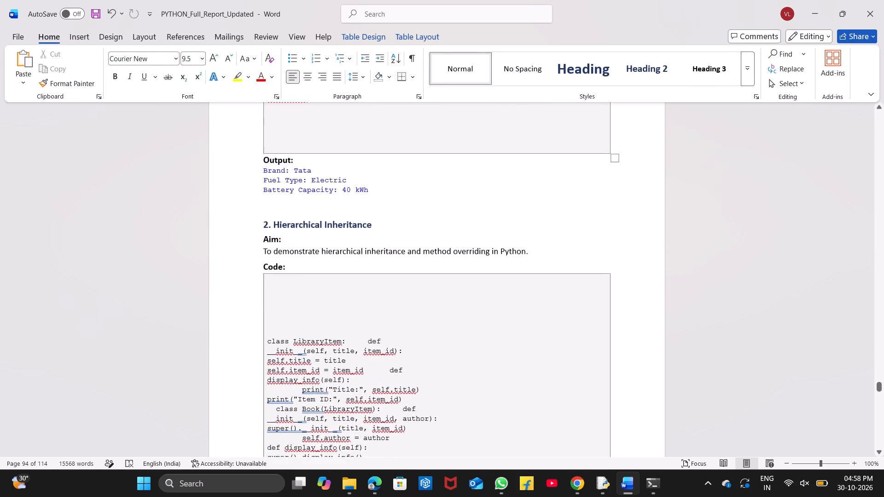
pyautogui.scroll(-5, 570, 308)
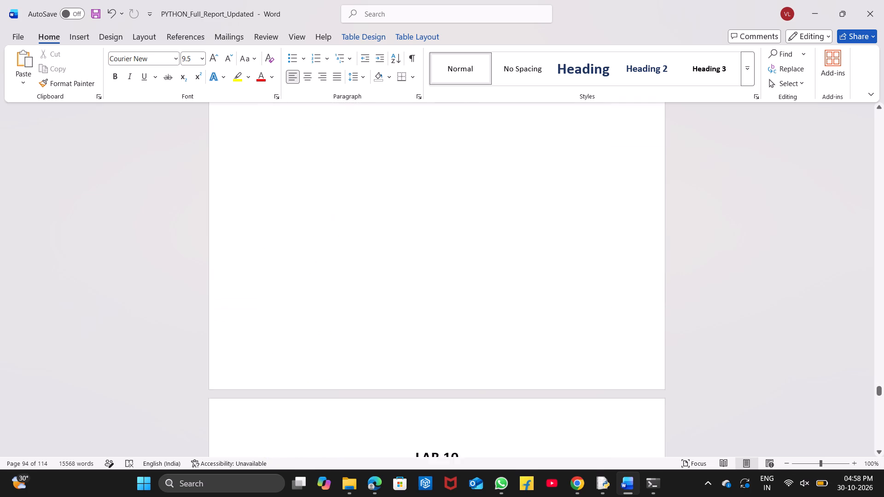
pyautogui.scroll(4, 570, 308)
pyautogui.doubleClick(416, 275)
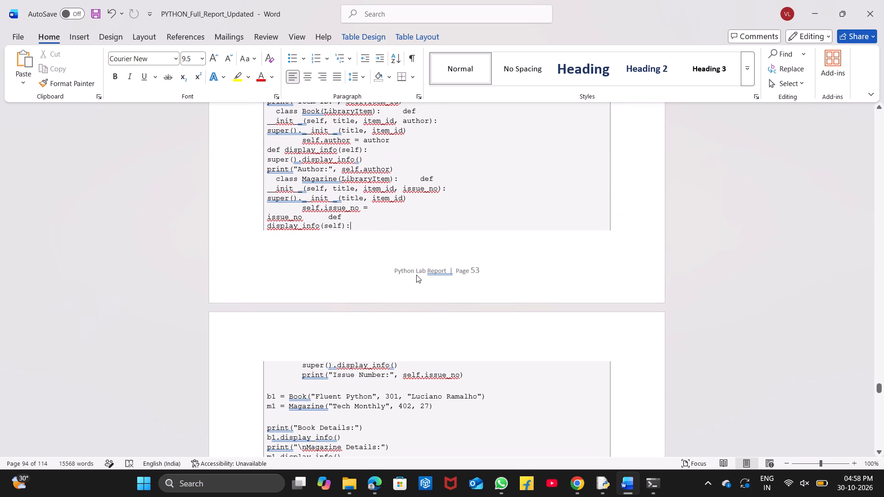
pyautogui.click(410, 269)
pyautogui.moveTo(395, 271); pyautogui.dragTo(495, 269)
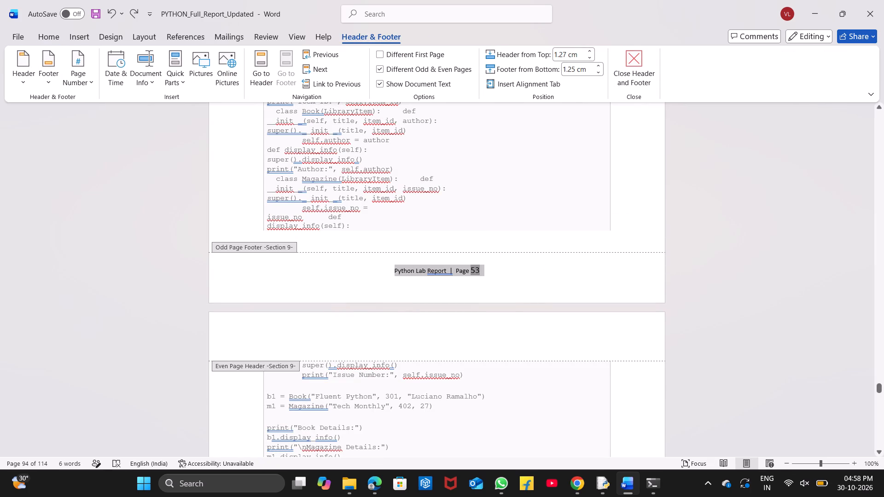
pyautogui.press('BackSpace')
pyautogui.click(632, 72)
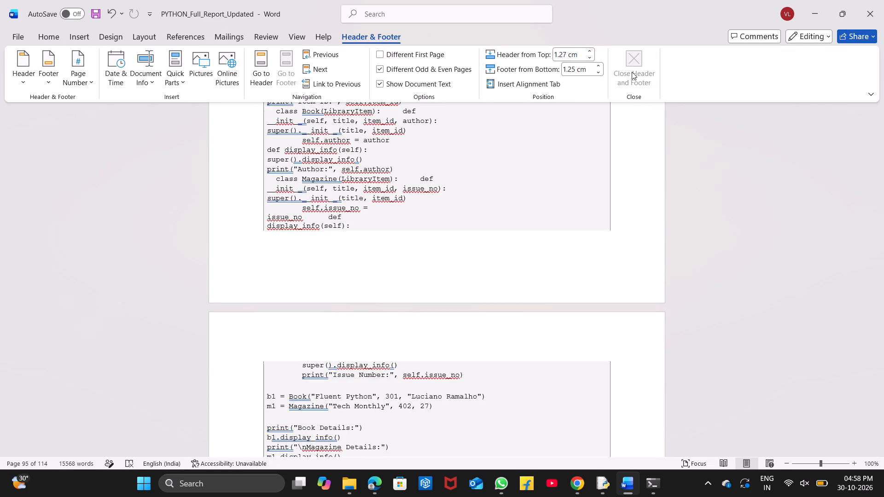
# Look through the rest of Lab 9, Lab 10 and the Lab 11 SQLite sections for leftover footer text, error tables and layout problems.
pyautogui.scroll(-4, 543, 255)
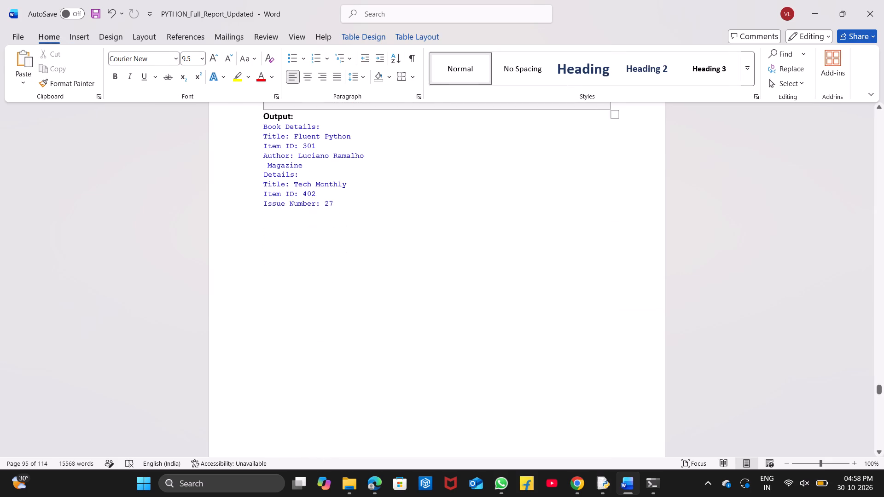
pyautogui.scroll(-5, 543, 255)
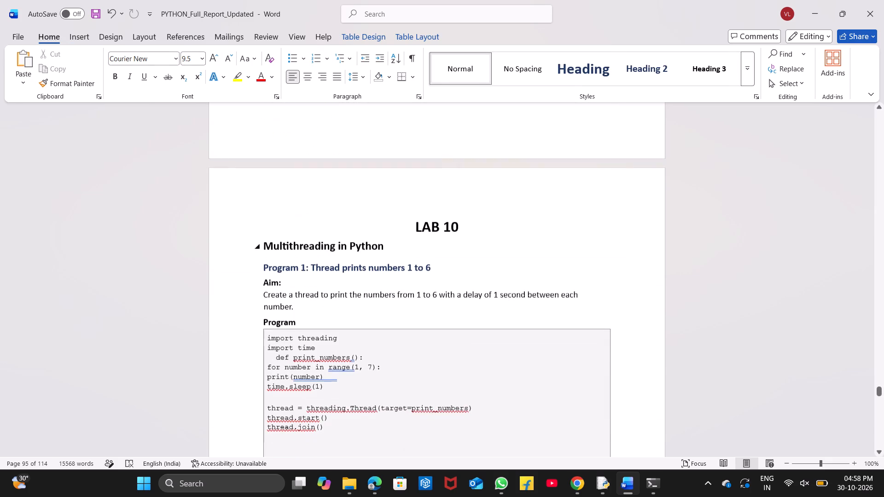
pyautogui.scroll(-3, 543, 255)
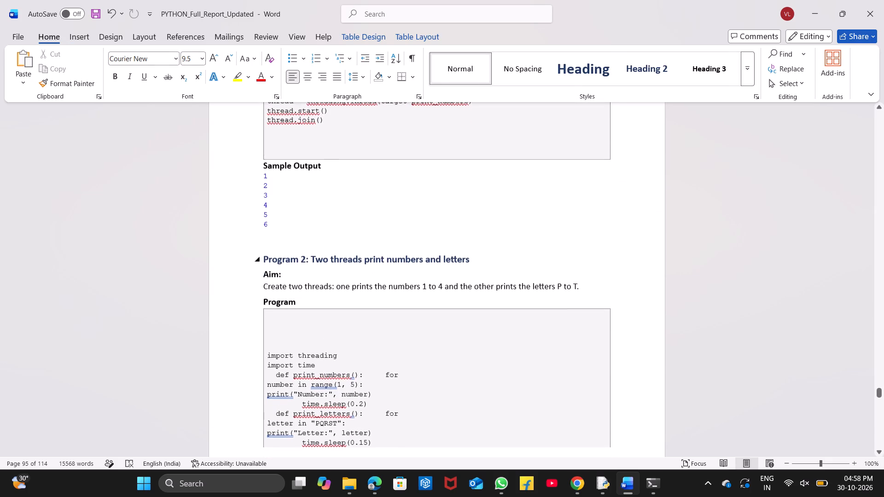
pyautogui.scroll(-4, 543, 255)
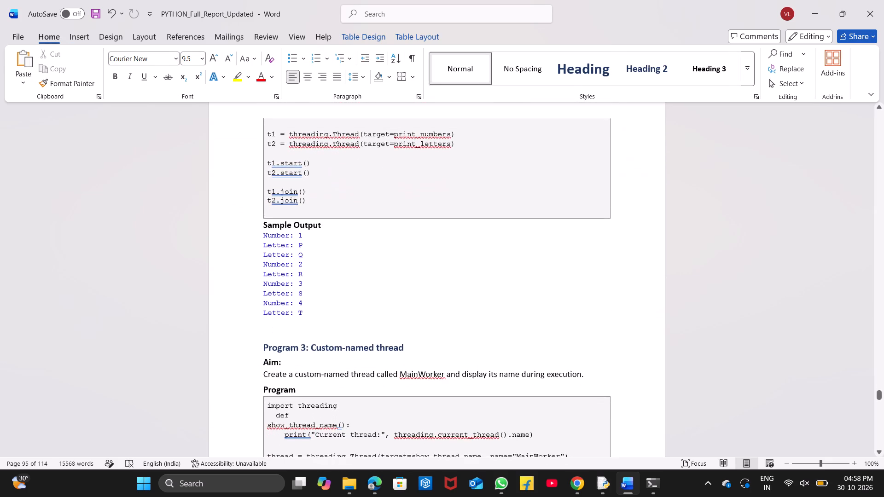
pyautogui.scroll(-3, 543, 255)
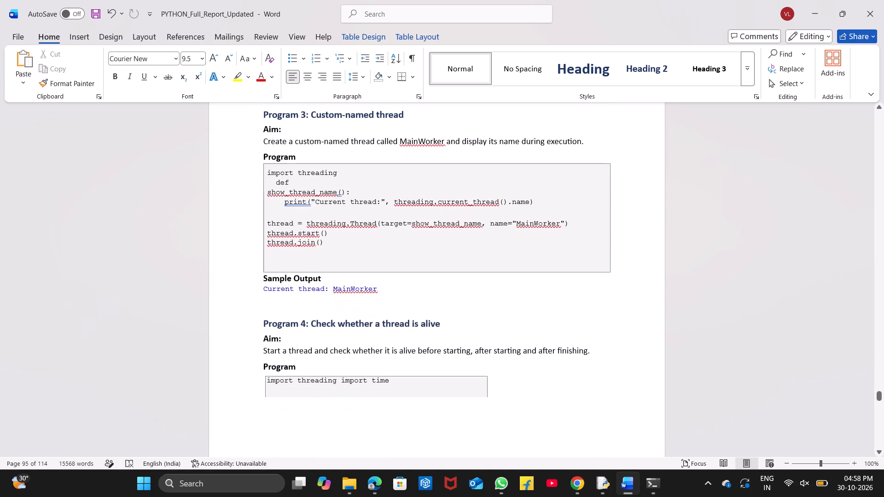
pyautogui.scroll(-3, 543, 255)
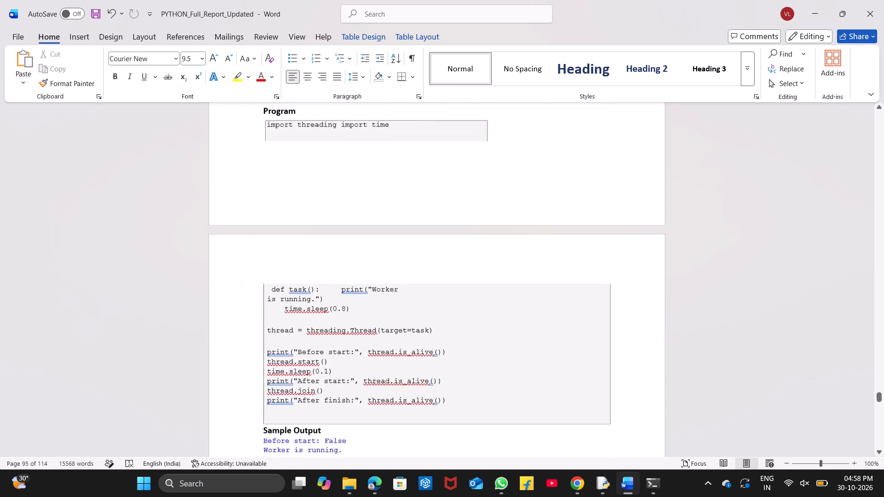
pyautogui.scroll(-3, 543, 255)
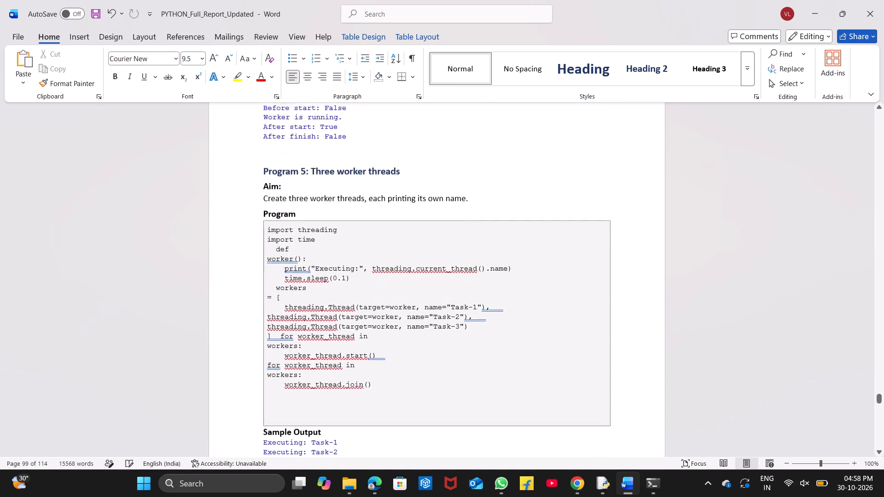
pyautogui.scroll(-3, 543, 255)
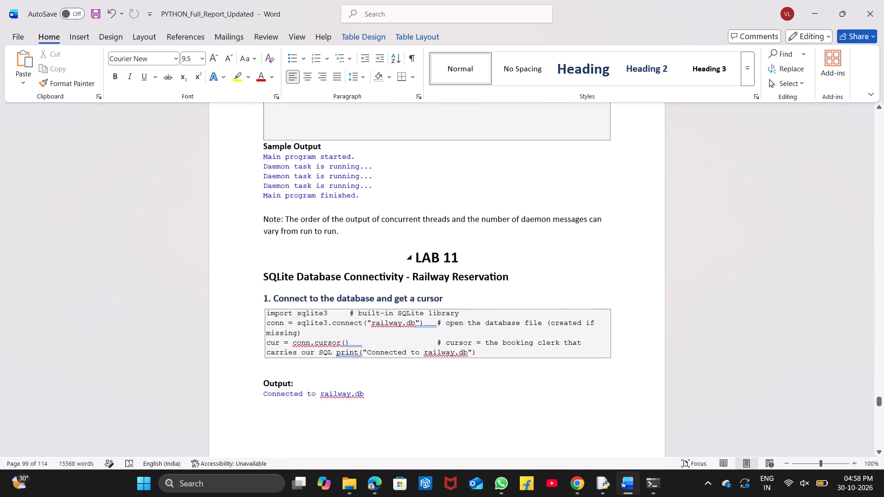
pyautogui.scroll(-3, 543, 255)
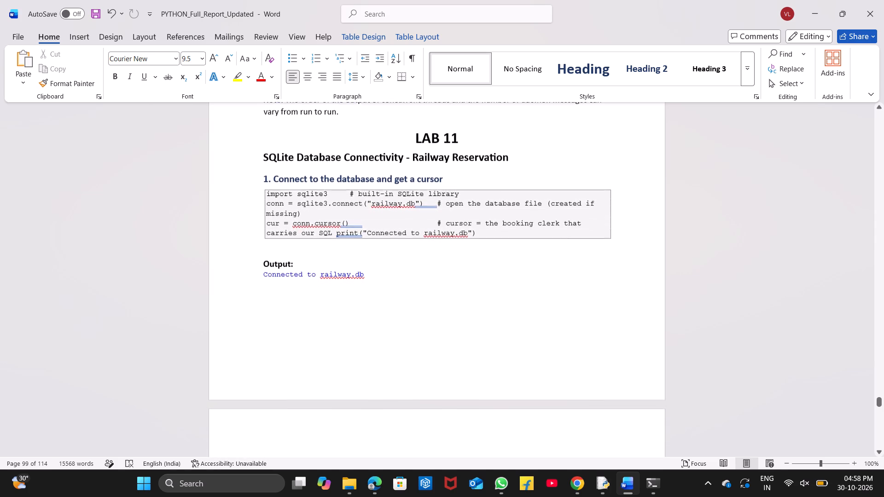
pyautogui.scroll(-3, 543, 255)
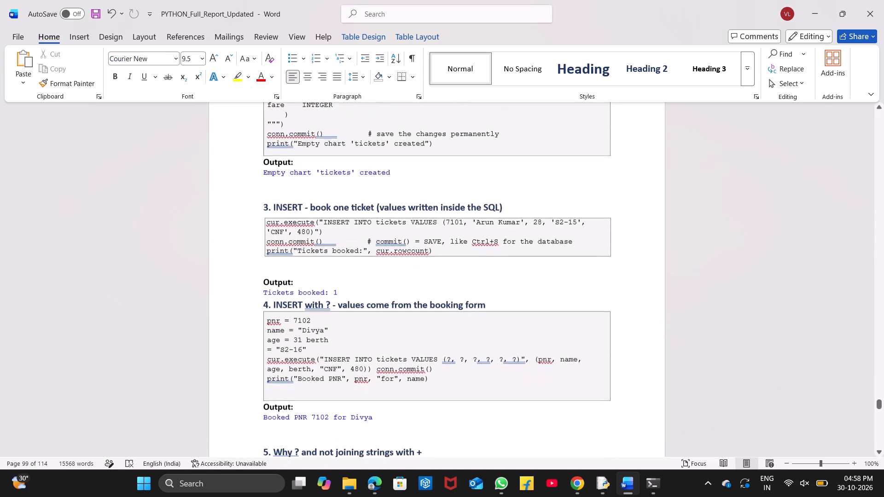
pyautogui.scroll(-3, 543, 255)
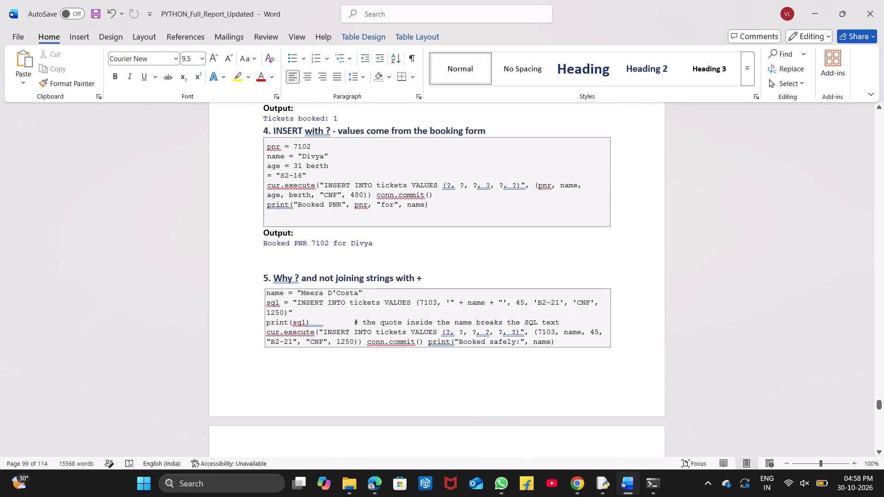
pyautogui.scroll(-4, 543, 255)
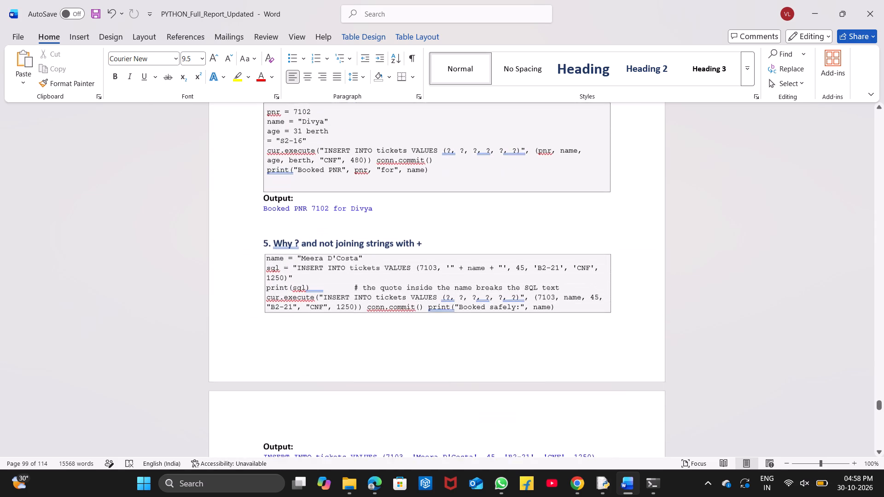
pyautogui.scroll(-4, 543, 255)
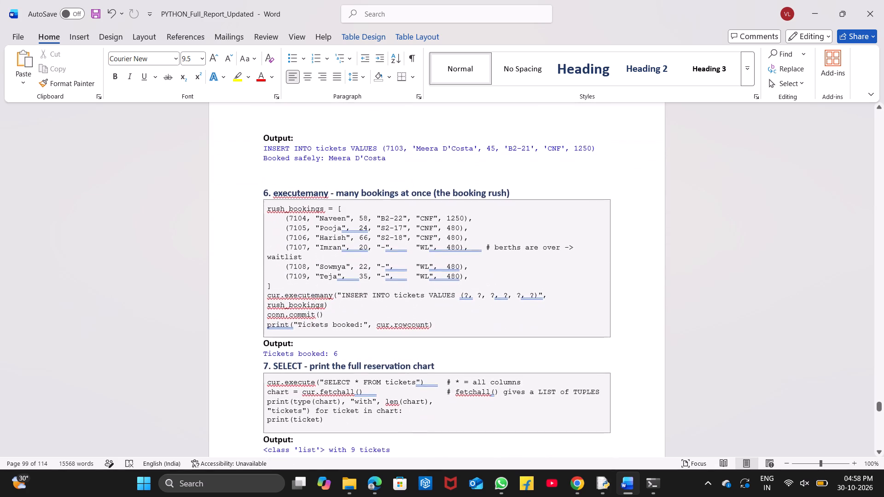
pyautogui.scroll(-4, 543, 255)
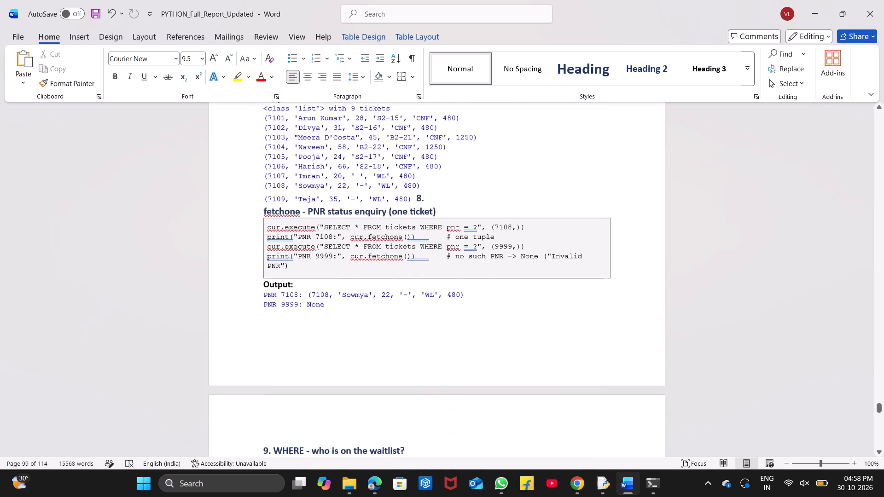
# Look through the remaining Lab 11 SQLite sections, from section 9 to the final chart in section 16, for leftover text and layout problems.
pyautogui.scroll(-4, 543, 255)
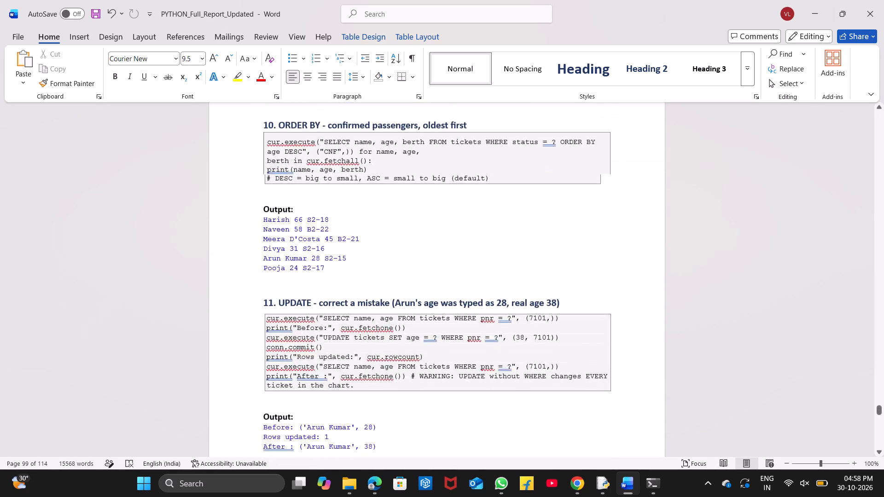
pyautogui.scroll(-4, 543, 255)
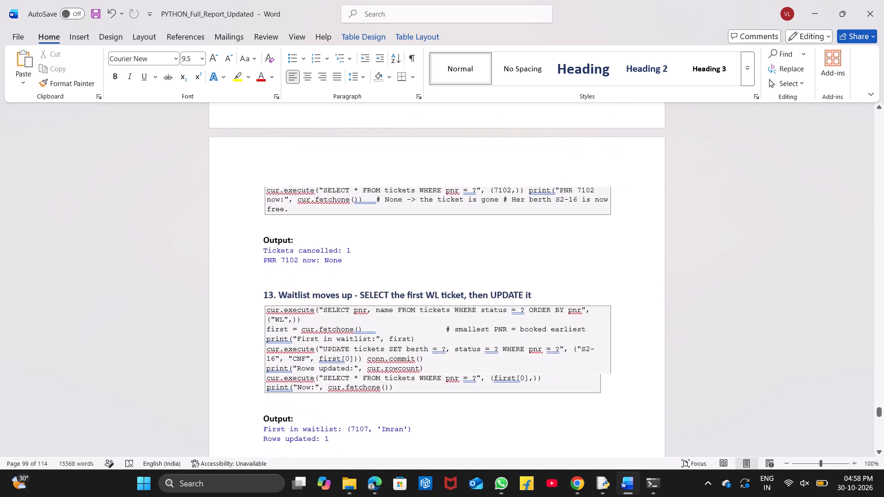
pyautogui.scroll(-4, 543, 255)
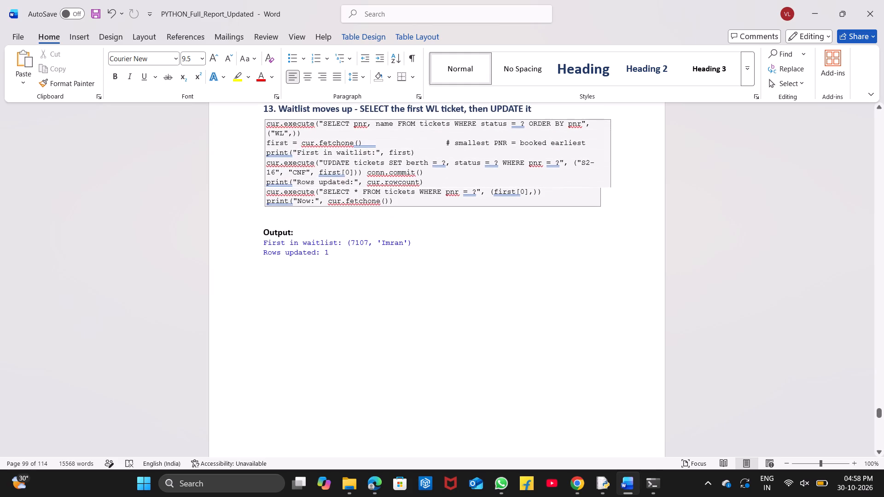
pyautogui.scroll(-4, 543, 255)
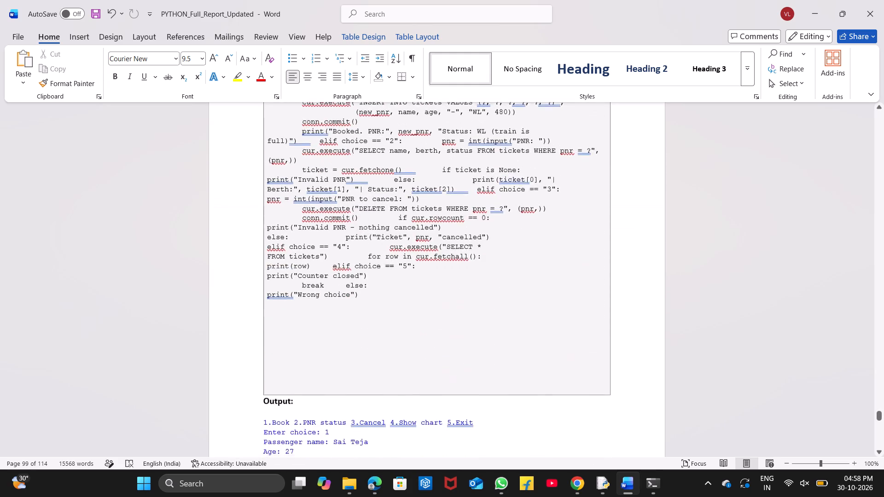
pyautogui.scroll(-4, 543, 255)
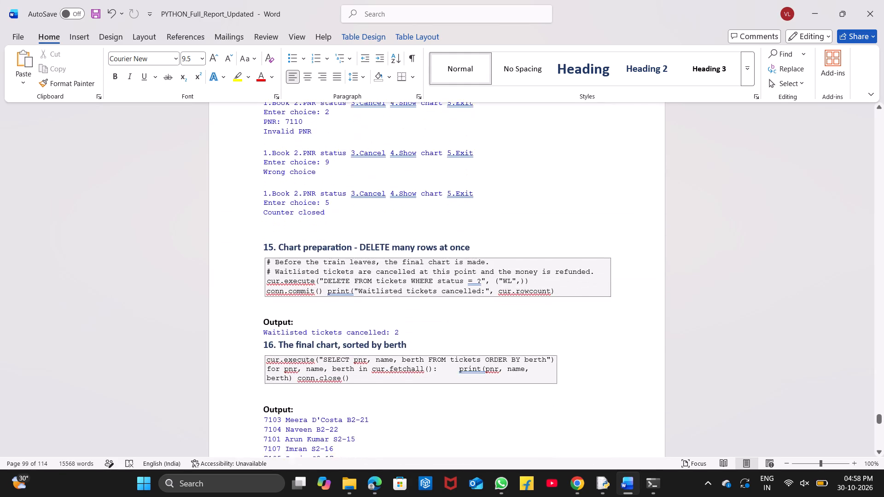
pyautogui.scroll(-2, 543, 255)
pyautogui.scroll(2, 543, 255)
pyautogui.scroll(-1, 543, 255)
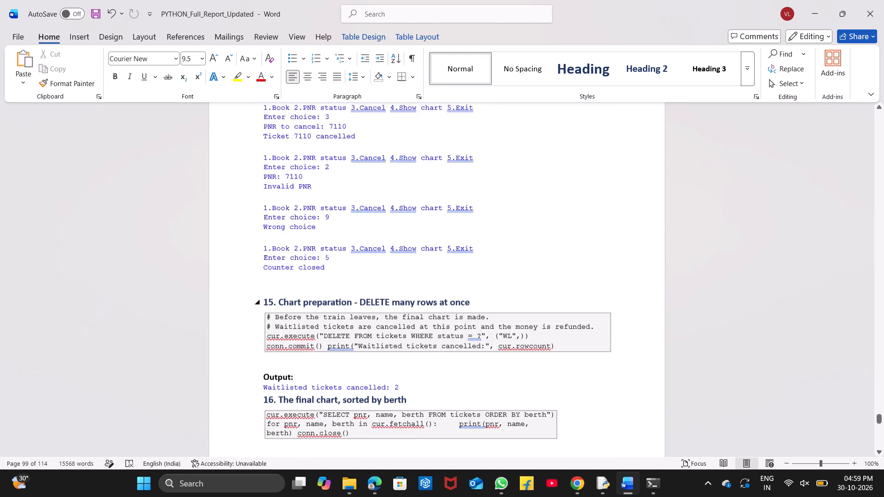
pyautogui.scroll(-3, 543, 255)
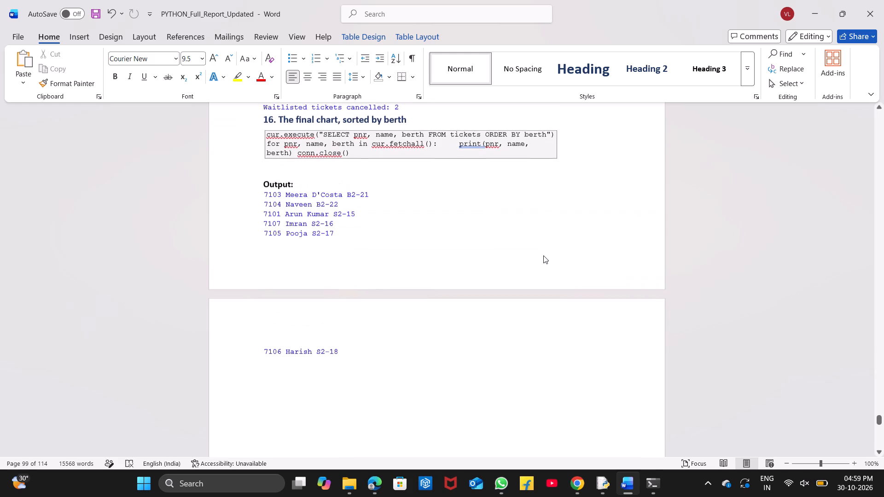
# Examine the opening Lab 12 Tkinter sections, from The First Window to Entry - PNR Status Enquiry, checking code formatting and outputs.
pyautogui.scroll(-3, 543, 255)
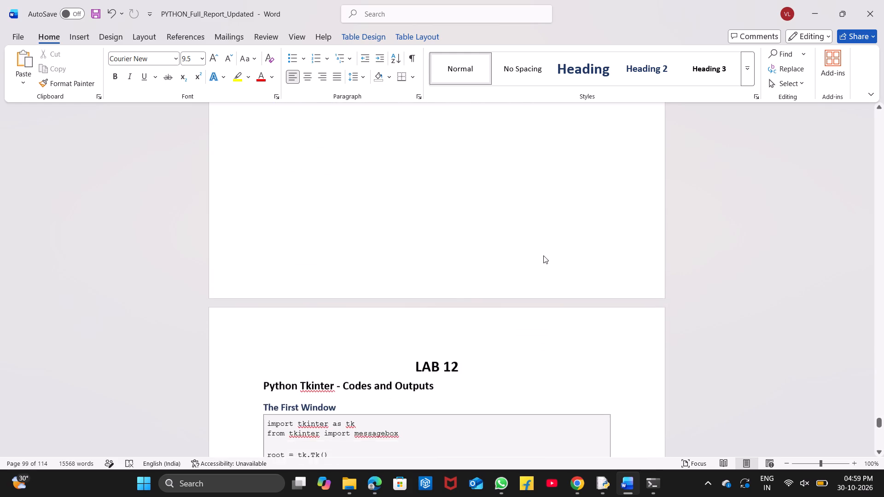
pyautogui.scroll(-1, 543, 255)
pyautogui.scroll(2, 543, 255)
pyautogui.scroll(-1, 543, 255)
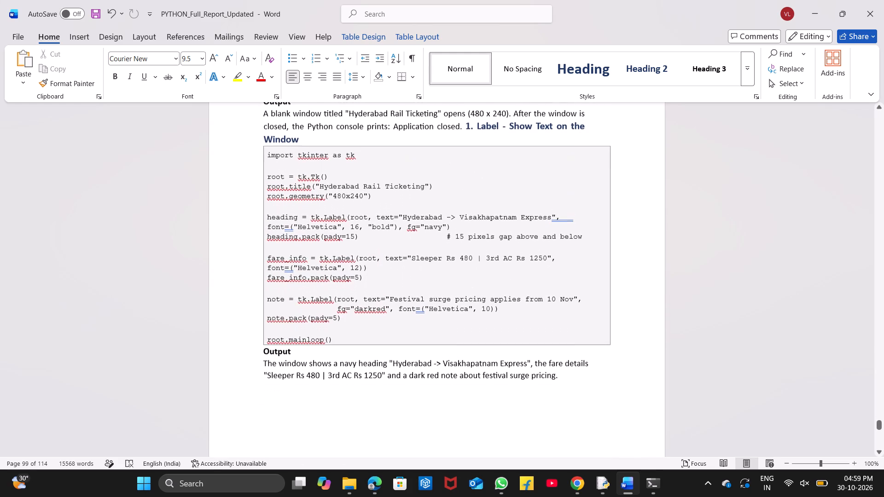
pyautogui.scroll(-2, 543, 255)
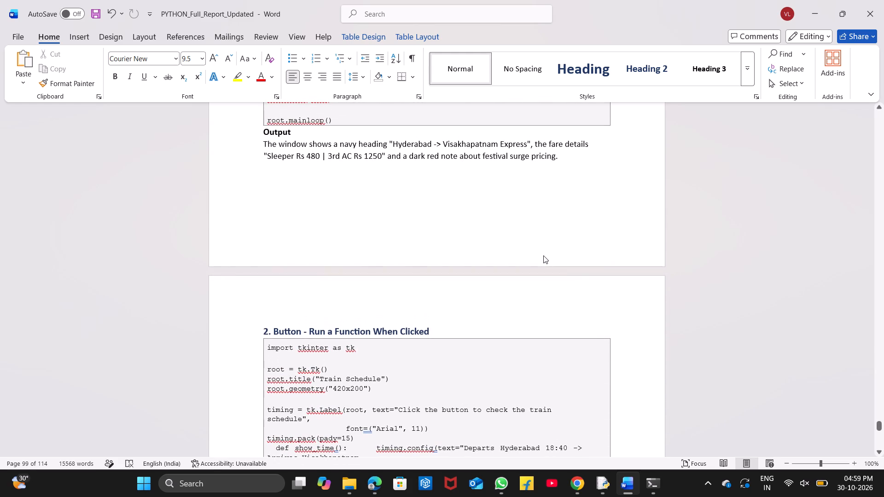
pyautogui.scroll(-5, 543, 255)
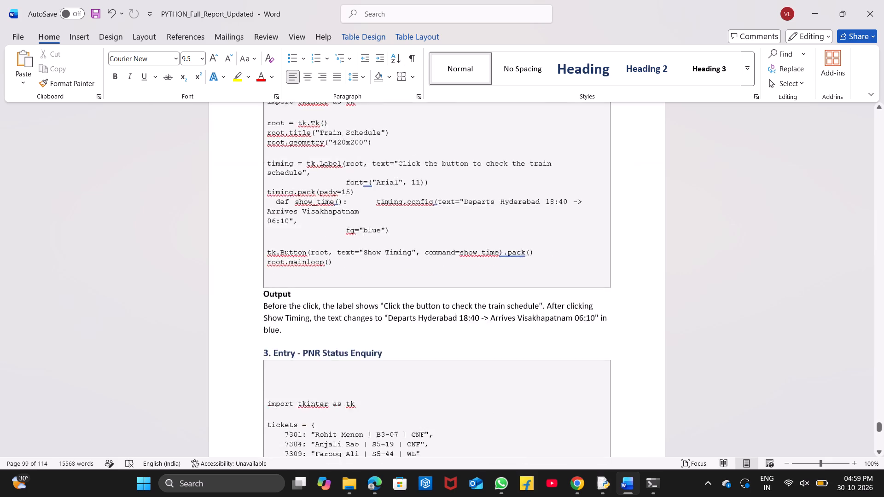
pyautogui.scroll(-2, 543, 255)
pyautogui.scroll(5, 543, 255)
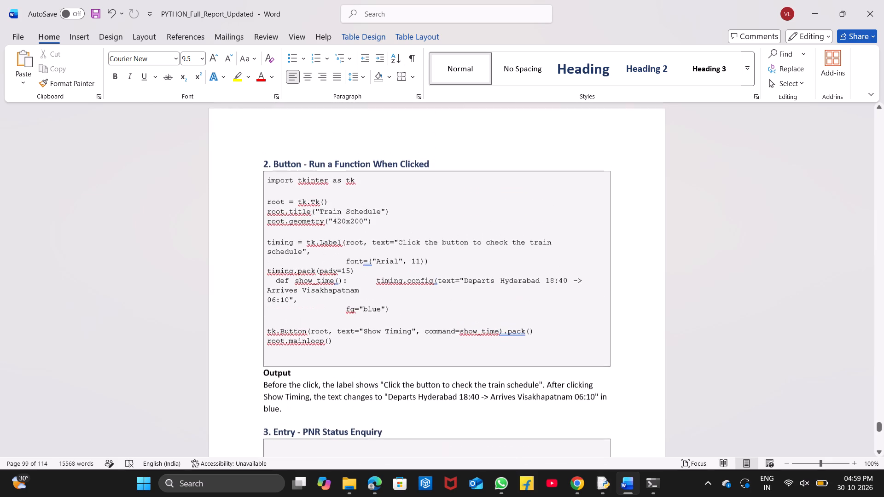
# Copy Lab 12's The First Window code, switch to the 1.py editor in IDLE, replace the existing program with it and save.
pyautogui.scroll(4, 543, 255)
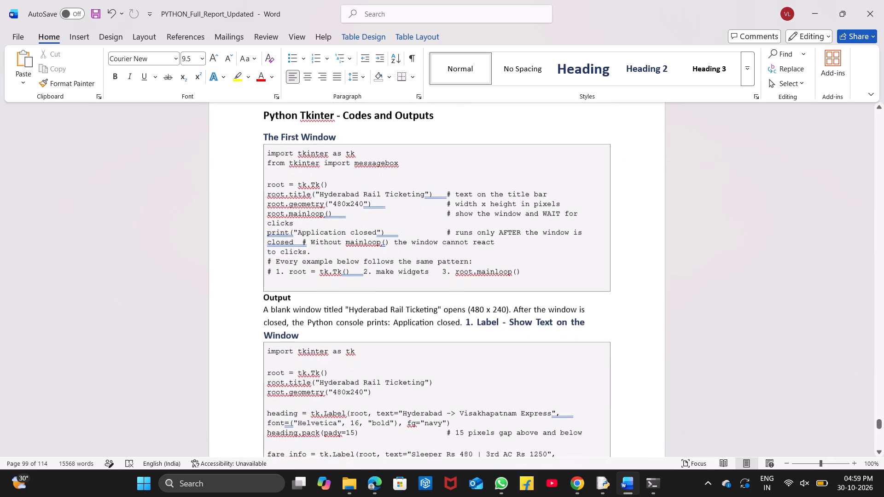
pyautogui.scroll(1, 543, 255)
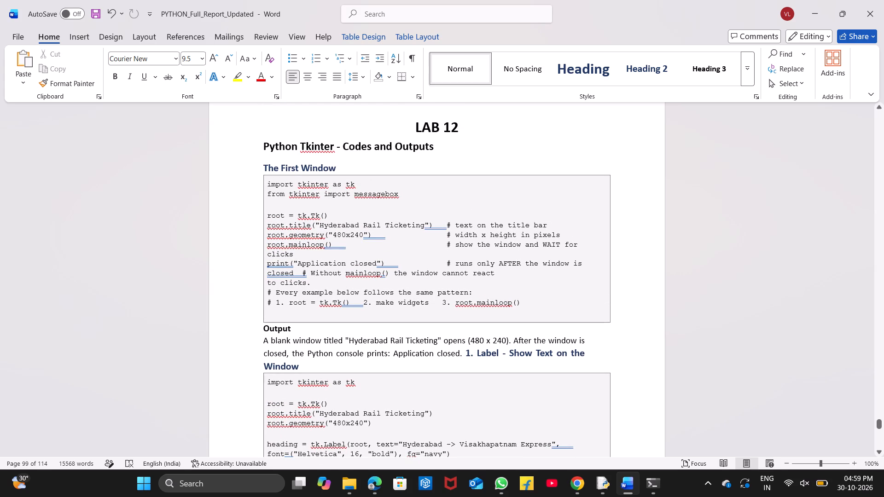
pyautogui.moveTo(268, 182); pyautogui.dragTo(493, 265)
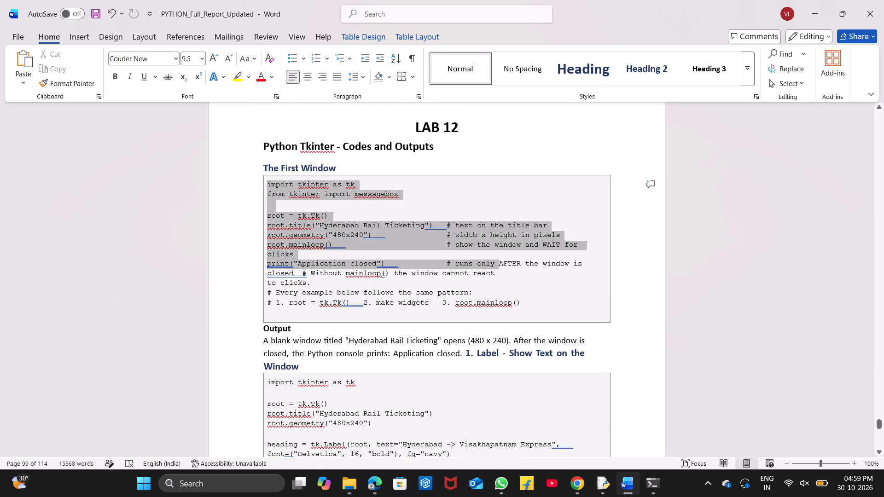
pyautogui.moveTo(493, 265); pyautogui.dragTo(533, 304)
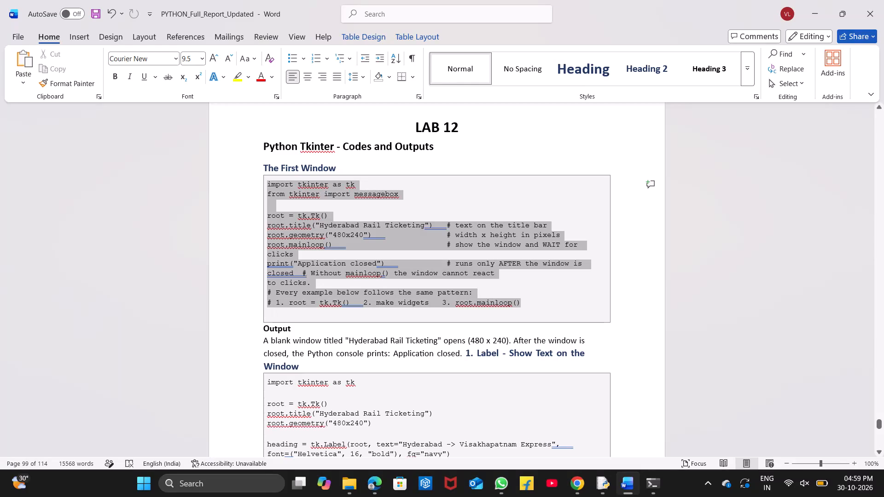
pyautogui.moveTo(533, 304); pyautogui.dragTo(531, 305)
pyautogui.moveTo(531, 305); pyautogui.dragTo(531, 303)
pyautogui.hotkey('ctrl', 'c')
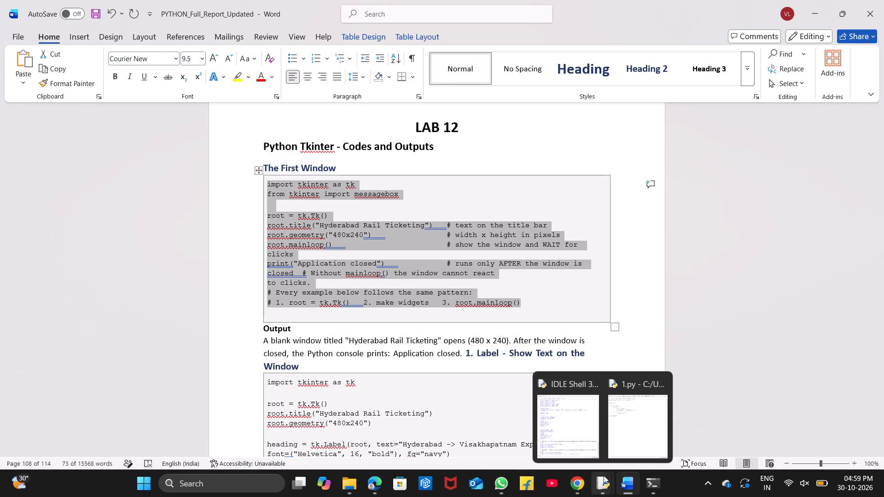
pyautogui.click(633, 434)
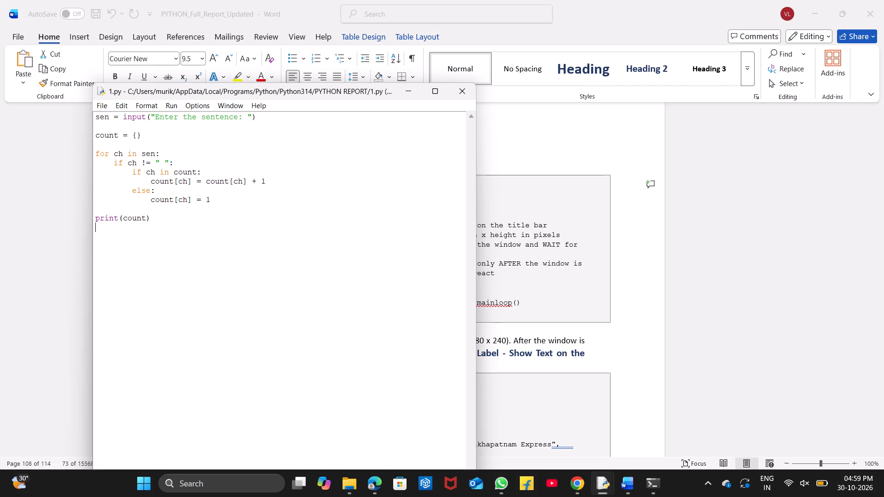
pyautogui.moveTo(93, 116); pyautogui.dragTo(268, 340)
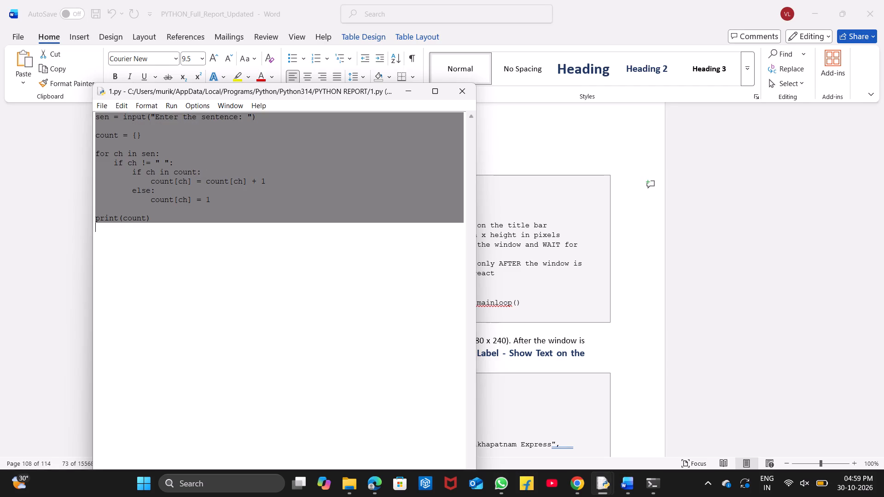
pyautogui.hotkey('ctrl', 'v')
pyautogui.hotkey('ctrl', 's')
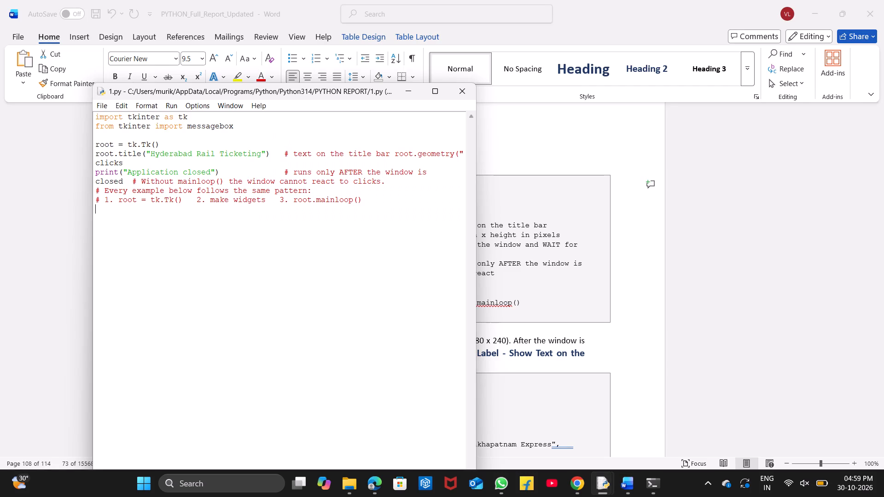
# Run 1.py to check the output of the First Window program, close its Tkinter window and minimize both IDLE windows.
pyautogui.press('F5')
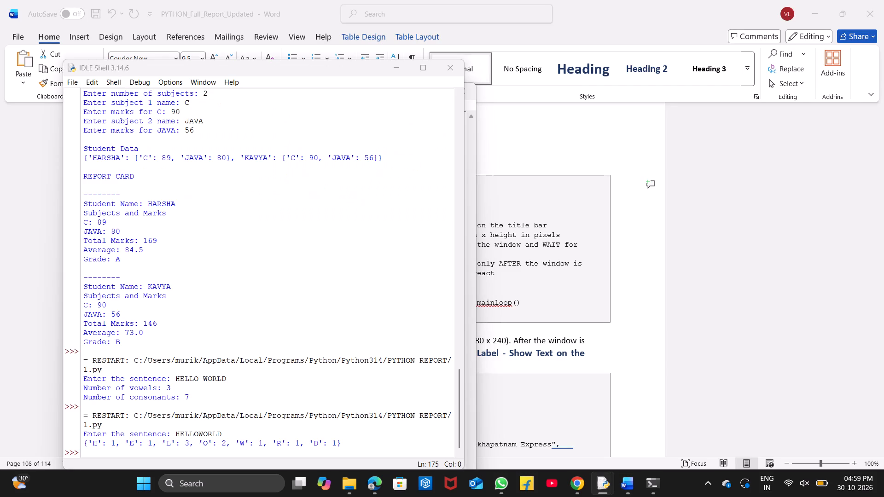
pyautogui.scroll(-2, 264, 342)
pyautogui.scroll(-2, 279, 384)
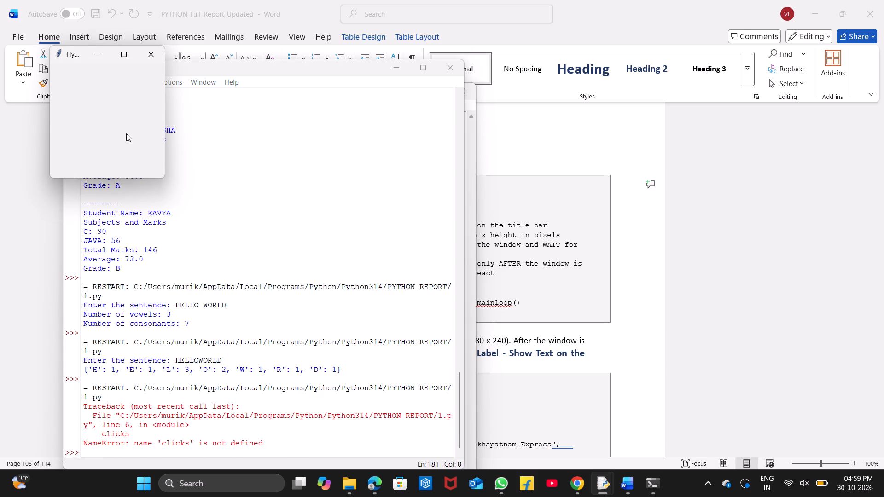
pyautogui.click(153, 60)
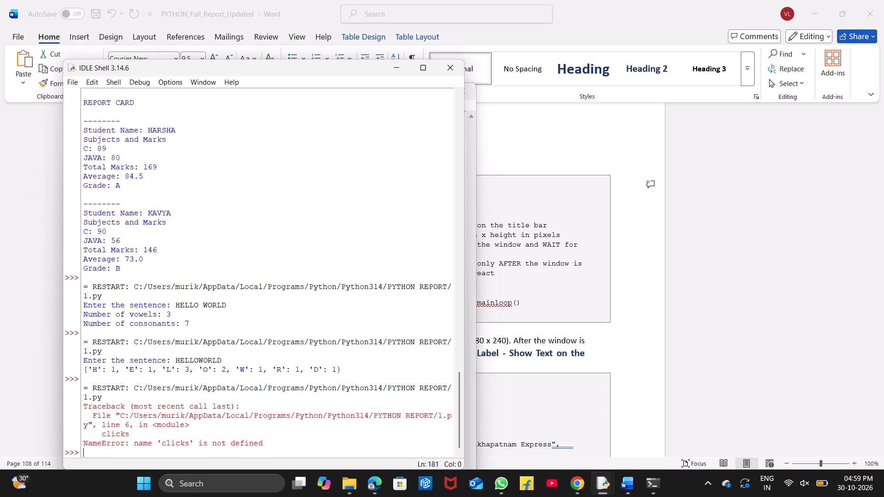
pyautogui.click(392, 71)
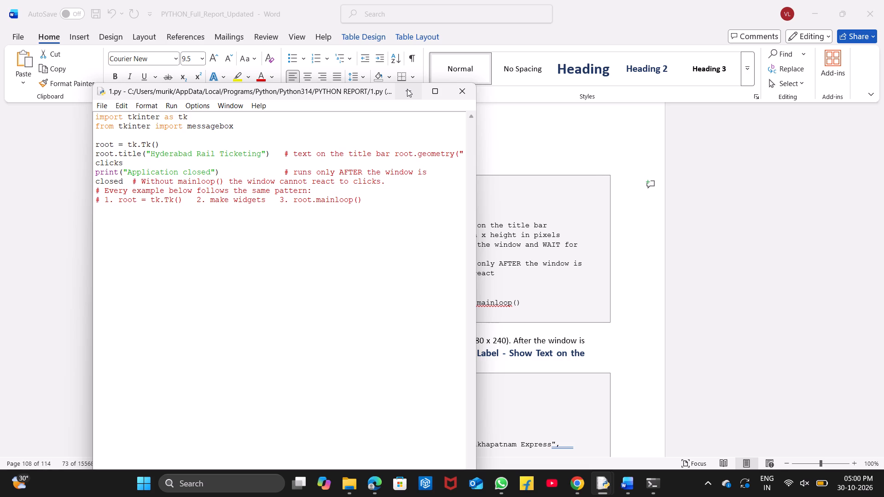
pyautogui.click(407, 89)
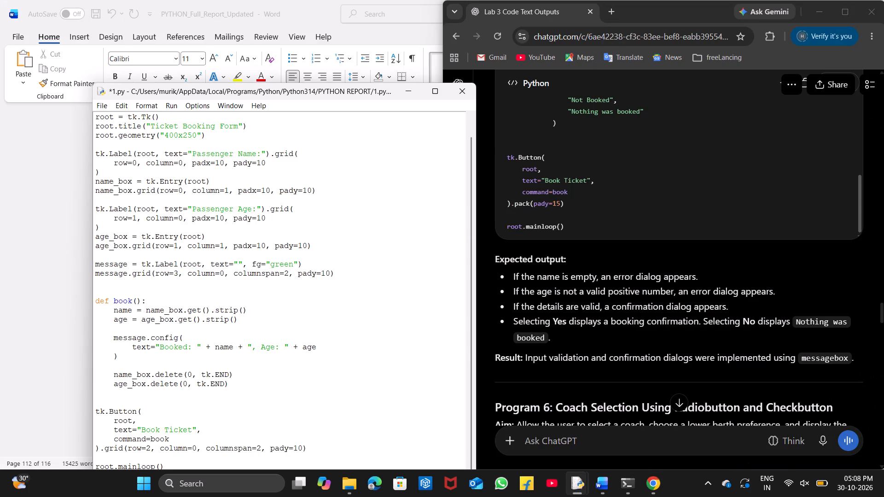
# Copy ChatGPT's Program 5 code again, replace the entire contents of 1.py with it, and save and run the file.
pyautogui.scroll(3, 634, 258)
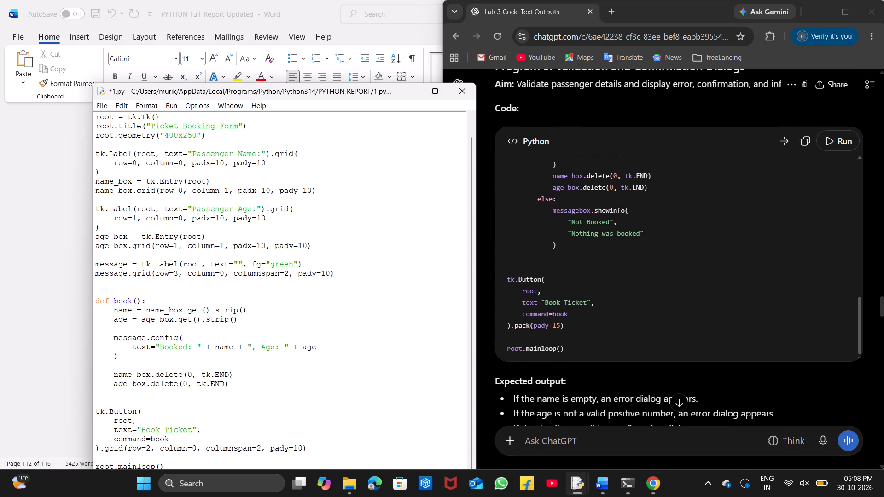
pyautogui.click(800, 146)
pyautogui.click(280, 284)
pyautogui.hotkey('ctrl', 'a')
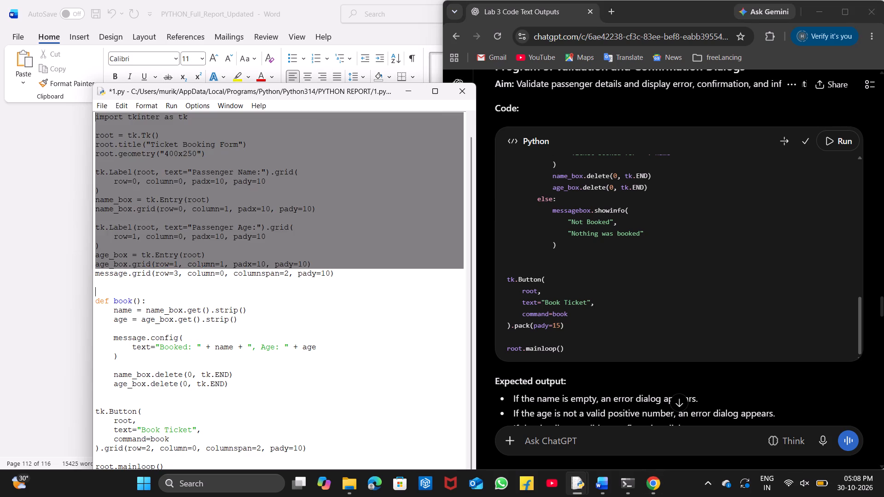
pyautogui.hotkey('ctrl', 'v')
pyautogui.hotkey('ctrl', 's')
pyautogui.press('F5')
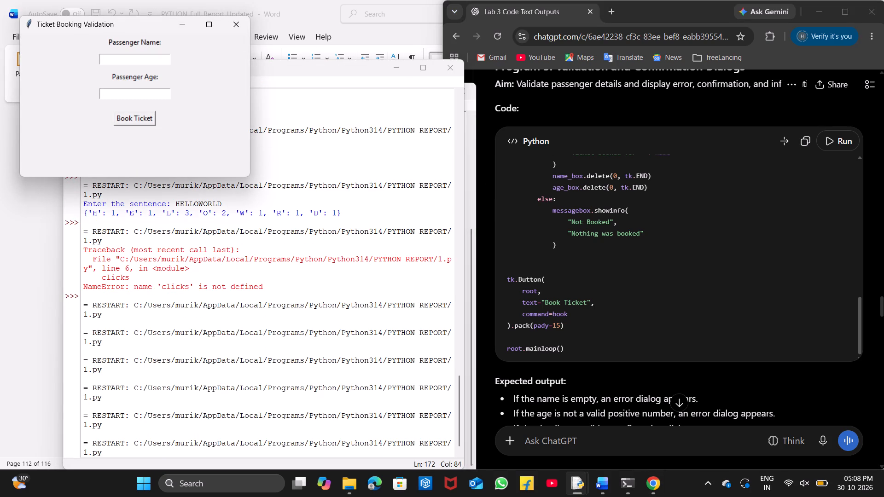
# Examine the section 5 messagebox program and its output description in the Word report.
pyautogui.hscroll(1, 590, 366)
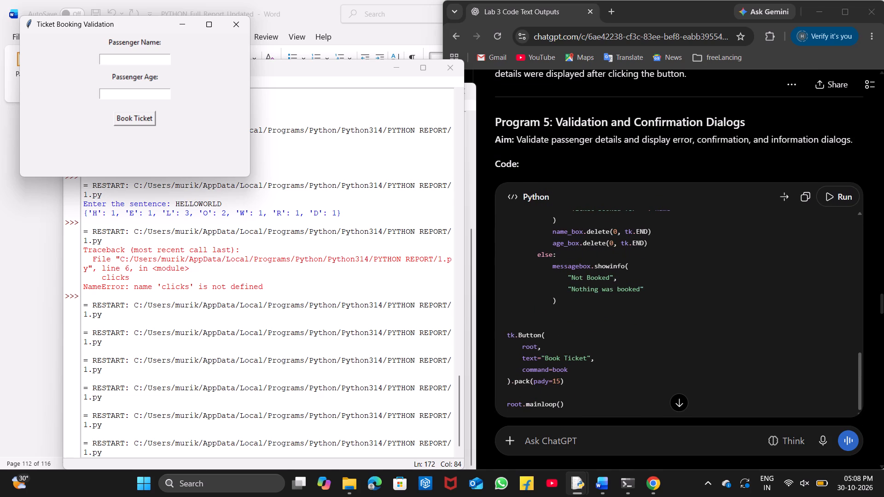
pyautogui.click(29, 329)
pyautogui.scroll(2, 363, 278)
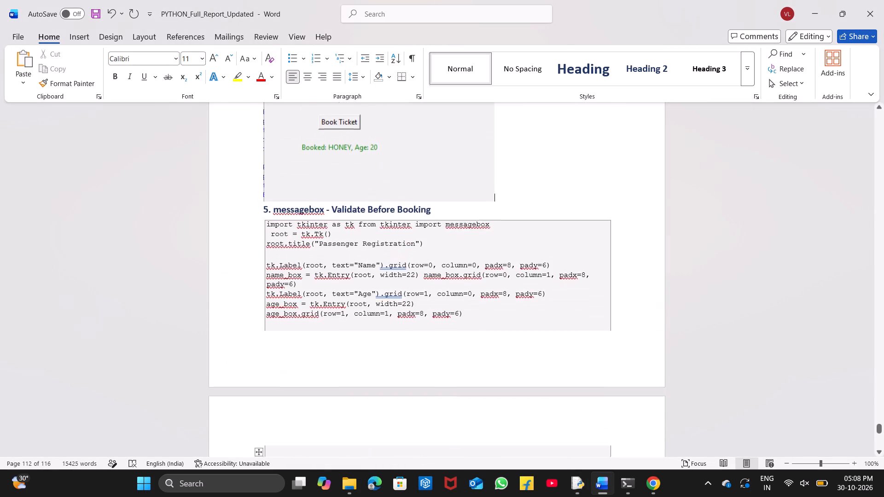
pyautogui.scroll(5, 363, 278)
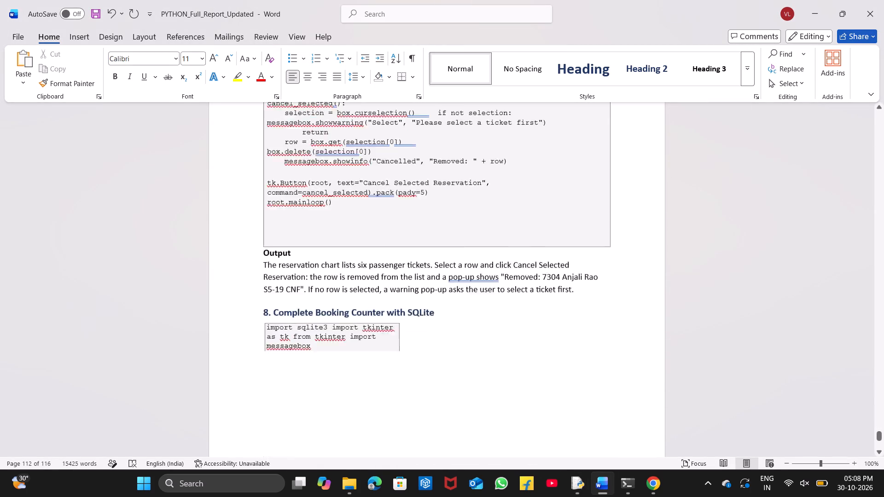
pyautogui.scroll(5, 363, 278)
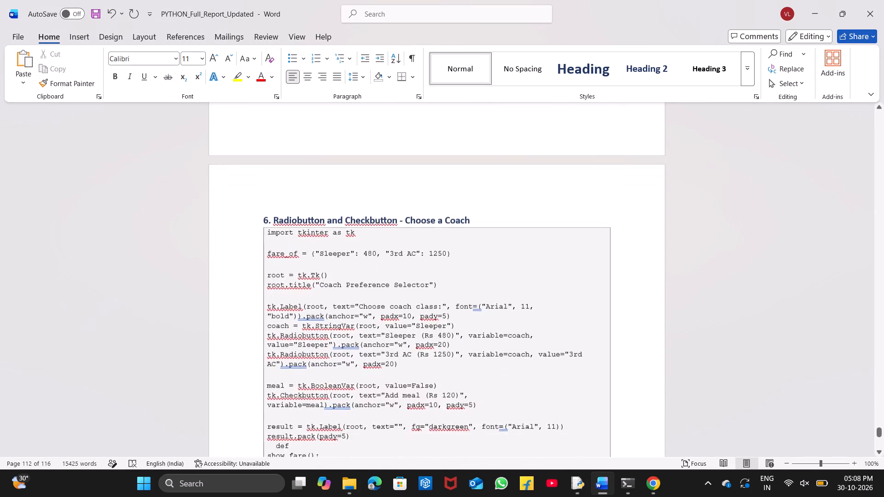
pyautogui.scroll(2, 363, 278)
pyautogui.scroll(-1, 363, 278)
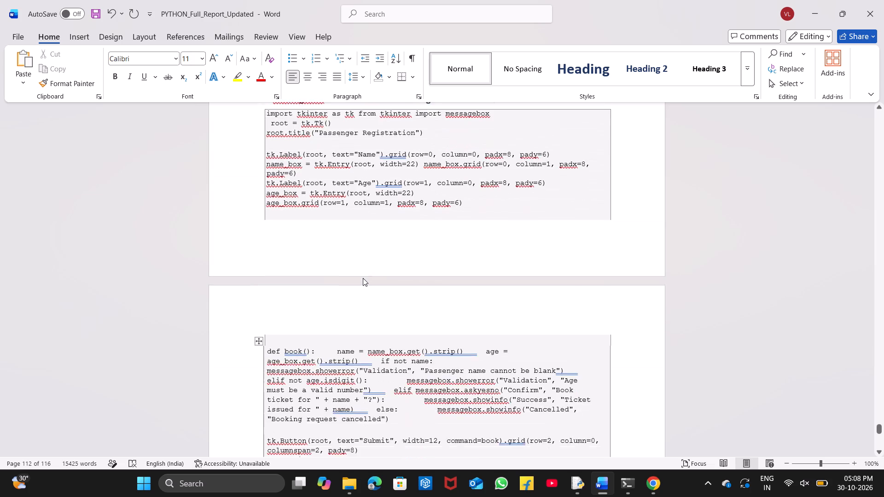
pyautogui.scroll(-1, 363, 278)
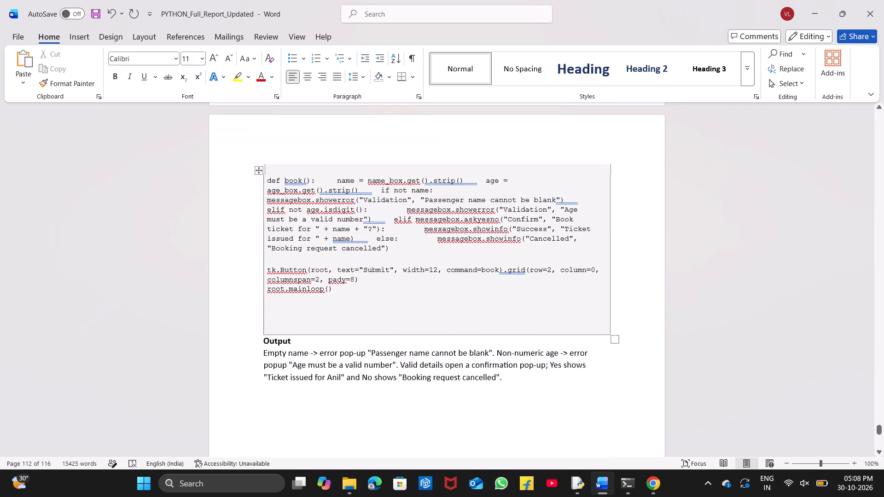
pyautogui.scroll(-1, 363, 278)
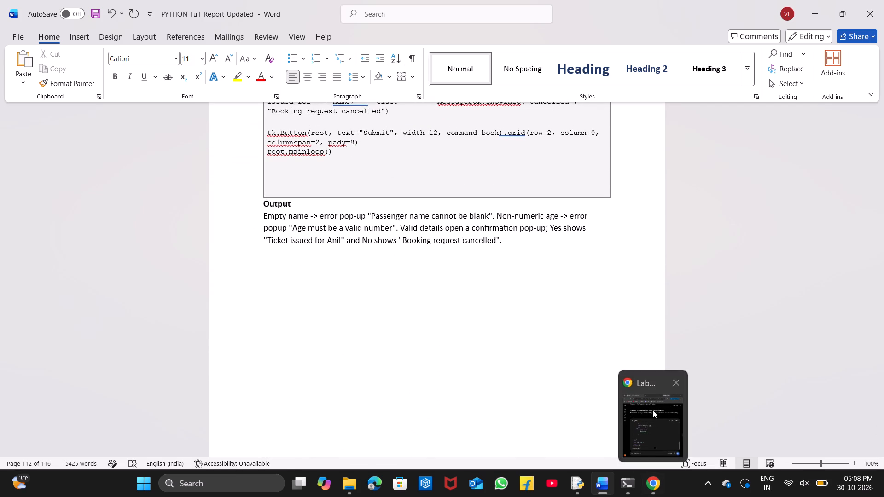
# Copy ChatGPT's Program 5 code once more, replace the entire contents of 1.py with it, and save and run the file.
pyautogui.click(652, 410)
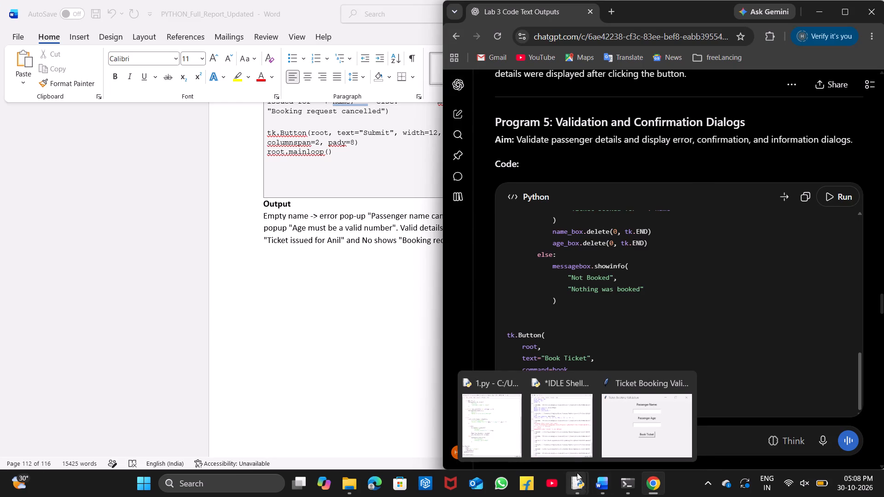
pyautogui.click(809, 189)
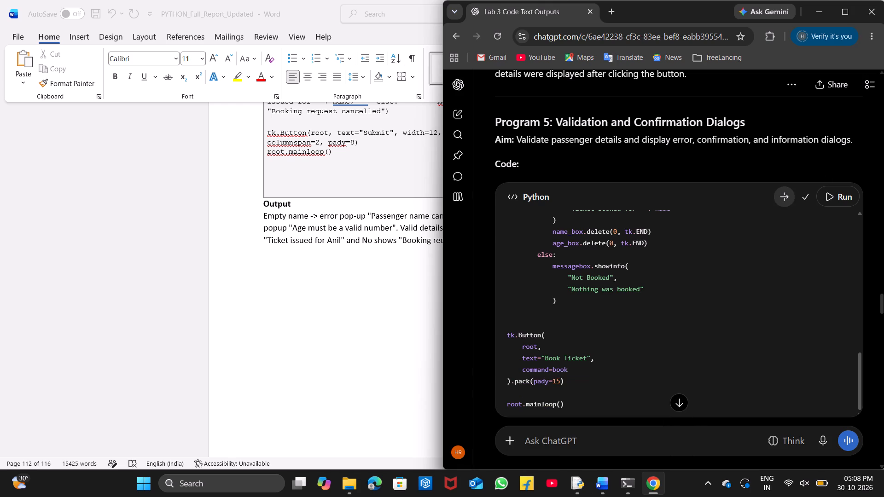
pyautogui.click(497, 431)
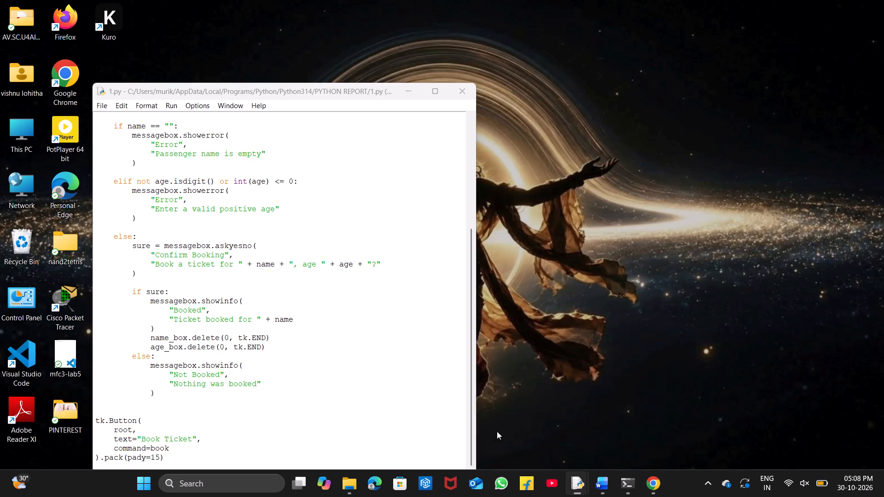
pyautogui.hotkey('ctrl', 'a')
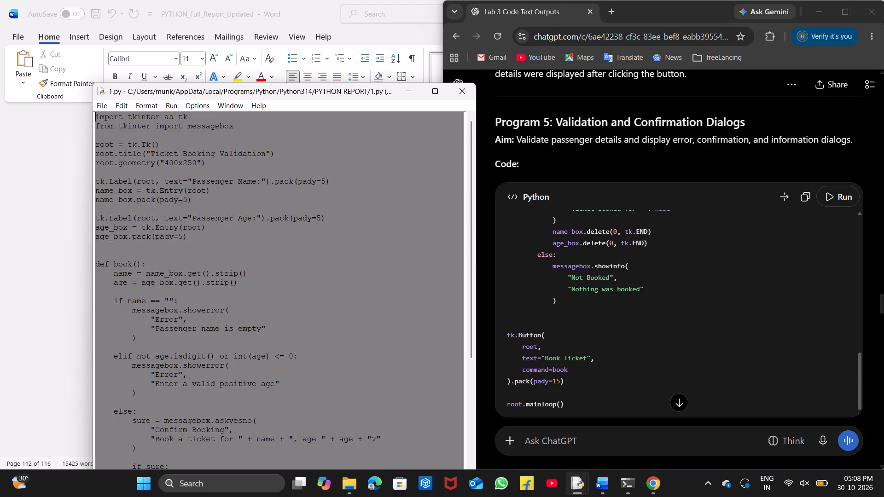
pyautogui.hotkey('ctrl', 'v')
pyautogui.hotkey('ctrl', 's')
pyautogui.press('F5')
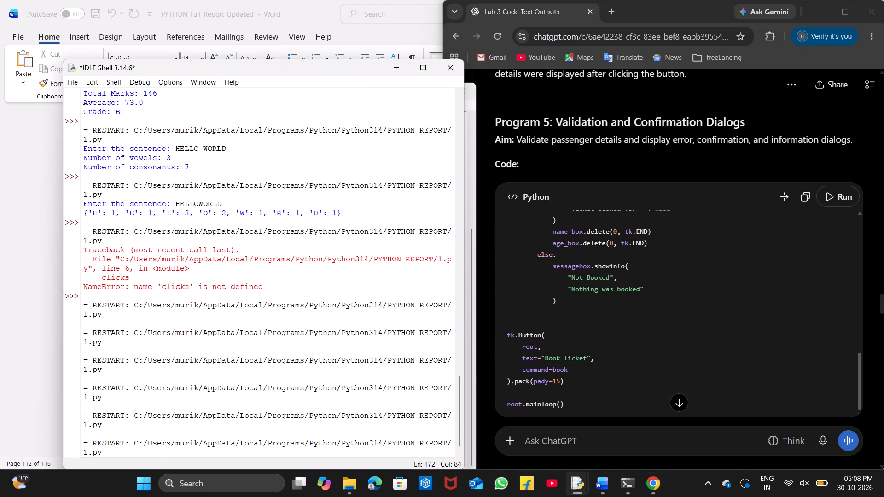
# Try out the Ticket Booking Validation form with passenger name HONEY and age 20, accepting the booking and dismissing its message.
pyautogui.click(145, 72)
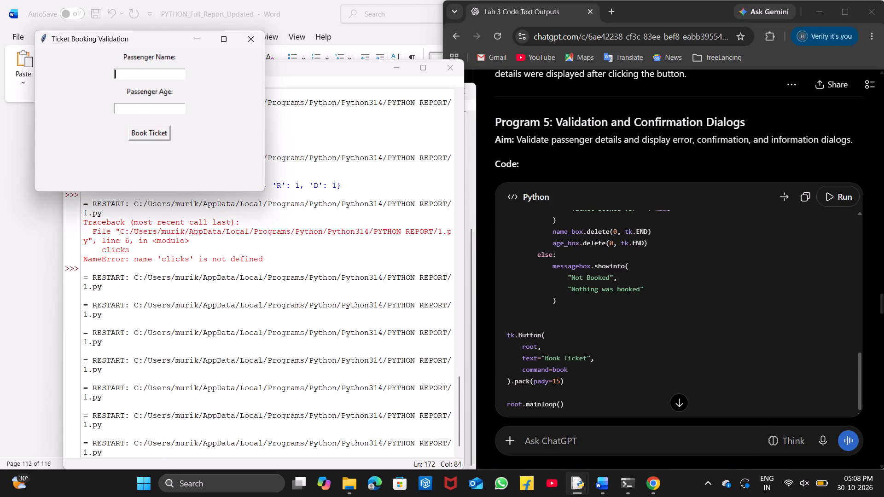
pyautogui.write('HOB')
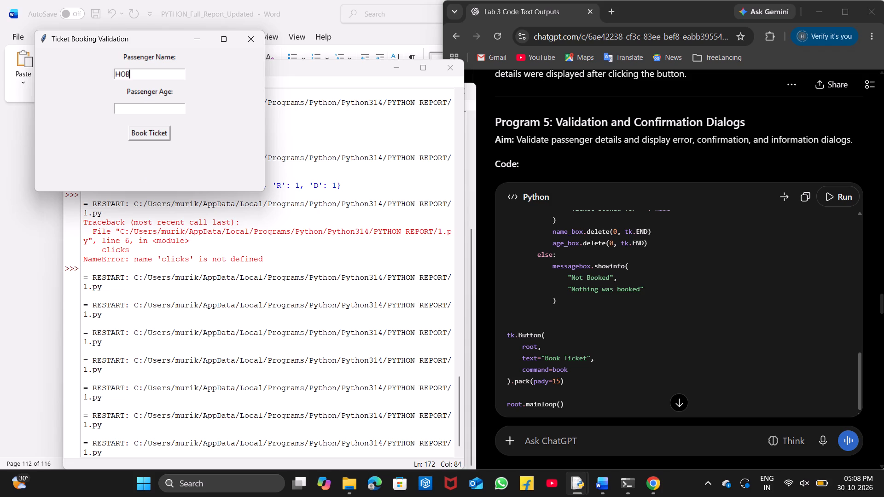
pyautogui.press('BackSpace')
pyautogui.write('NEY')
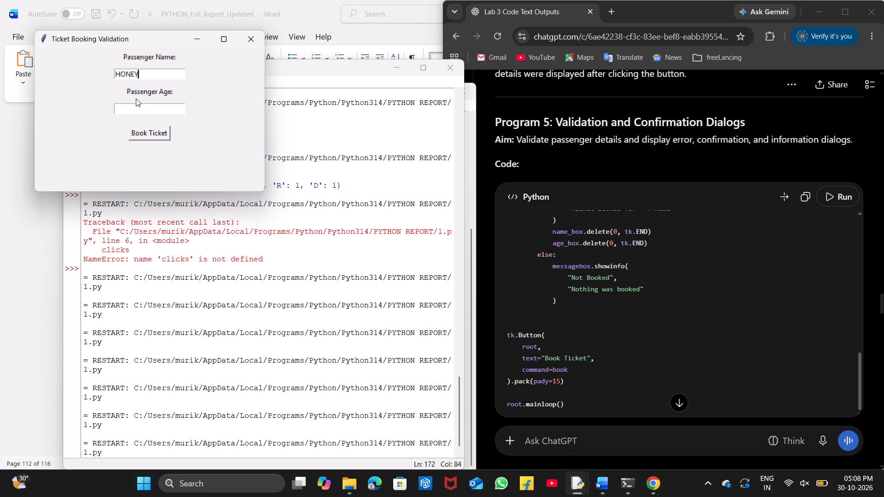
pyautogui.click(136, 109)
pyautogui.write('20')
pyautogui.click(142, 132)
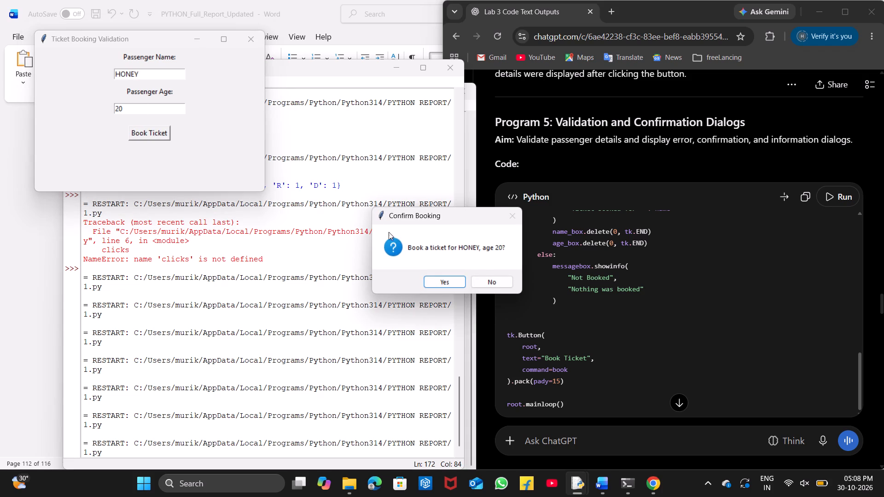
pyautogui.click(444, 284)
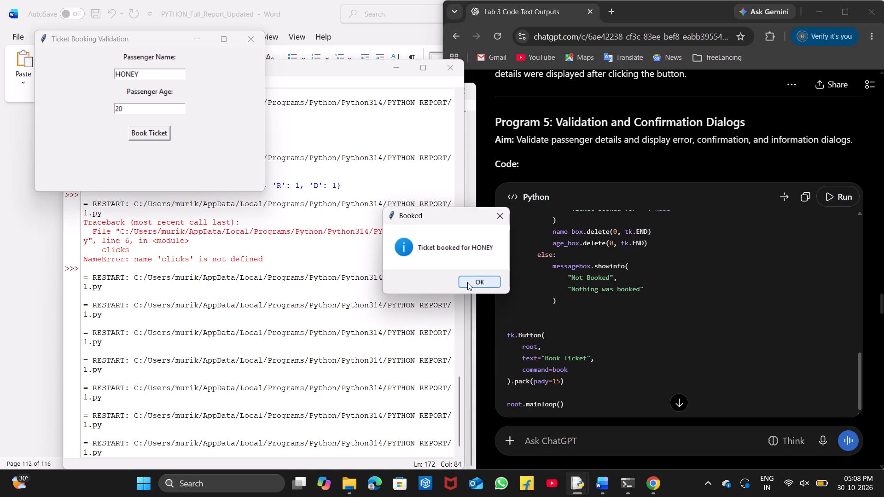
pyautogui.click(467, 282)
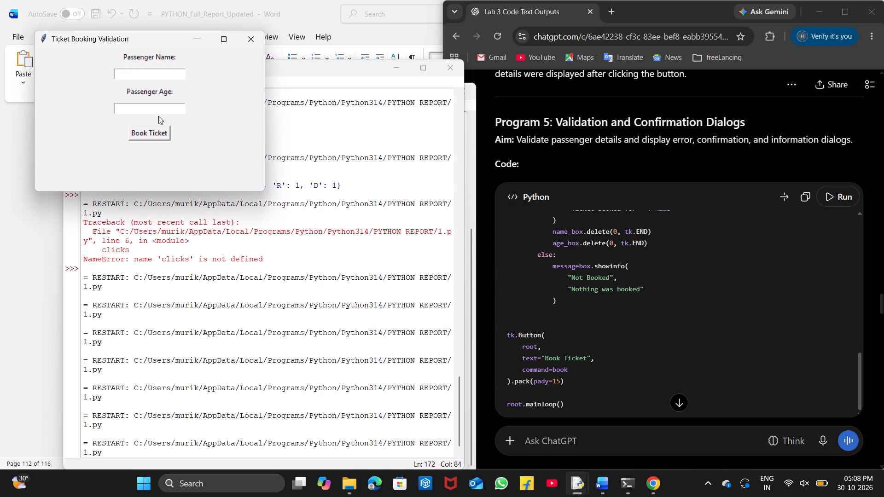
# Submit a booking for HONEY, age 20, and capture a screenshot of the Confirm Booking dialog.
pyautogui.click(149, 78)
pyautogui.write('HONEY')
pyautogui.click(139, 111)
pyautogui.write('20')
pyautogui.click(143, 127)
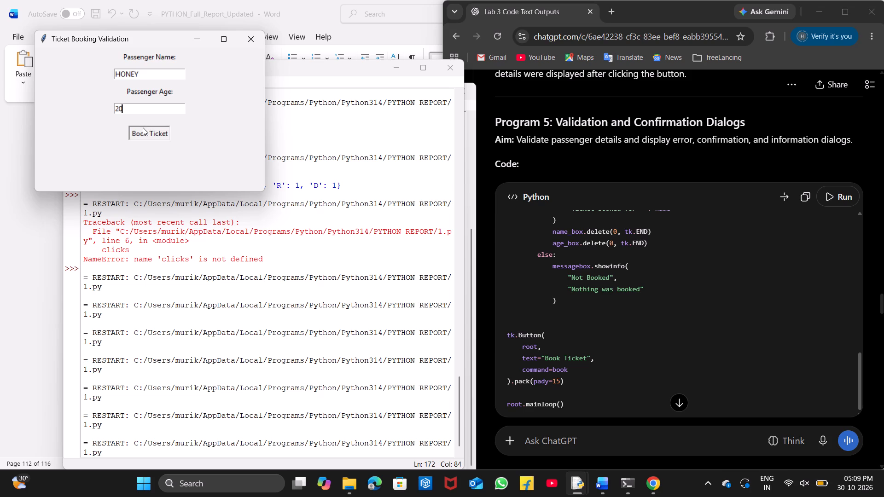
pyautogui.press('shift+super+s')
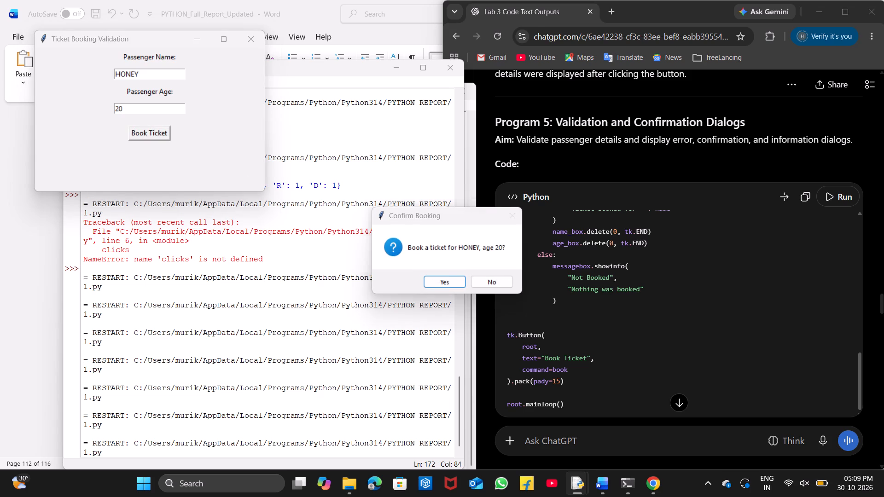
pyautogui.moveTo(372, 208); pyautogui.dragTo(522, 257)
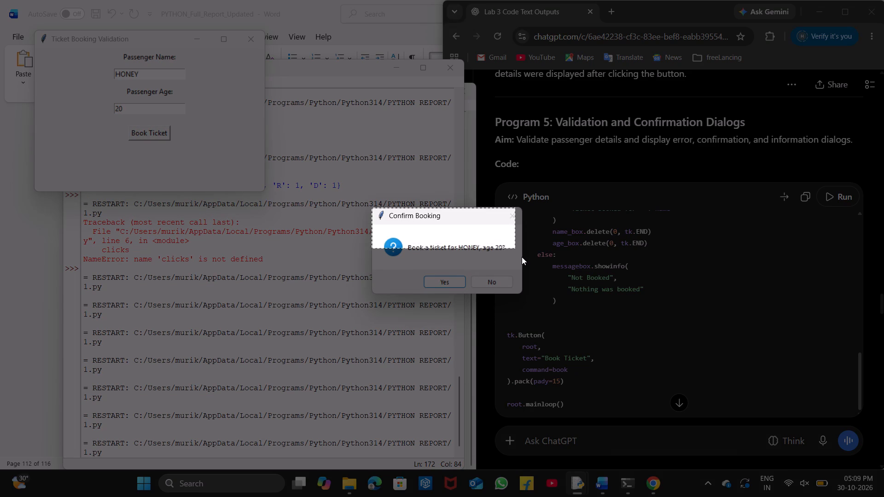
pyautogui.moveTo(522, 257); pyautogui.dragTo(521, 293)
# In the Word report, replace the section 5 output description with the Confirm Booking screenshot, keeping the section 6 heading on its own line.
pyautogui.click(42, 364)
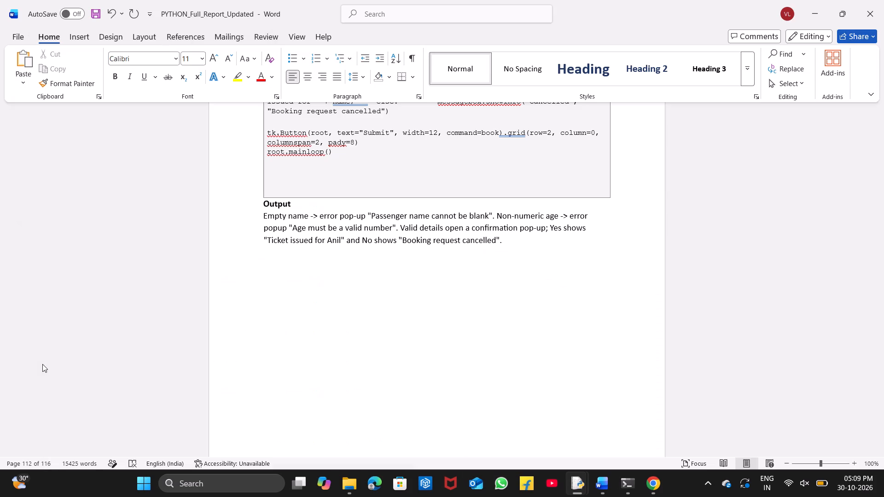
pyautogui.moveTo(265, 214); pyautogui.dragTo(489, 238)
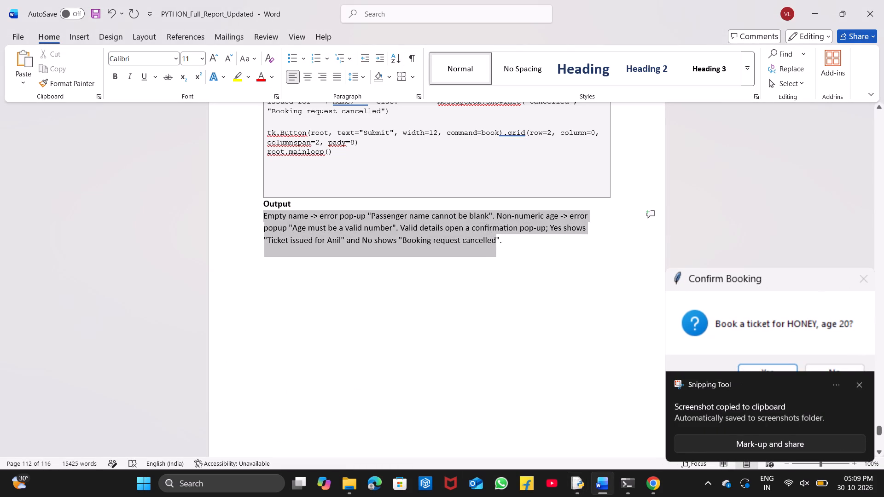
pyautogui.moveTo(489, 238); pyautogui.dragTo(506, 240)
pyautogui.hotkey('ctrl', 'v')
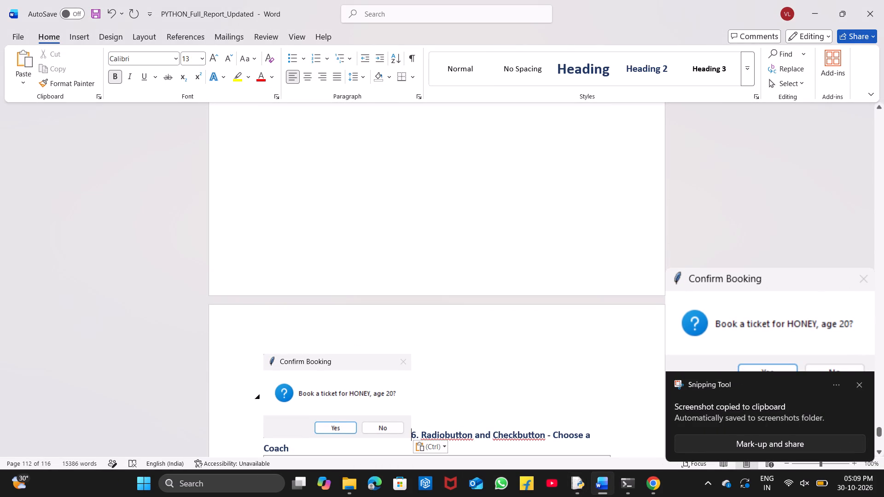
pyautogui.press('Return')
# Remove the Confirm Booking screenshot above the section 6 heading and insert it on a new line directly below section 5's Output label.
pyautogui.click(394, 379)
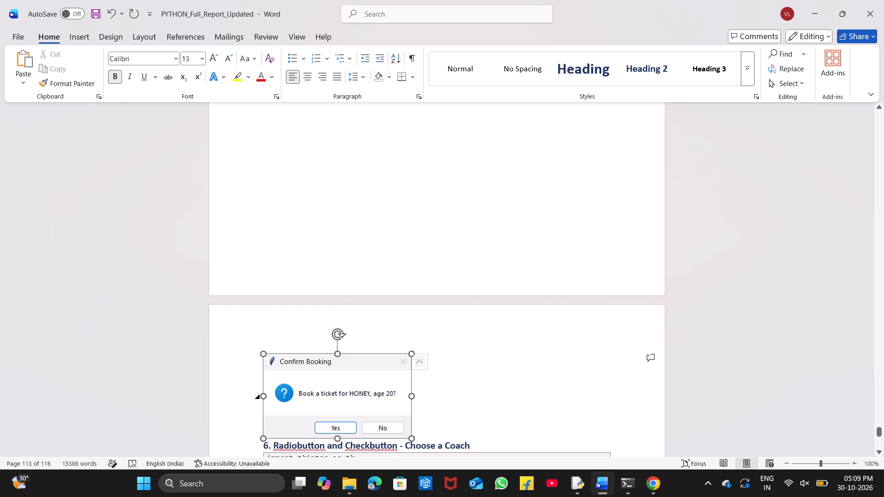
pyautogui.press('BackSpace')
pyautogui.scroll(1, 373, 386)
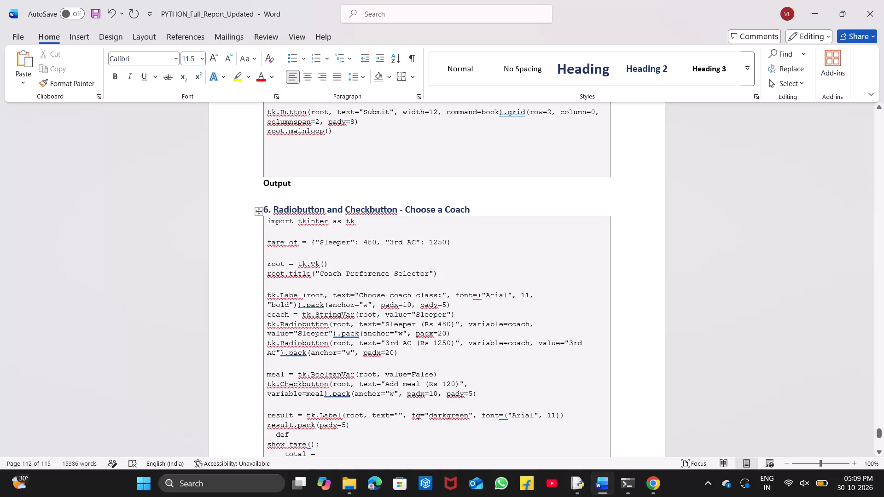
pyautogui.click(297, 187)
pyautogui.press('Return')
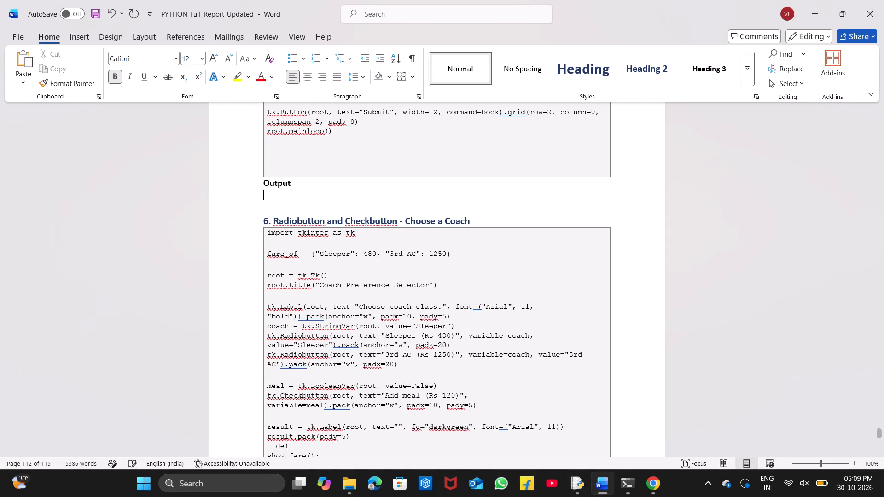
pyautogui.hotkey('ctrl', 'v')
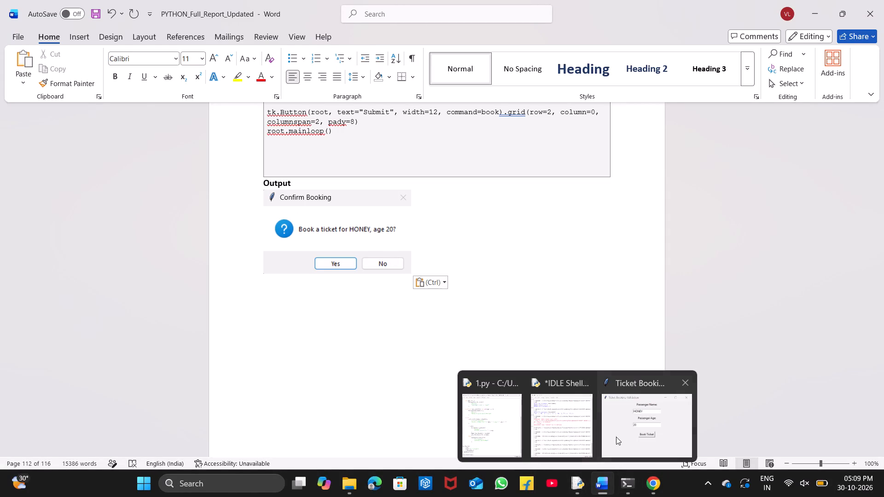
# Return to the running booking program, accept the ticket booking for HONEY, and capture a screenshot of the Booked dialog.
pyautogui.click(623, 433)
pyautogui.click(451, 281)
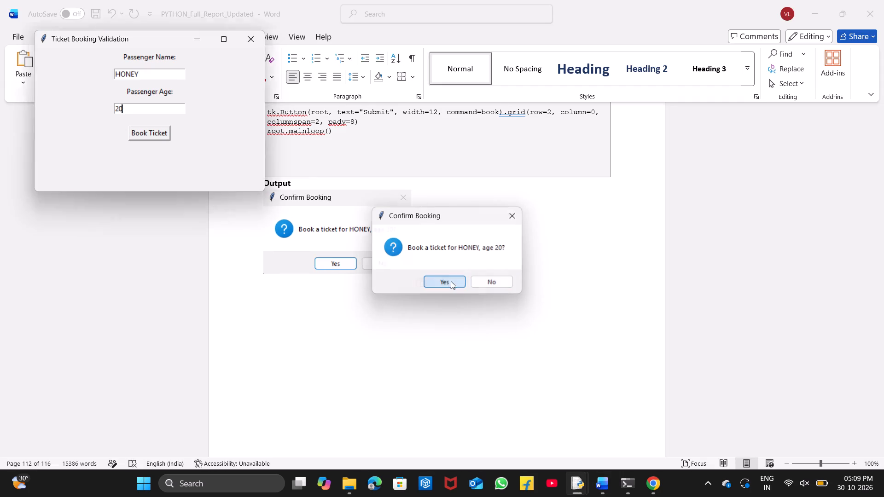
pyautogui.press('shift+super+s')
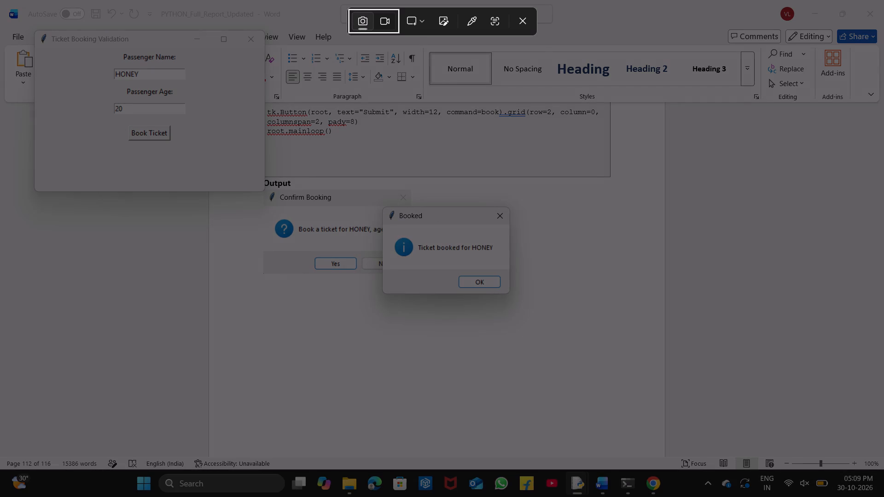
pyautogui.moveTo(383, 208); pyautogui.dragTo(518, 291)
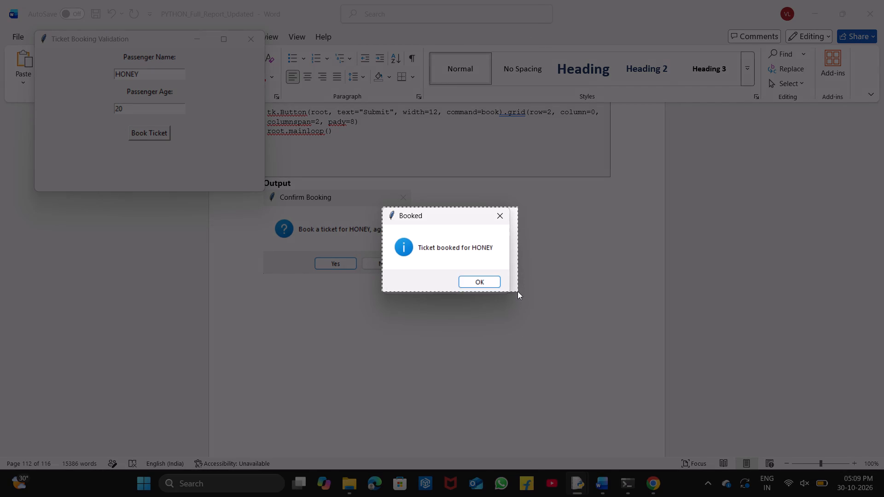
pyautogui.moveTo(518, 291); pyautogui.dragTo(514, 293)
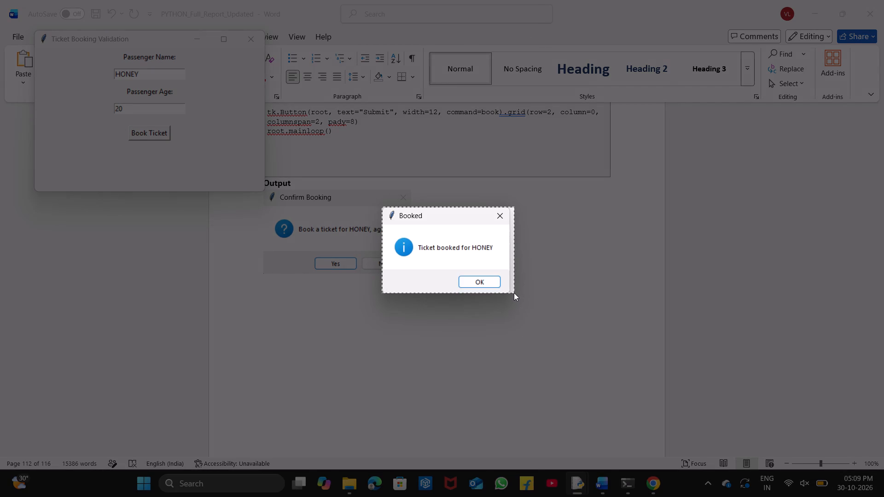
pyautogui.moveTo(514, 293); pyautogui.dragTo(514, 292)
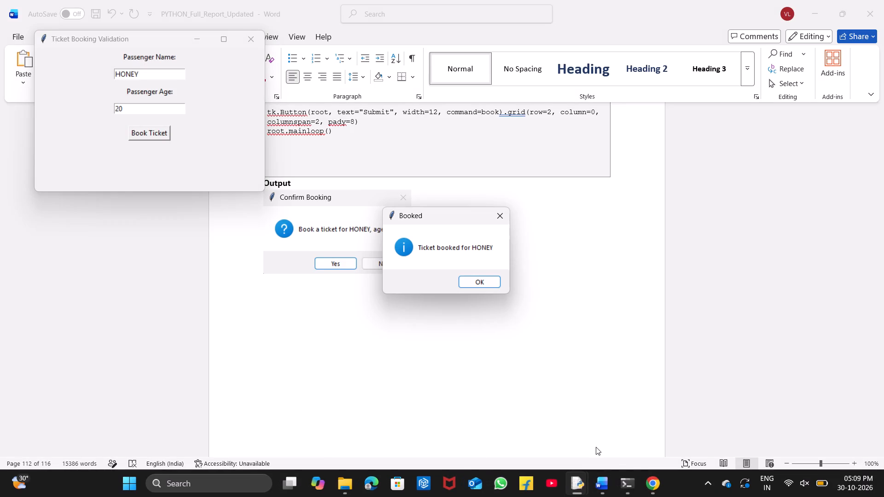
# Insert the Booked dialog screenshot on a new line below the Confirm Booking screenshot in the Word report.
pyautogui.click(609, 480)
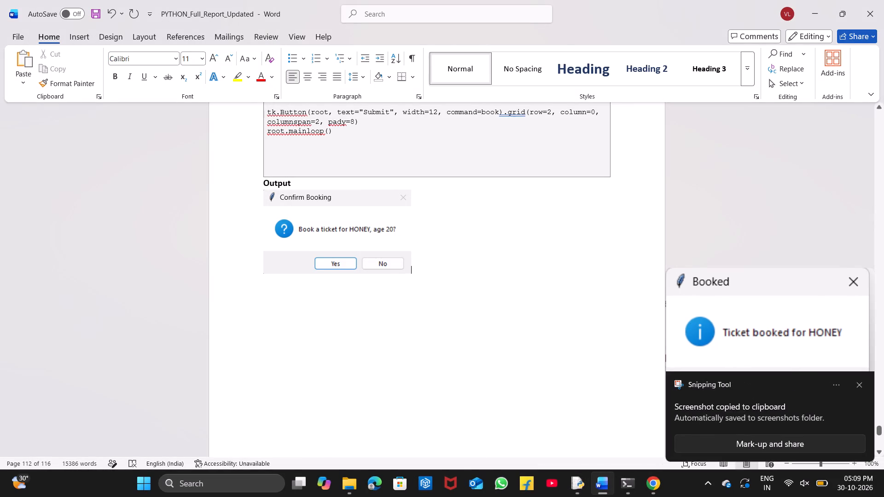
pyautogui.press('Return')
pyautogui.hotkey('ctrl', 'v')
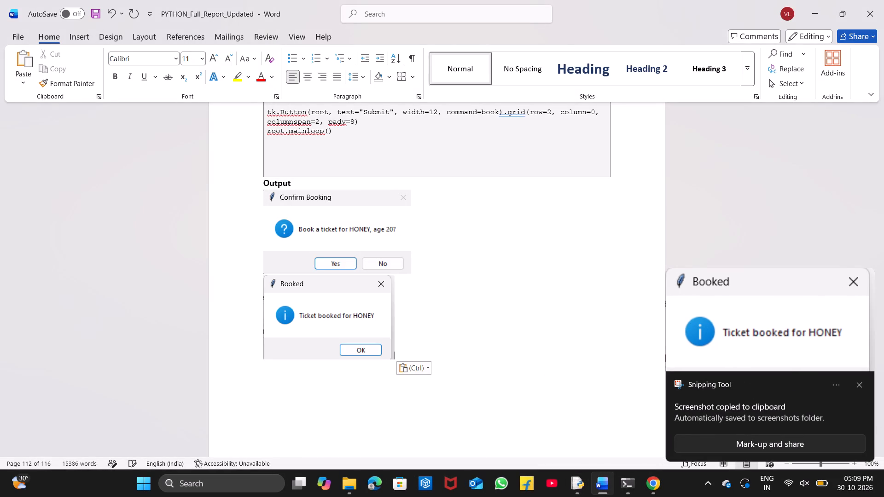
# Copy ChatGPT's Program 6 coach selection code, replace all the code in 1.py in IDLE with it, save, and run it.
pyautogui.scroll(-5, 457, 320)
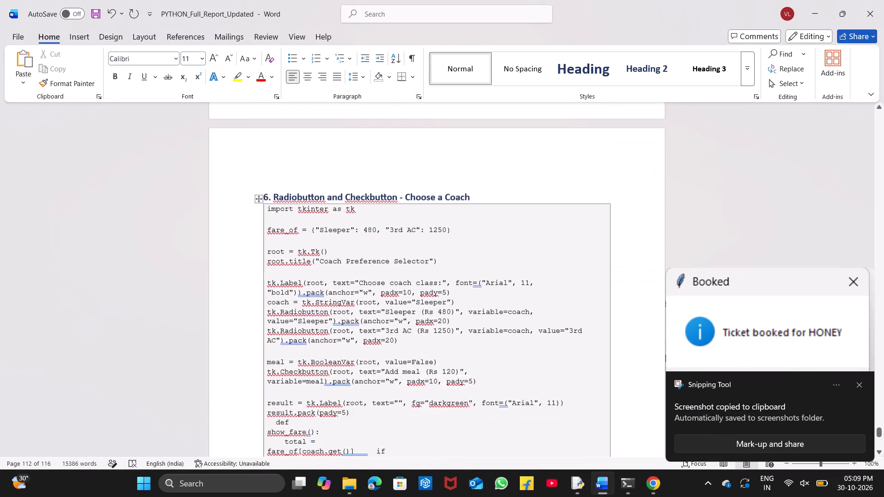
pyautogui.scroll(-2, 457, 320)
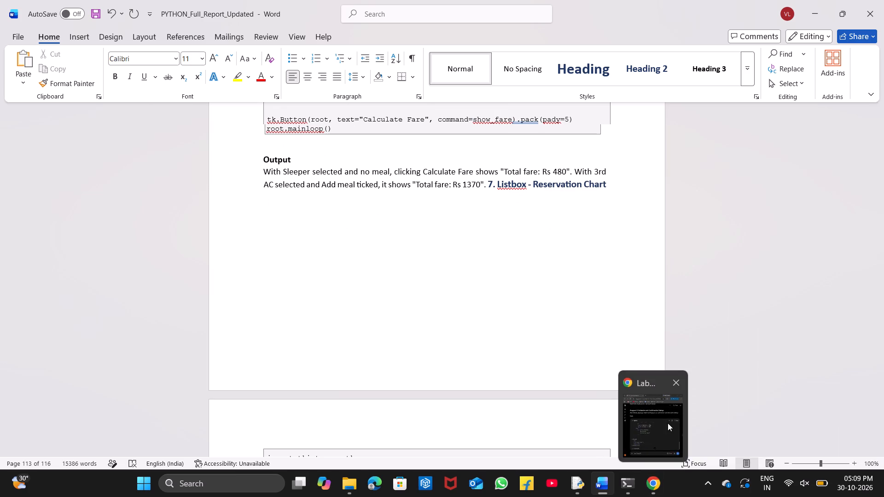
pyautogui.click(668, 423)
pyautogui.scroll(-4, 686, 229)
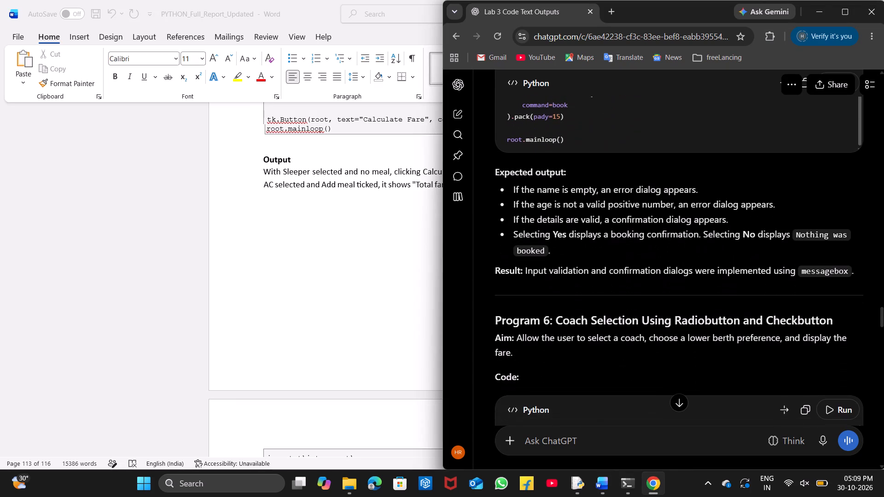
pyautogui.click(808, 405)
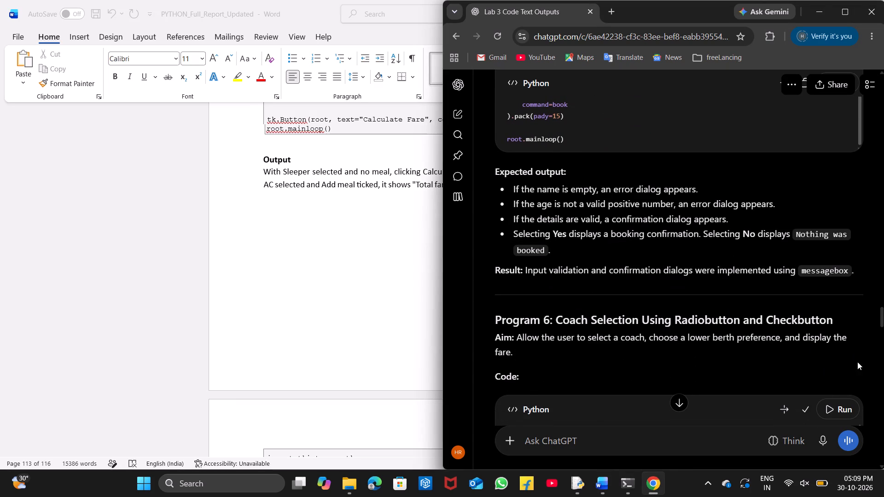
pyautogui.scroll(-8, 858, 362)
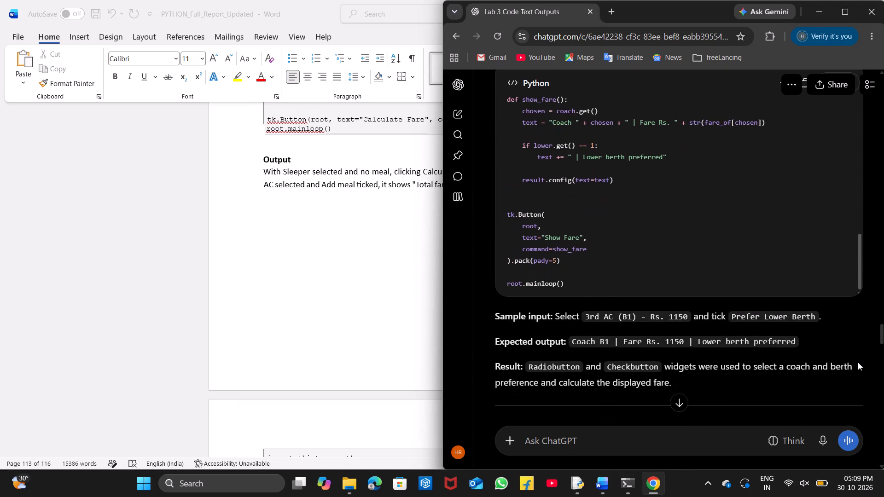
pyautogui.scroll(-3, 858, 362)
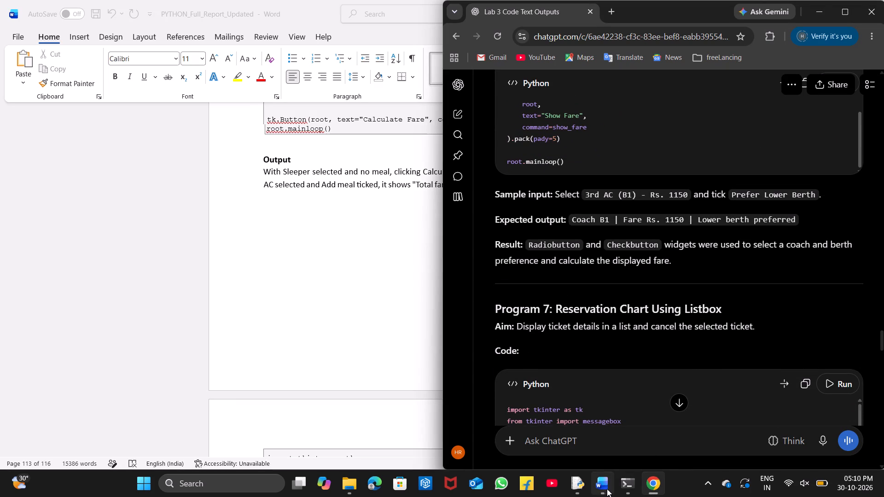
pyautogui.click(500, 438)
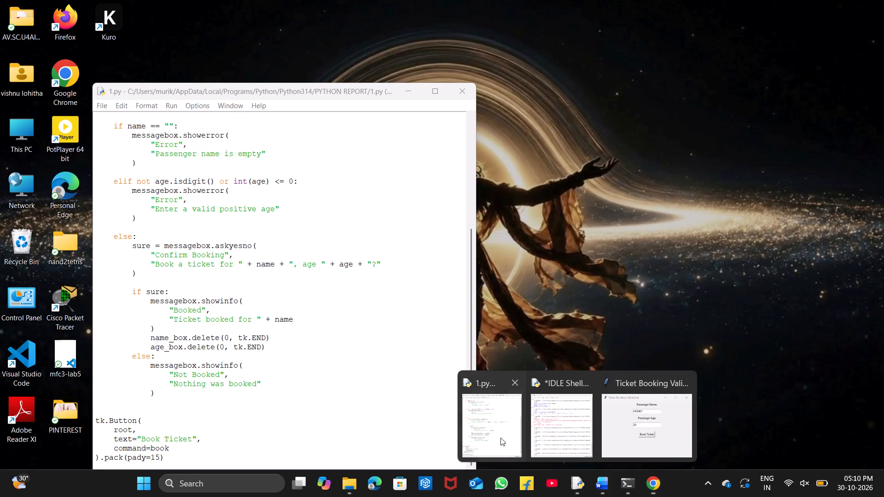
pyautogui.hotkey('ctrl', 'a')
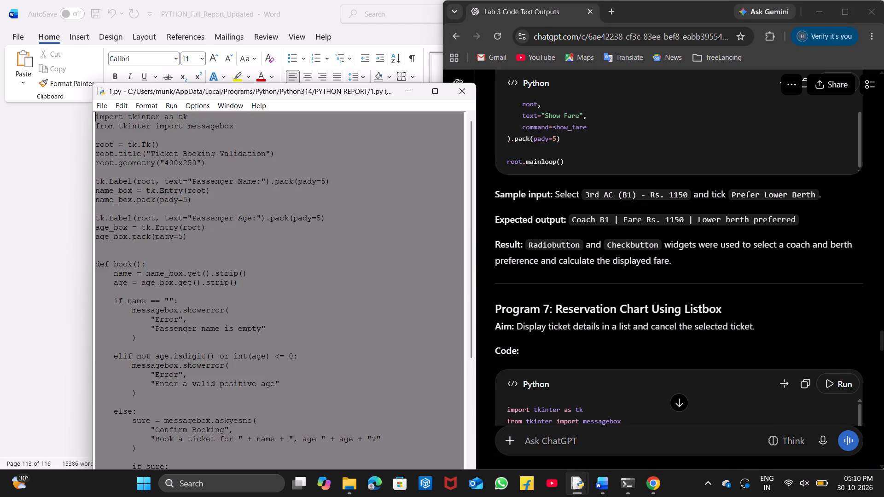
pyautogui.hotkey('ctrl', 'v')
pyautogui.hotkey('ctrl', 's')
pyautogui.press('F5')
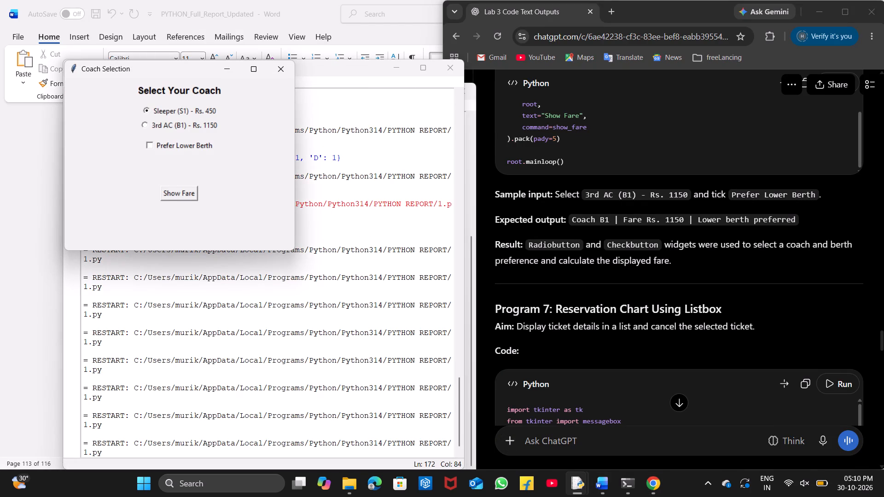
# Choose 3rd AC (B1) - Rs. 1150 with Prefer Lower Berth ticked, show the fare, and capture a screenshot of the Coach Selection window.
pyautogui.click(145, 126)
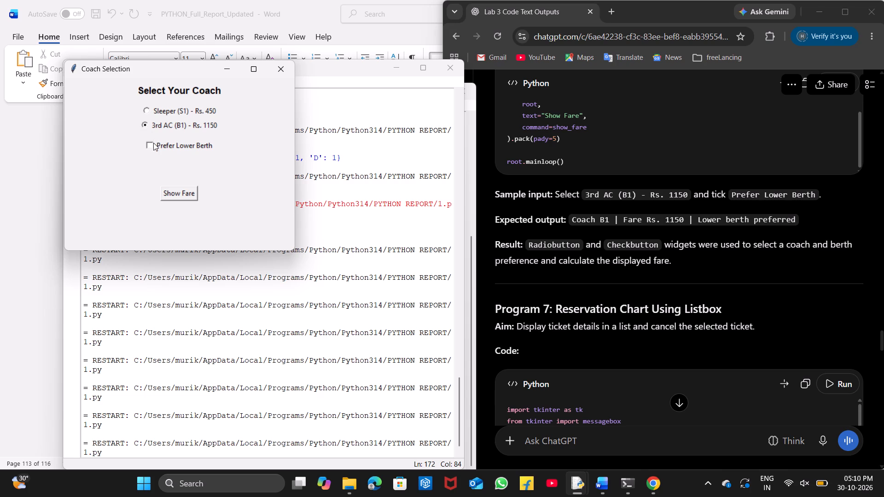
pyautogui.click(153, 145)
pyautogui.click(177, 191)
pyautogui.press('shift+super+s')
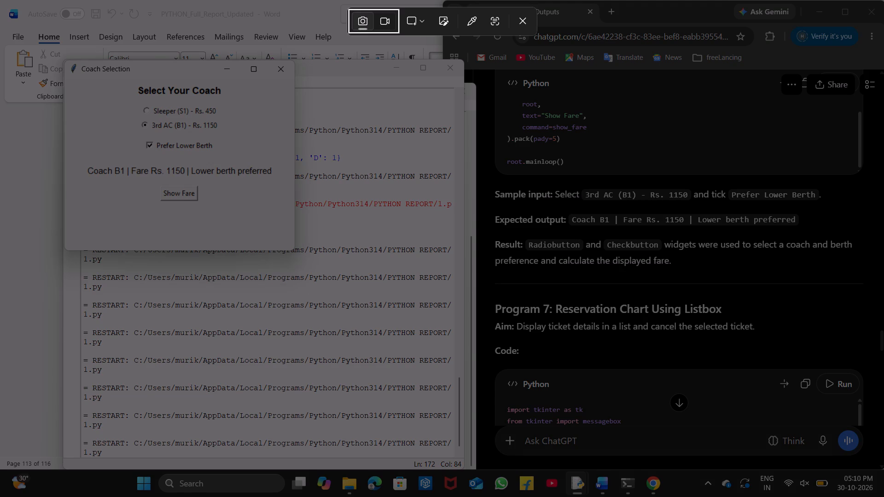
pyautogui.moveTo(65, 59); pyautogui.dragTo(292, 222)
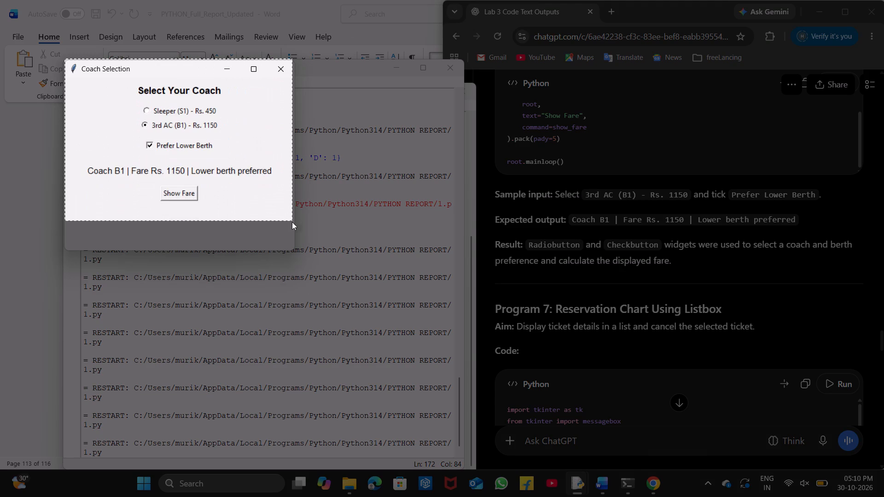
pyautogui.moveTo(292, 222); pyautogui.dragTo(291, 247)
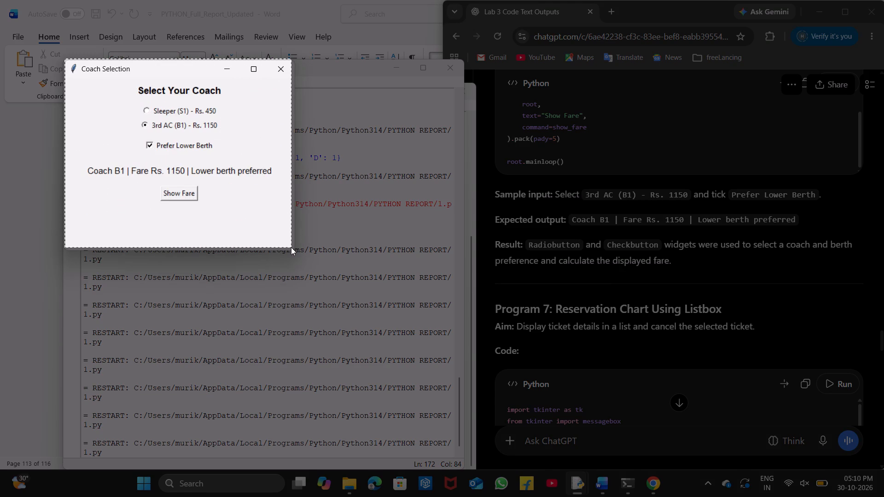
# In the Word report, delete section 6's output description and insert the Coach Selection screenshot on a new line below its Output label.
pyautogui.click(41, 268)
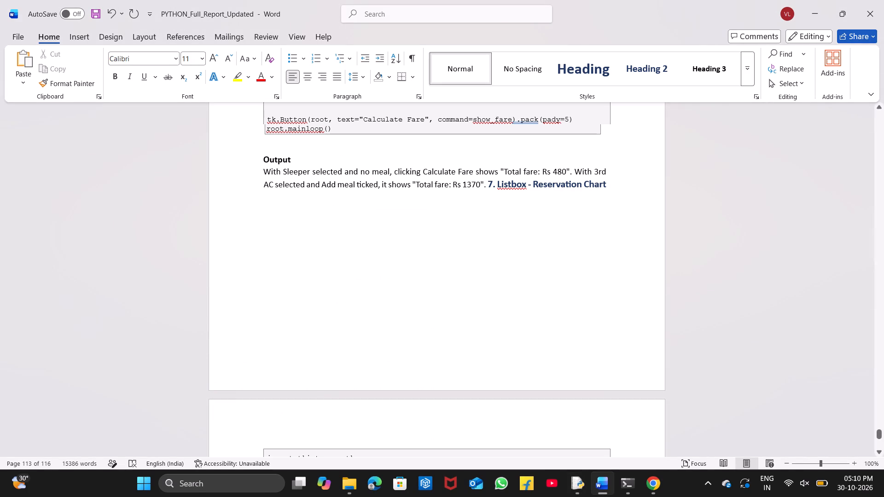
pyautogui.moveTo(261, 170); pyautogui.dragTo(381, 176)
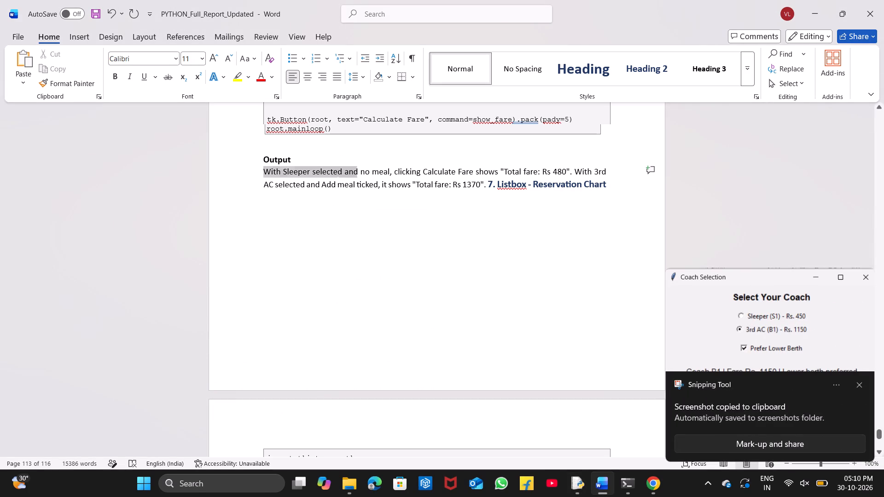
pyautogui.moveTo(381, 176); pyautogui.dragTo(481, 186)
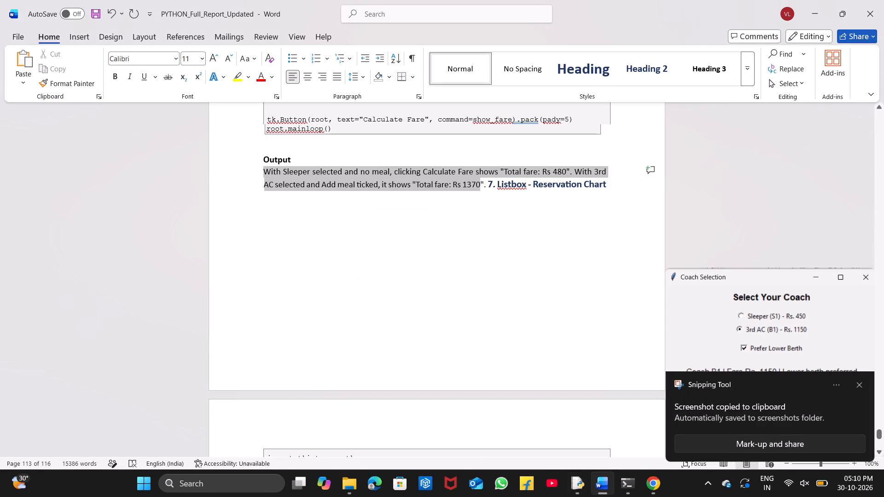
pyautogui.moveTo(481, 186); pyautogui.dragTo(486, 187)
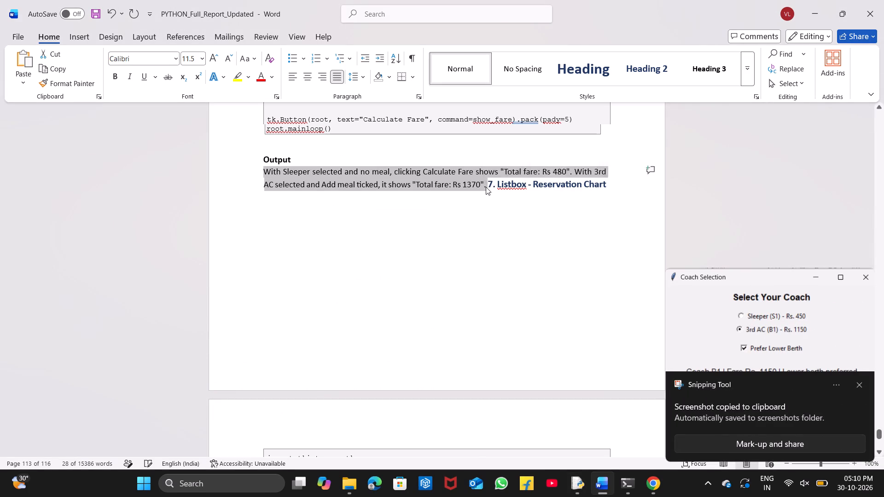
pyautogui.press('BackSpace')
pyautogui.click(299, 153)
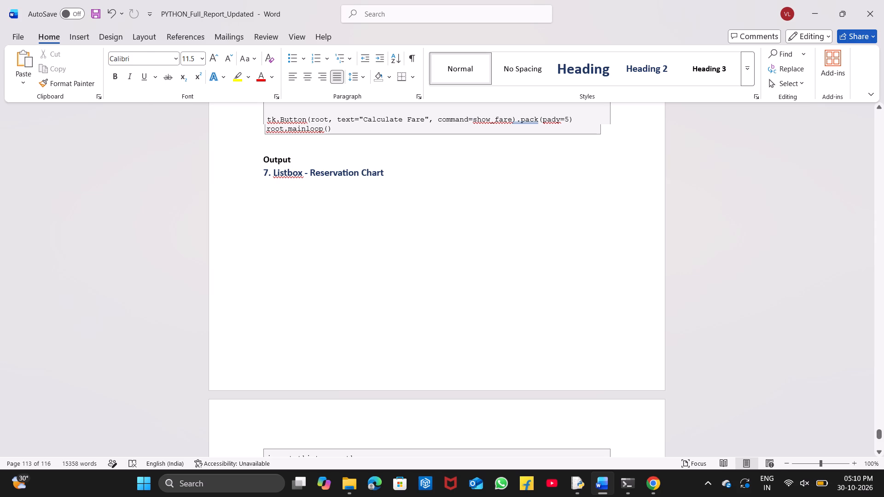
pyautogui.click(297, 159)
pyautogui.press('Return')
pyautogui.hotkey('ctrl', 'v')
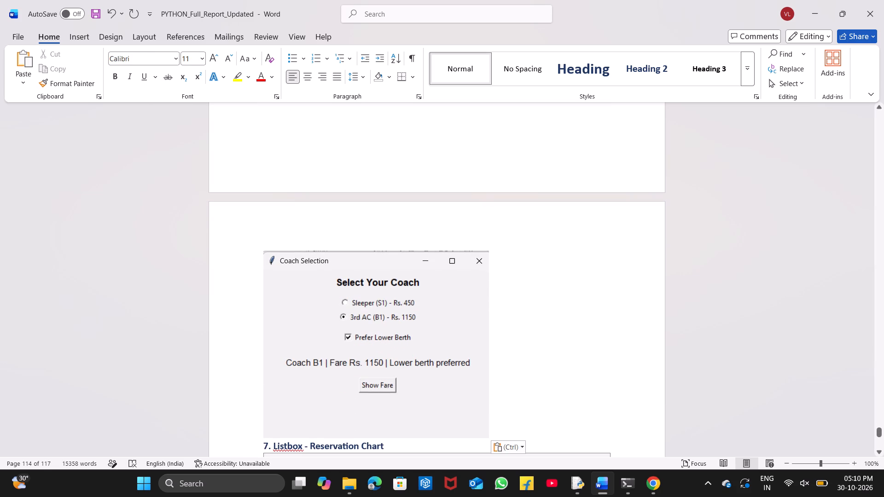
# Reduce the height of the Coach Selection screenshot so it fits on the page with section 6's Output label.
pyautogui.click(370, 423)
pyautogui.moveTo(377, 438); pyautogui.dragTo(375, 404)
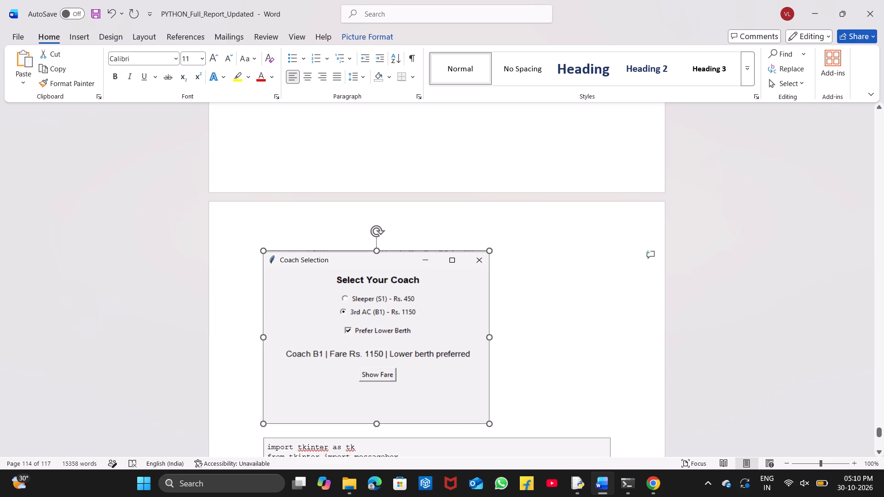
pyautogui.moveTo(375, 404); pyautogui.dragTo(375, 400)
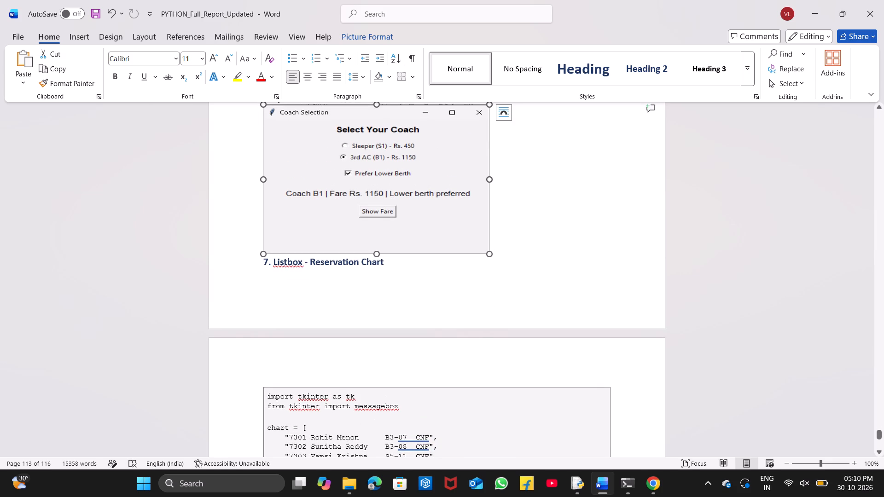
# Insert a blank line before the "7. Listbox - Reservation Chart" heading.
pyautogui.click(263, 262)
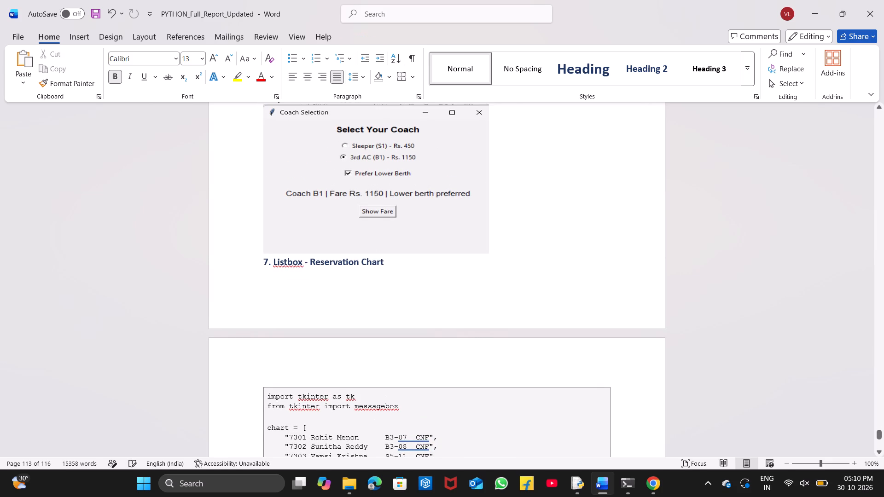
pyautogui.press('Return')
pyautogui.scroll(-5, 337, 300)
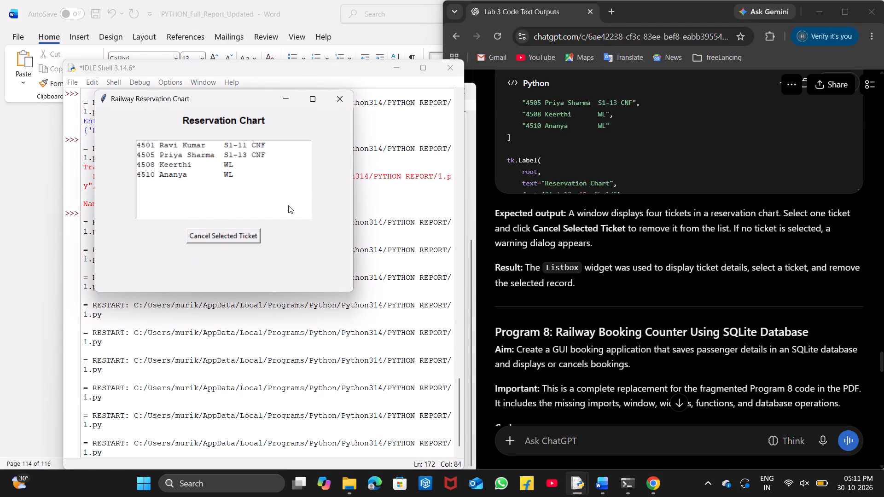
pyautogui.press('super+s')
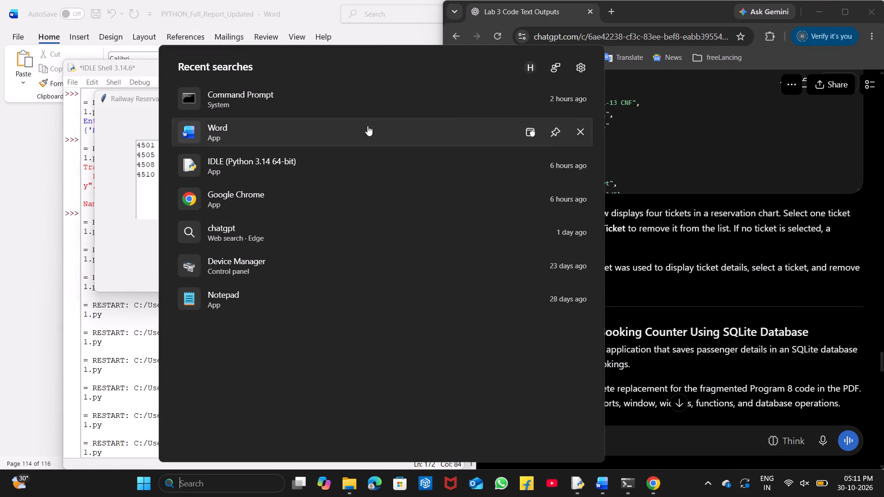
pyautogui.click(140, 185)
pyautogui.click(129, 253)
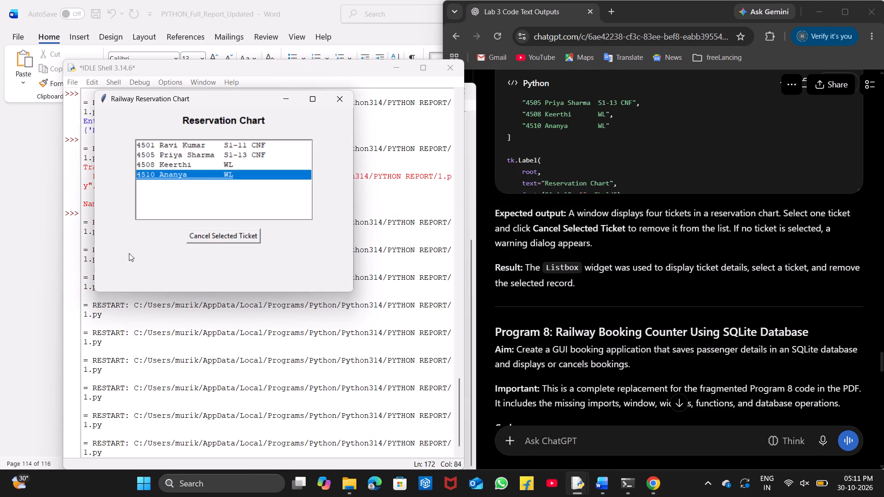
pyautogui.press('shift+super+s')
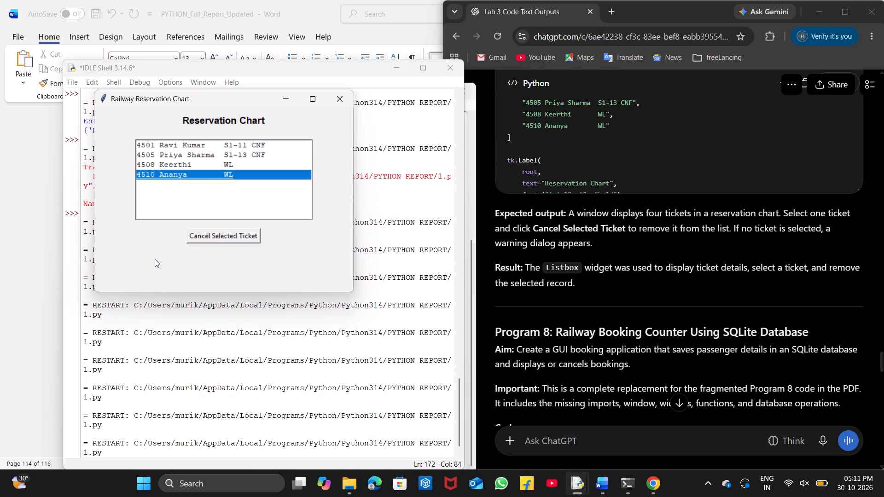
pyautogui.moveTo(93, 90); pyautogui.dragTo(321, 170)
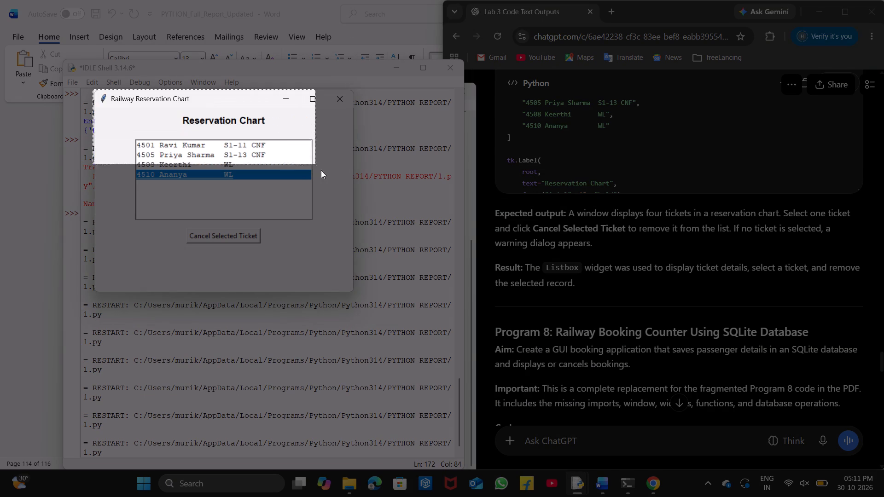
pyautogui.moveTo(321, 170); pyautogui.dragTo(352, 289)
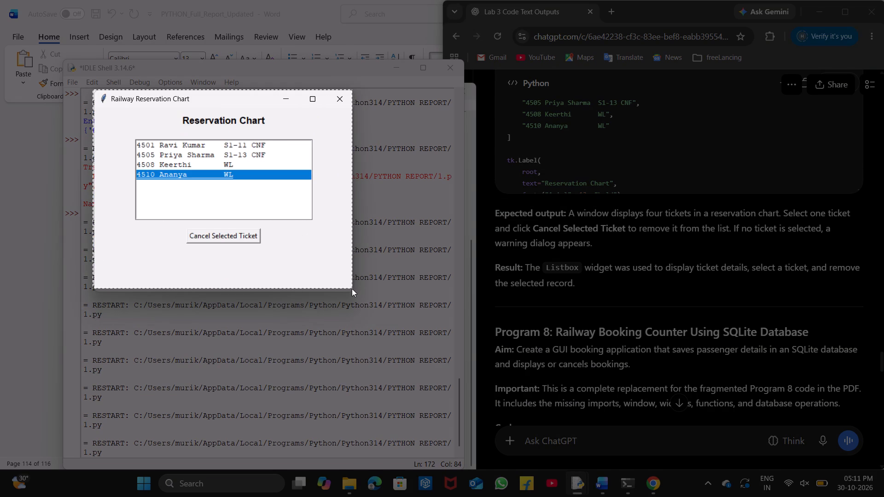
pyautogui.moveTo(352, 289); pyautogui.dragTo(351, 296)
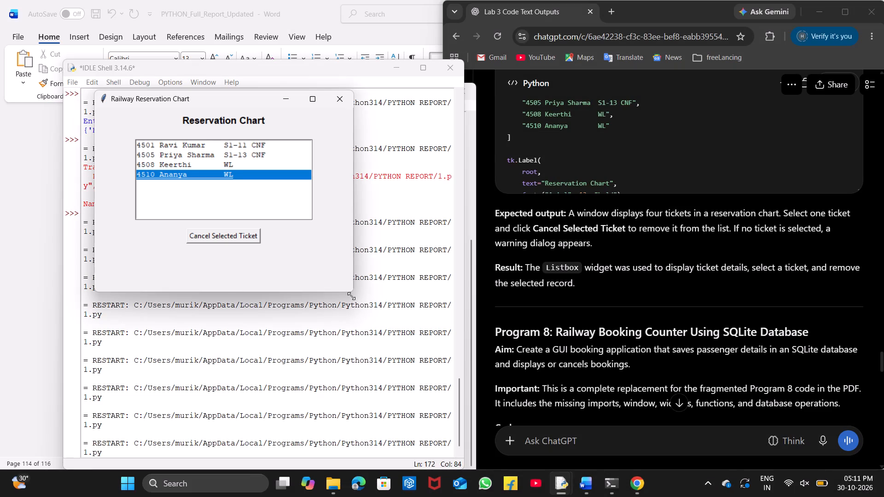
# In the Word report, delete section 7's output description and insert the Reservation Chart screenshot on a new line below its Output label.
pyautogui.click(49, 266)
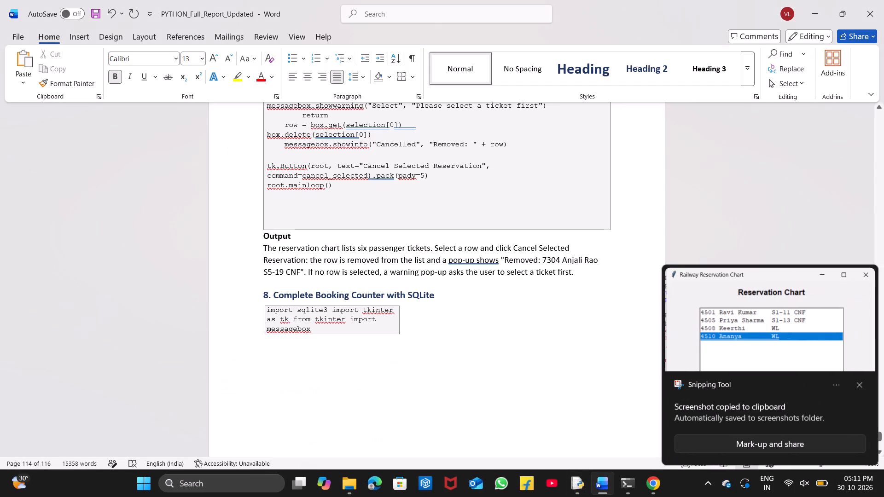
pyautogui.moveTo(264, 244); pyautogui.dragTo(581, 266)
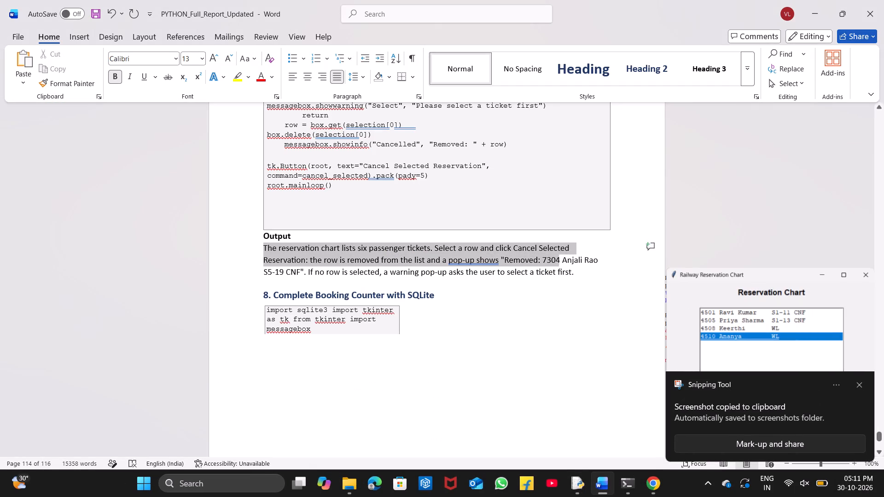
pyautogui.moveTo(581, 266); pyautogui.dragTo(576, 269)
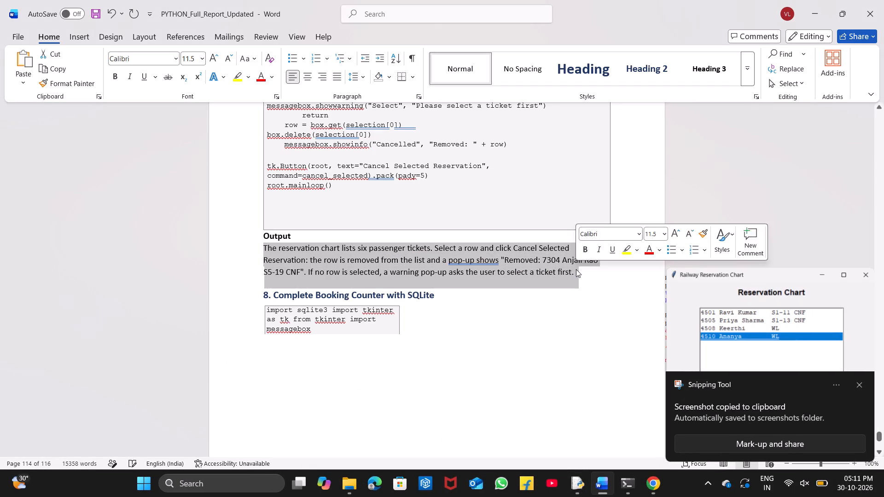
pyautogui.press('BackSpace')
pyautogui.click(302, 236)
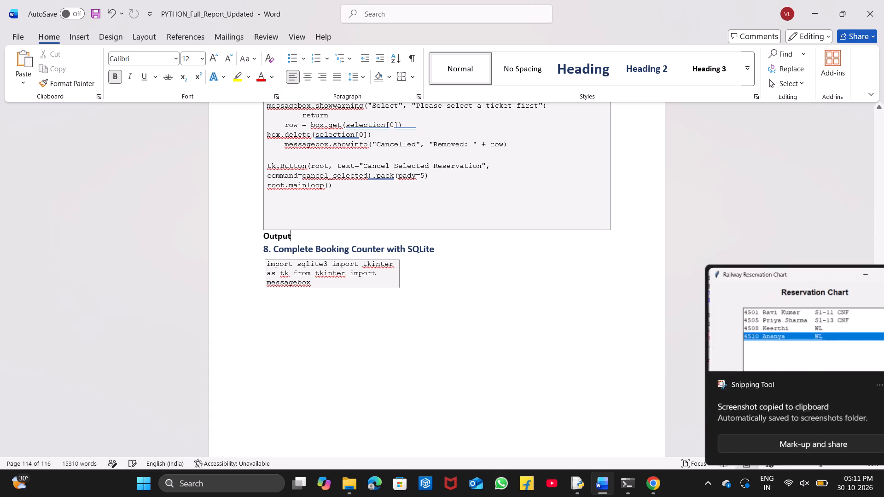
pyautogui.press('Return')
pyautogui.hotkey('ctrl', 'v')
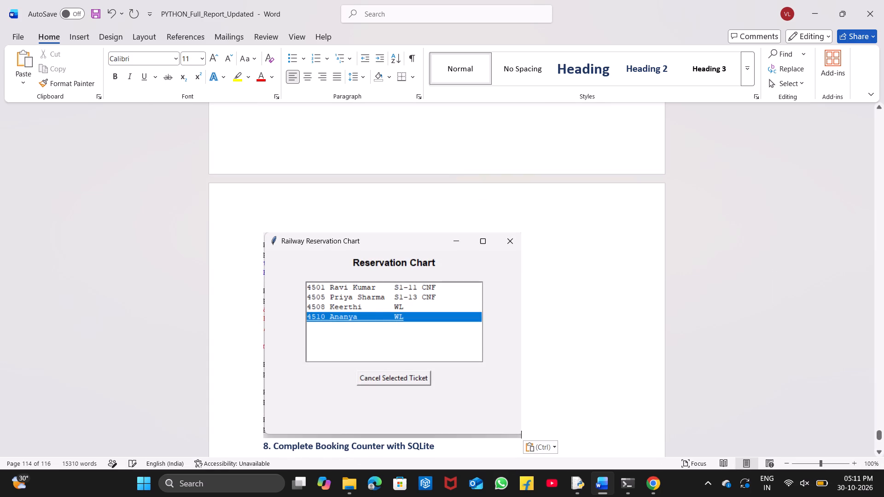
# Reduce the height of the Reservation Chart screenshot so it fits on the page with section 7's Output label.
pyautogui.click(388, 416)
pyautogui.moveTo(394, 435); pyautogui.dragTo(391, 405)
# Move section 8's code table starting with the hyd_rail.db connection up to the preceding page to close the large blank gap.
pyautogui.scroll(-3, 406, 379)
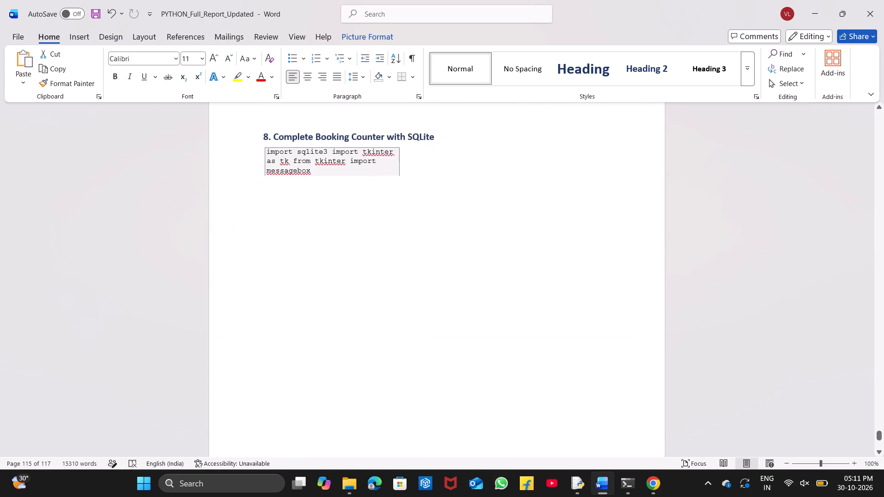
pyautogui.scroll(-6, 406, 379)
pyautogui.scroll(3, 406, 379)
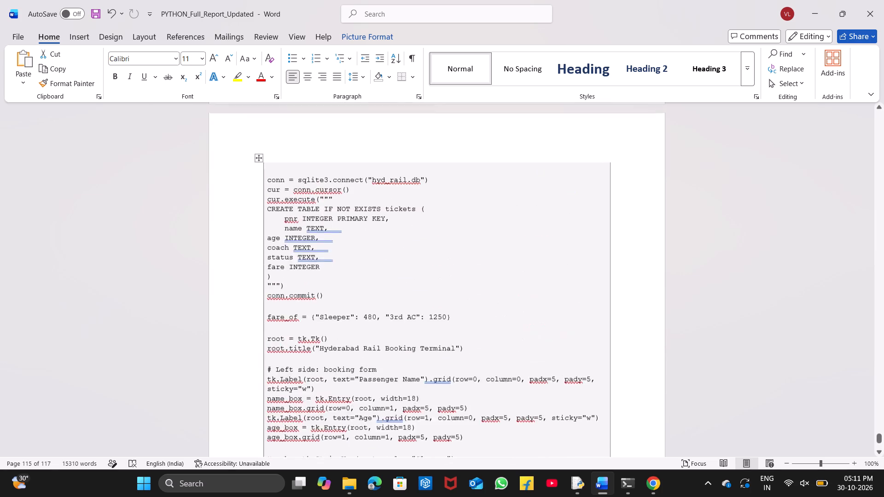
pyautogui.scroll(7, 406, 379)
pyautogui.scroll(-1, 406, 379)
pyautogui.scroll(1, 406, 379)
pyautogui.scroll(-1, 406, 379)
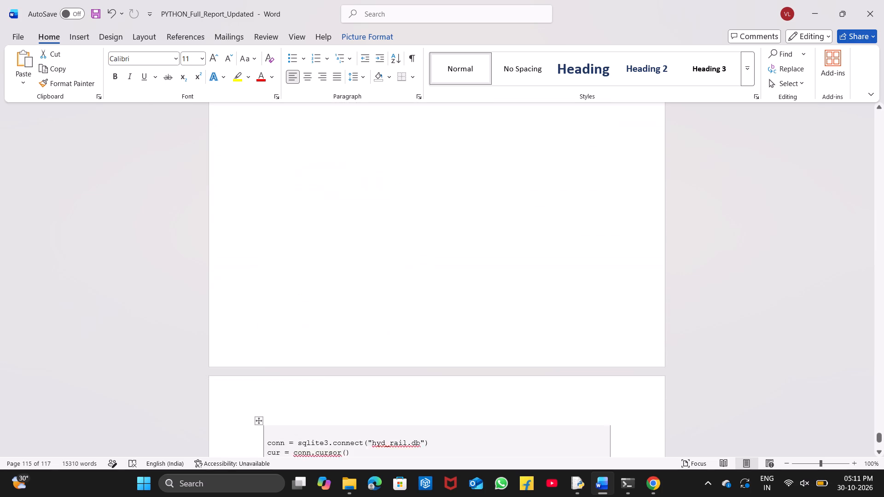
pyautogui.scroll(-1, 406, 379)
pyautogui.click(270, 229)
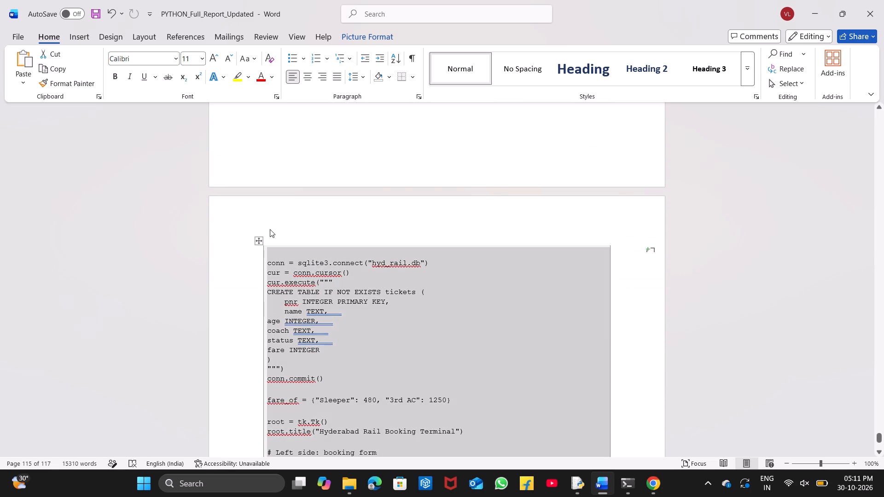
pyautogui.click(264, 239)
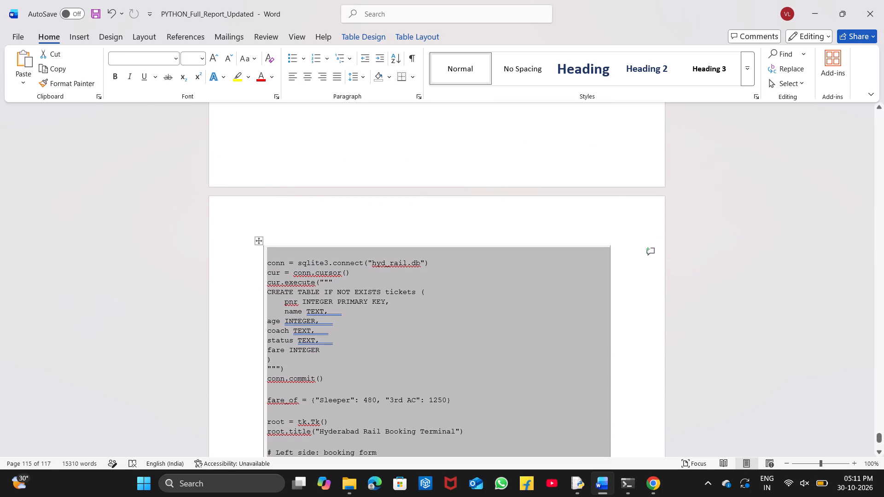
pyautogui.click(263, 249)
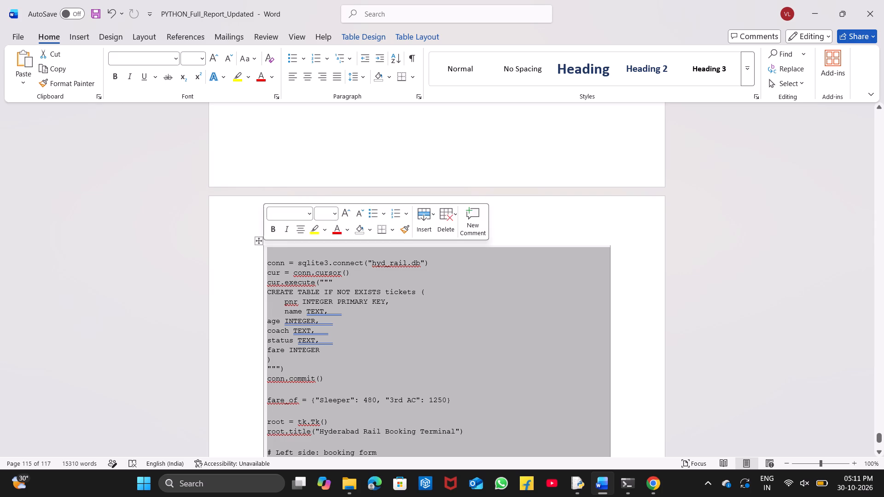
pyautogui.click(260, 253)
pyautogui.click(243, 249)
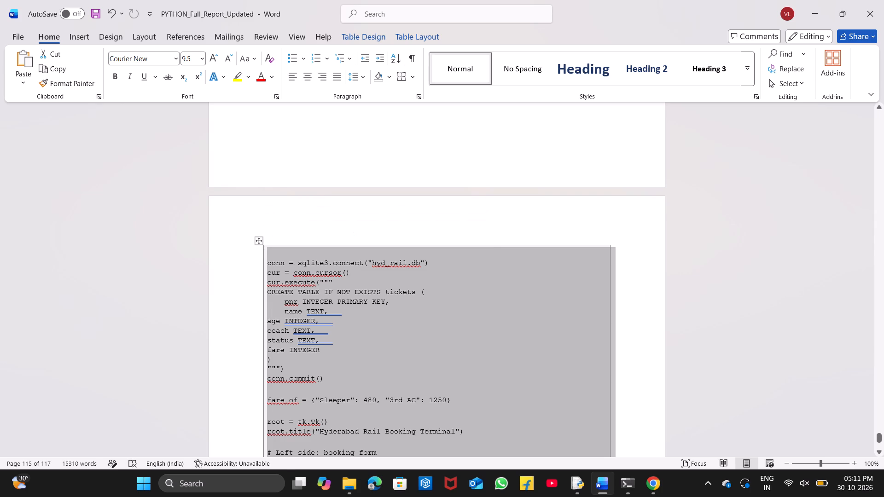
pyautogui.scroll(5, 352, 191)
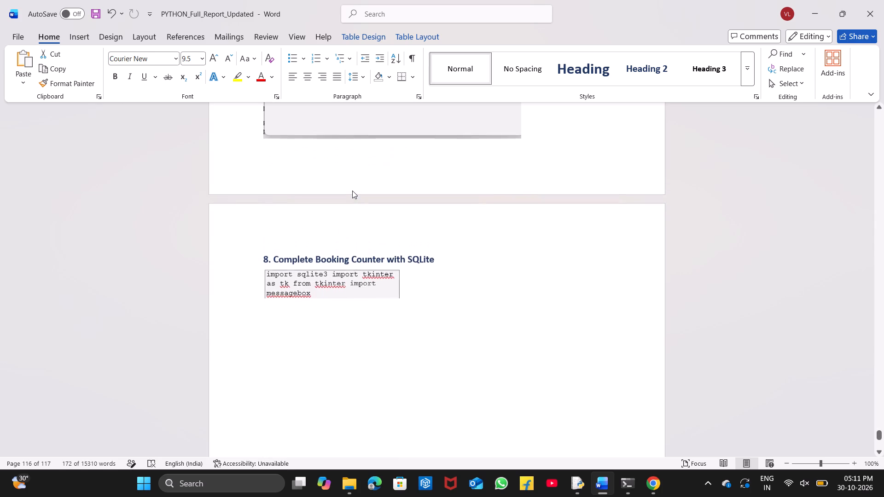
pyautogui.scroll(-8, 322, 316)
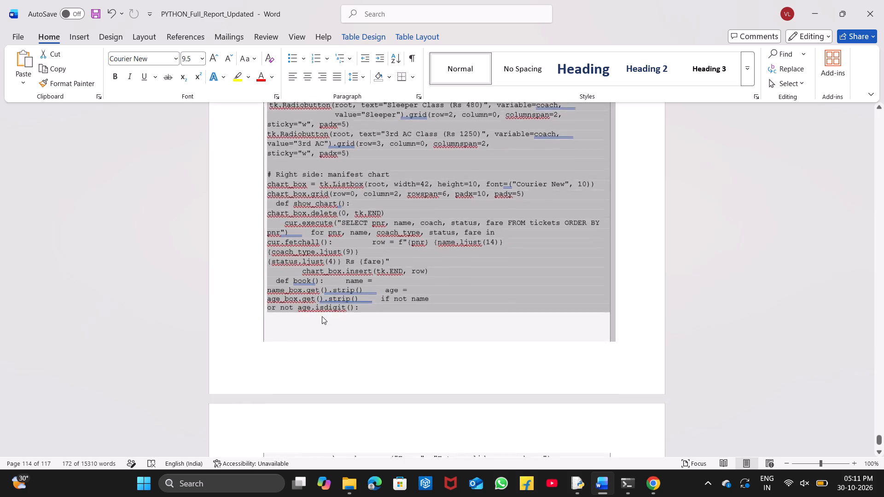
pyautogui.scroll(4, 322, 316)
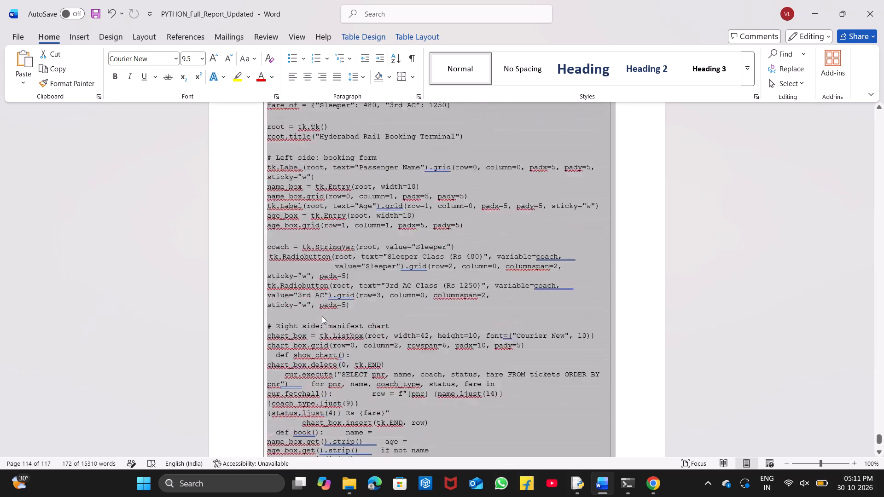
pyautogui.scroll(2, 322, 316)
pyautogui.click(228, 235)
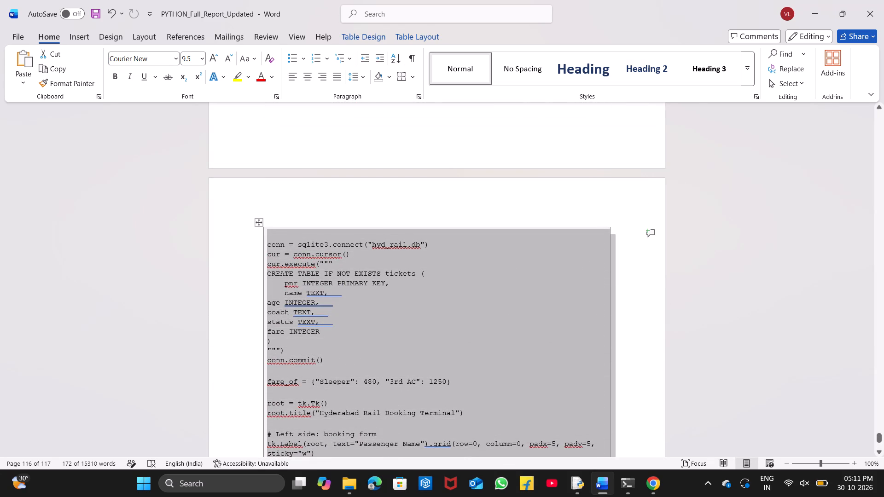
pyautogui.doubleClick(248, 247)
pyautogui.moveTo(260, 224); pyautogui.dragTo(251, 87)
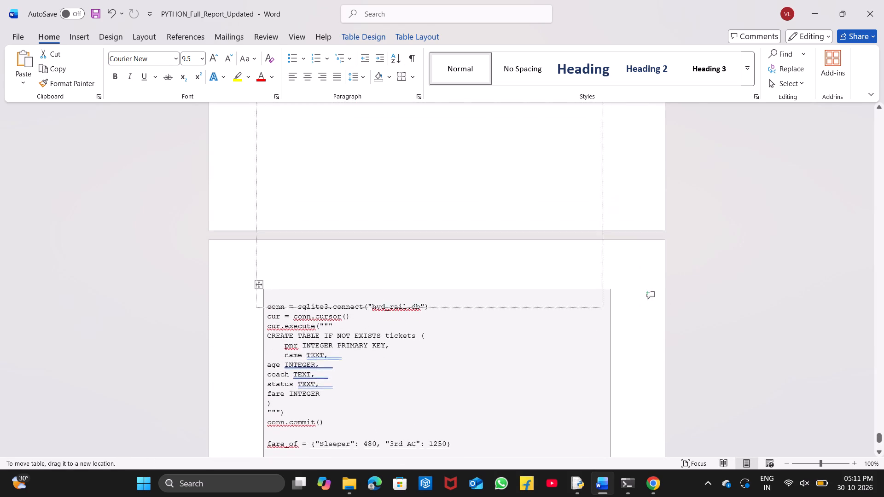
pyautogui.moveTo(251, 87); pyautogui.dragTo(245, 82)
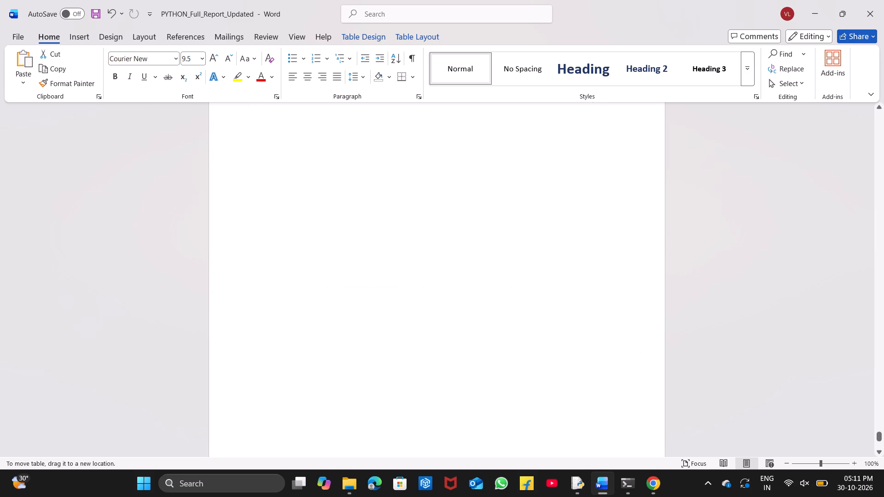
pyautogui.moveTo(245, 82); pyautogui.dragTo(241, 212)
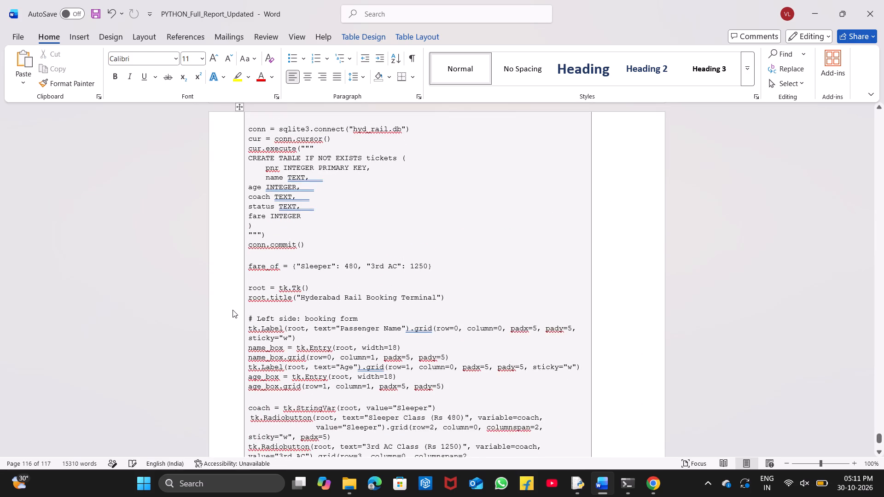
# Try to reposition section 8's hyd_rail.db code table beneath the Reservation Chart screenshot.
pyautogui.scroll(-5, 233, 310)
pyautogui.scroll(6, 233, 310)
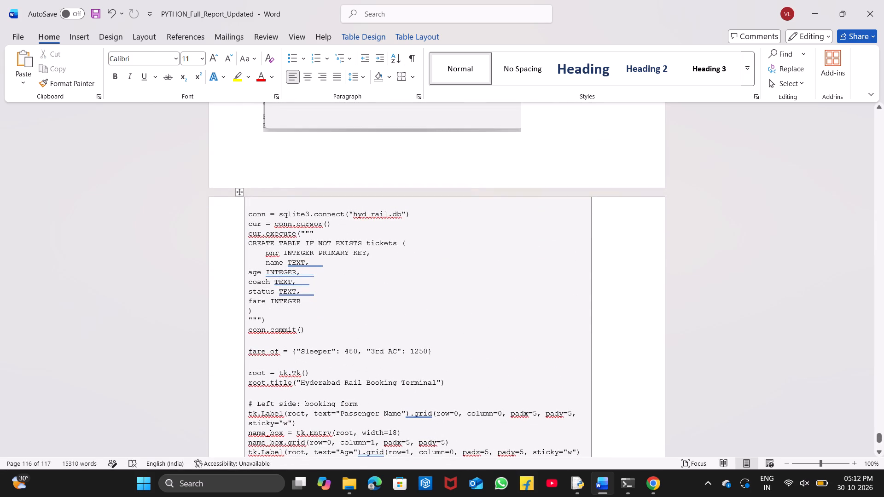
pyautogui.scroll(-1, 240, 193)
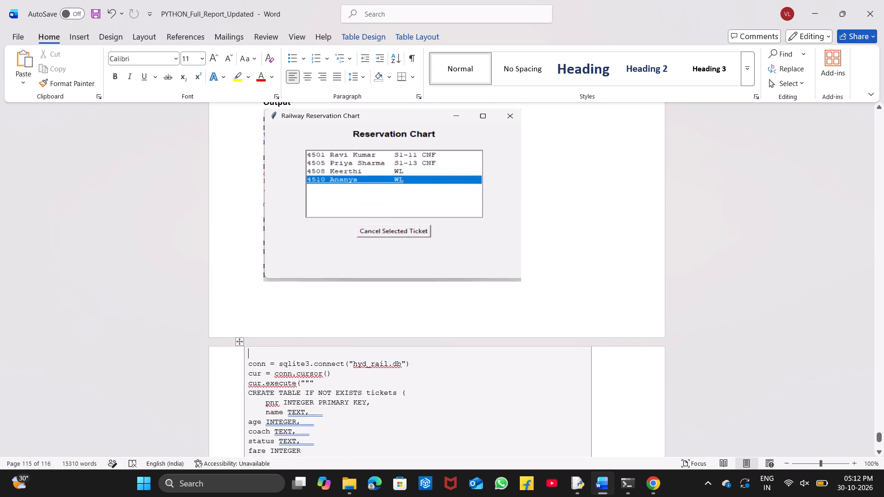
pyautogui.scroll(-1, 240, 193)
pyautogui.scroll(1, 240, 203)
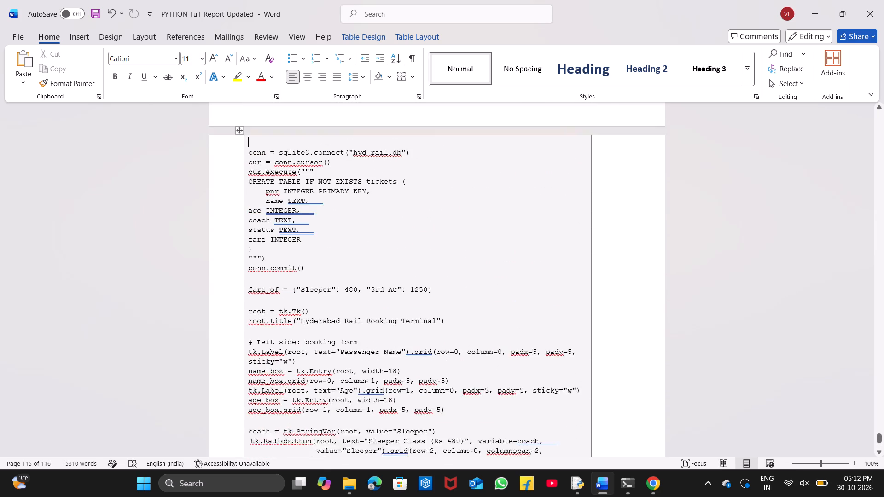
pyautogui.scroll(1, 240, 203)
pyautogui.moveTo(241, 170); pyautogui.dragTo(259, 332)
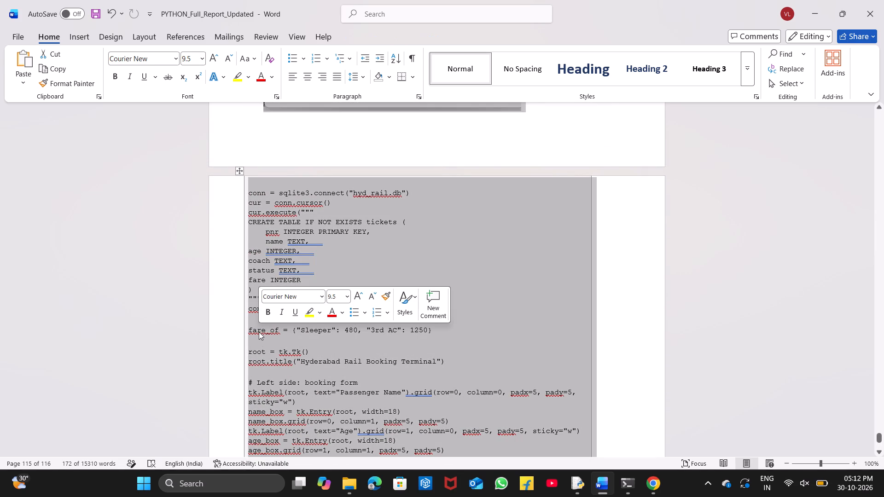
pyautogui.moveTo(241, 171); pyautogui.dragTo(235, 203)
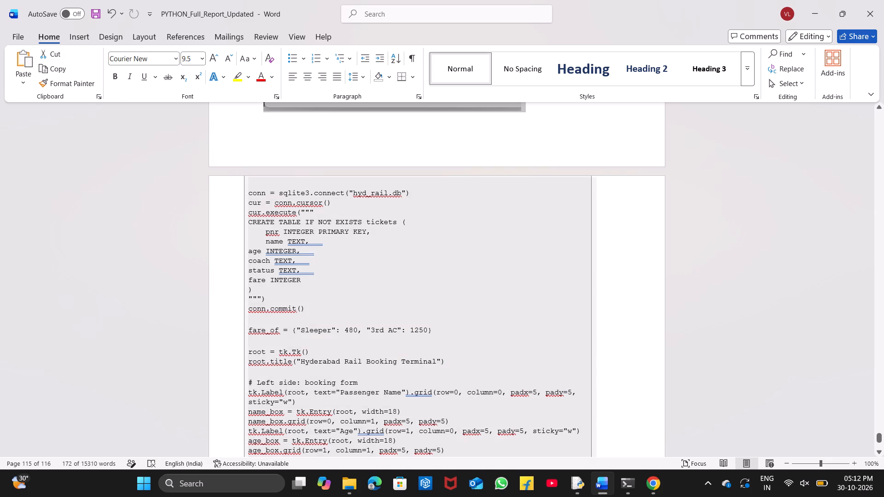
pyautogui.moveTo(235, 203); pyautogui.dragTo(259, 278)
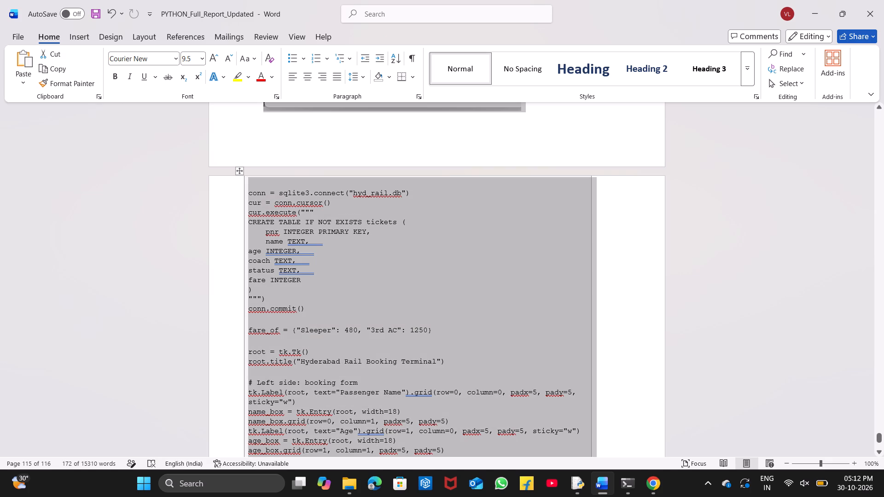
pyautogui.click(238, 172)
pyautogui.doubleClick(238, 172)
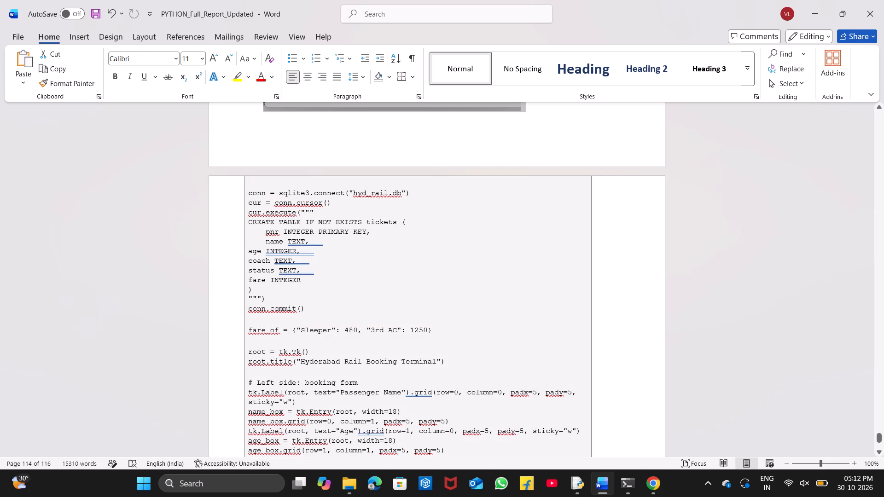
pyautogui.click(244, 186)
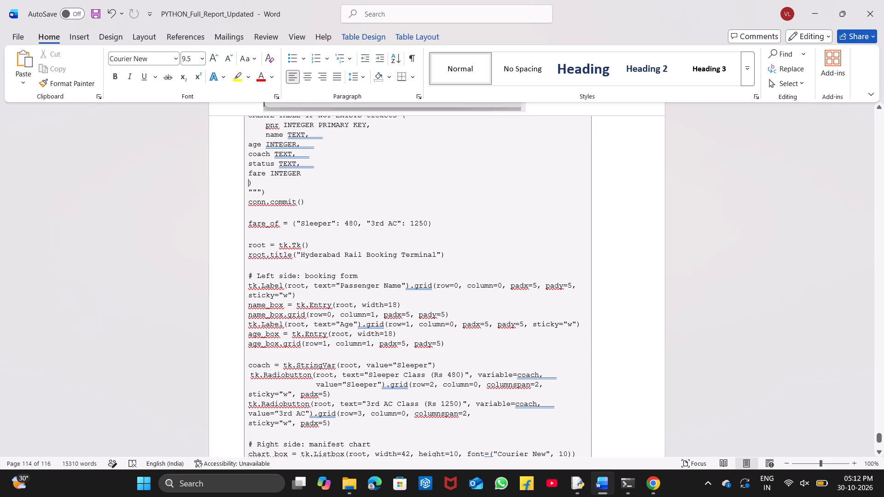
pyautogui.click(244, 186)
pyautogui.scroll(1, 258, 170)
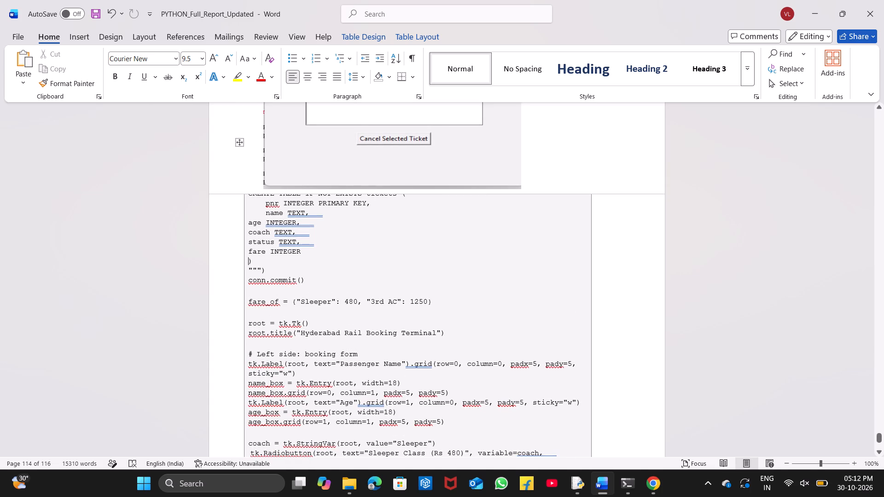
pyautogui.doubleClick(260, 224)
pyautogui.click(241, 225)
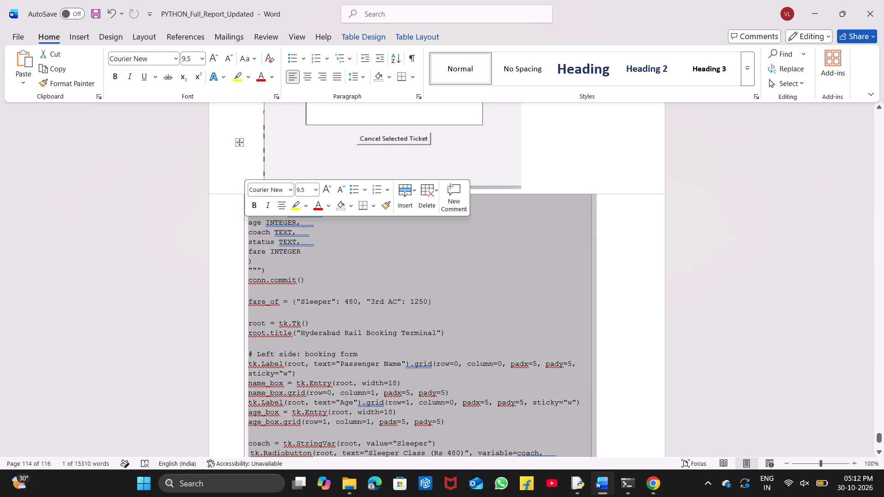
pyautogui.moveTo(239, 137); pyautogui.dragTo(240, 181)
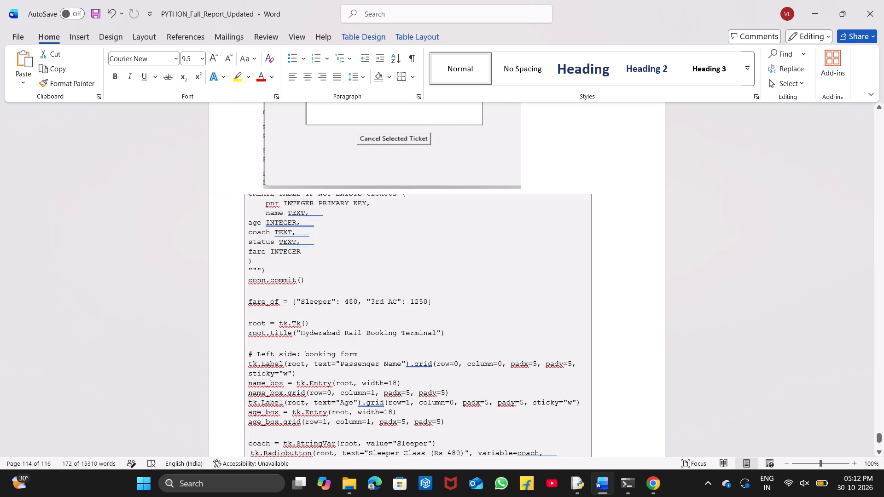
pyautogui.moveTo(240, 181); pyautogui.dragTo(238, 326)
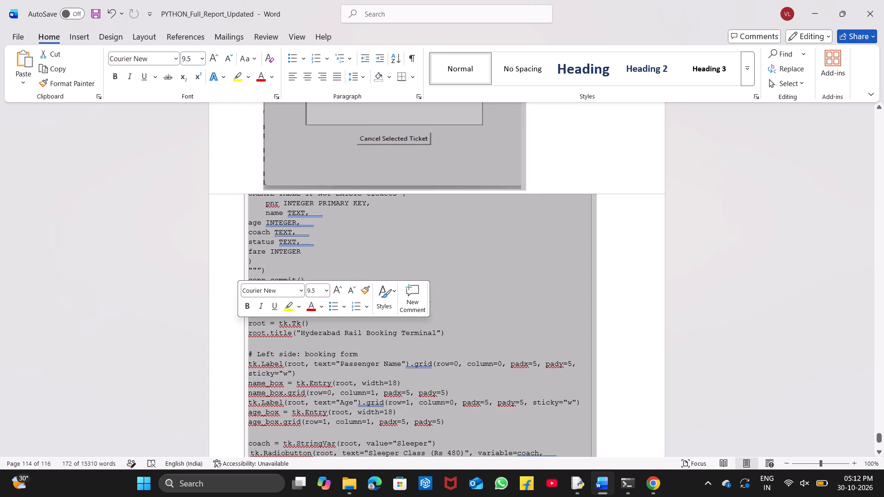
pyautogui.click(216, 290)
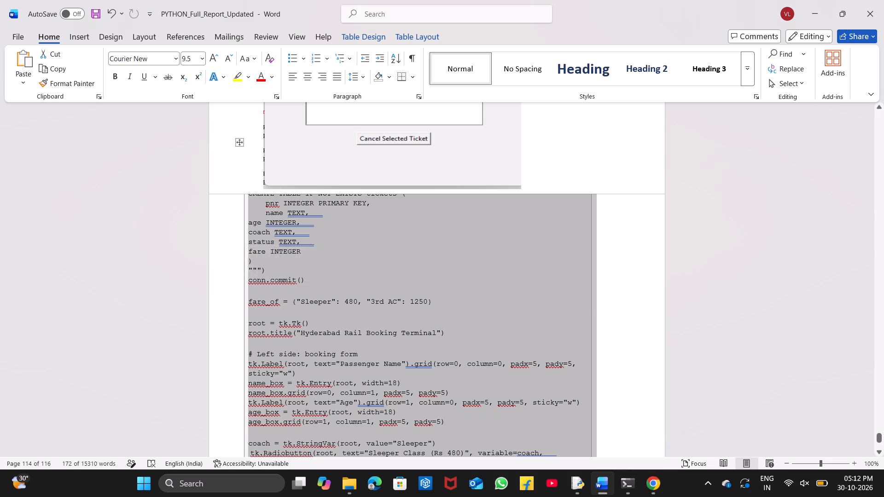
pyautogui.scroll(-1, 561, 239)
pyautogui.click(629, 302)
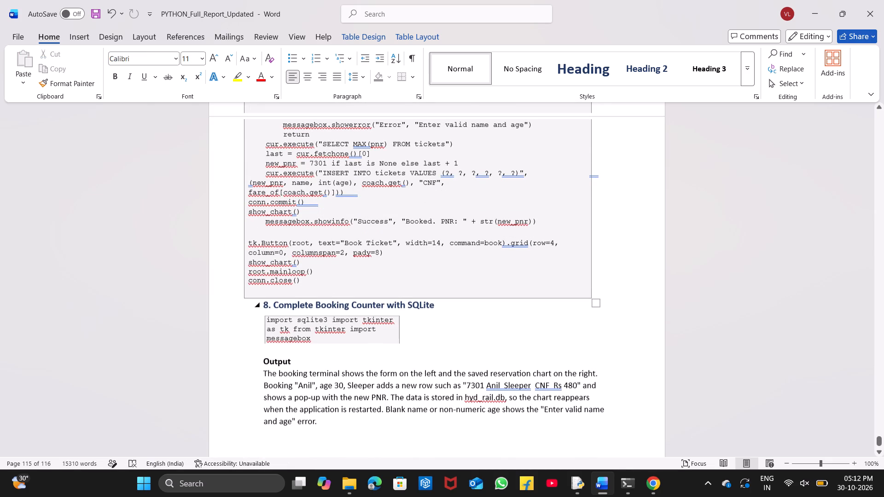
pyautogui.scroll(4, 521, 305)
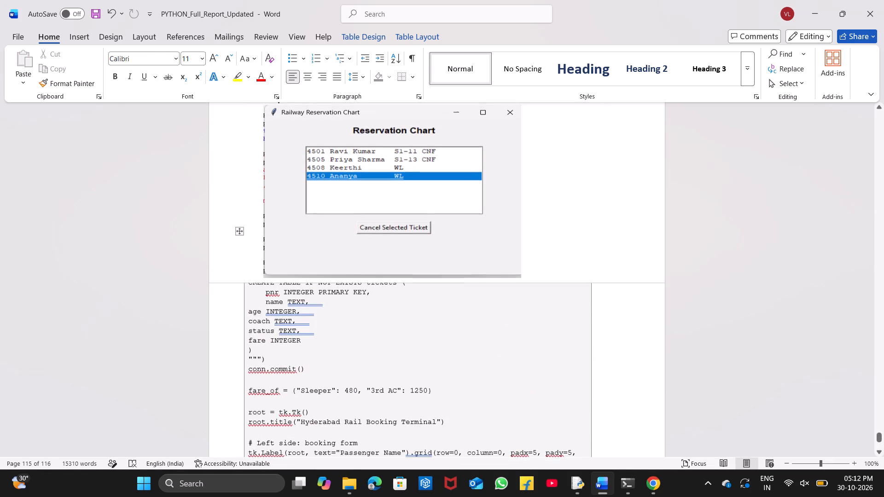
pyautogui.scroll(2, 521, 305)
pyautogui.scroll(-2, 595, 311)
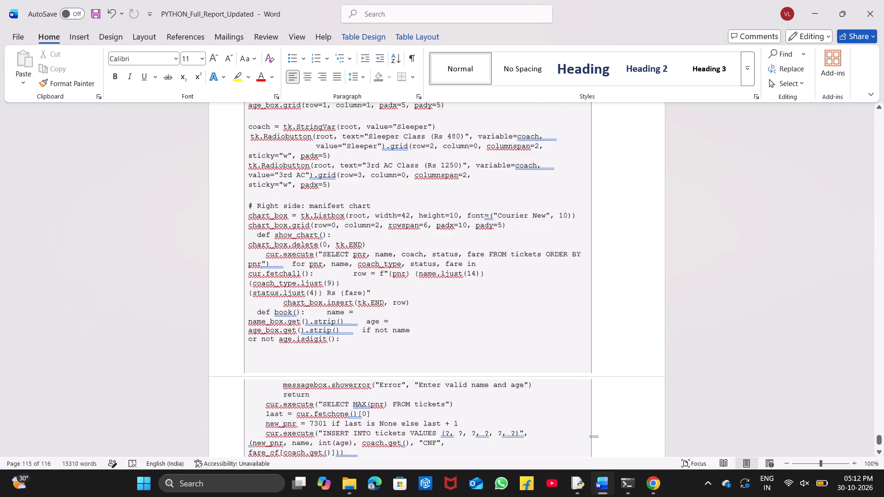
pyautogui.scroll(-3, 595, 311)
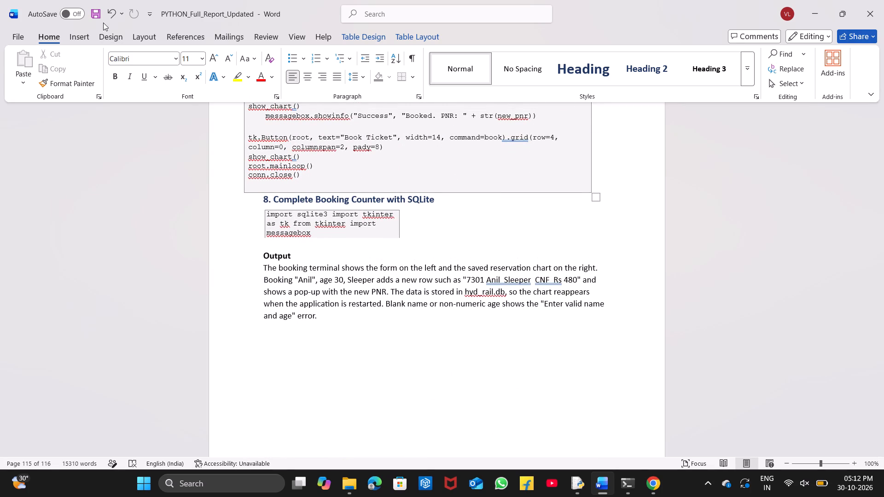
# Undo the section 8 code table moves and the screenshot resize, keeping the Reservation Chart screenshot inserted in place of section 7's output description.
pyautogui.click(110, 13)
pyautogui.click(110, 13)
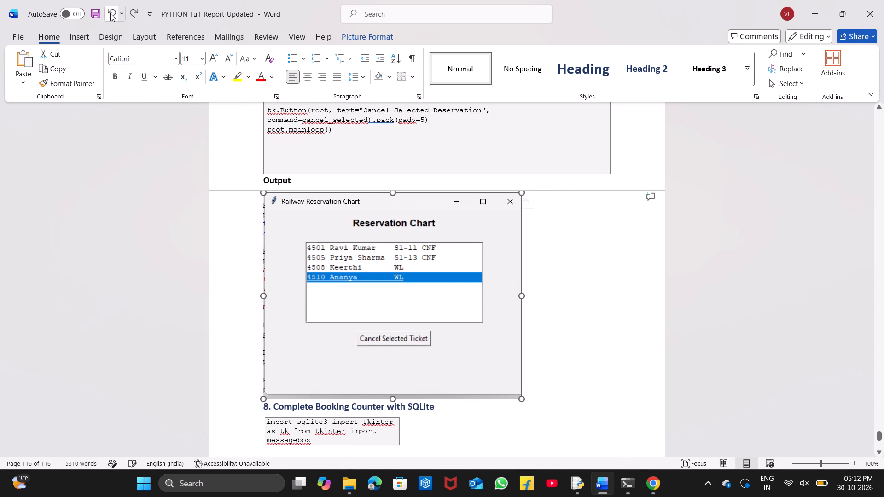
pyautogui.click(110, 13)
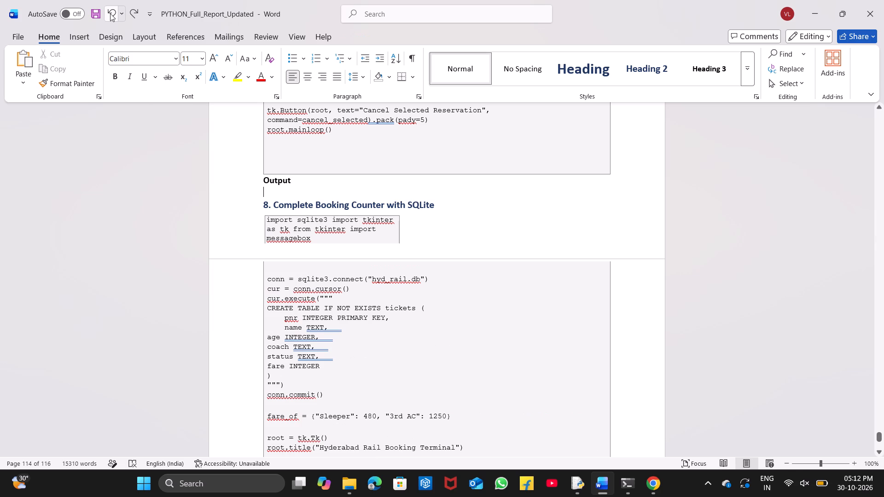
pyautogui.click(110, 13)
pyautogui.click(110, 13)
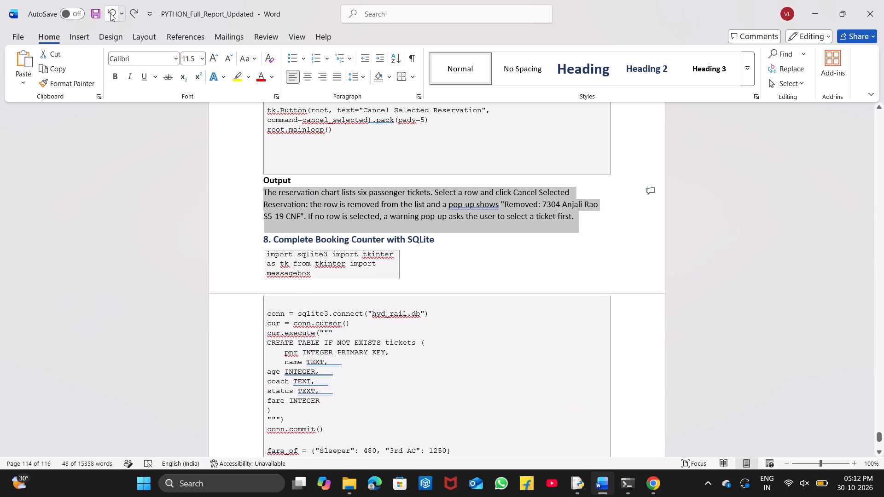
pyautogui.click(133, 6)
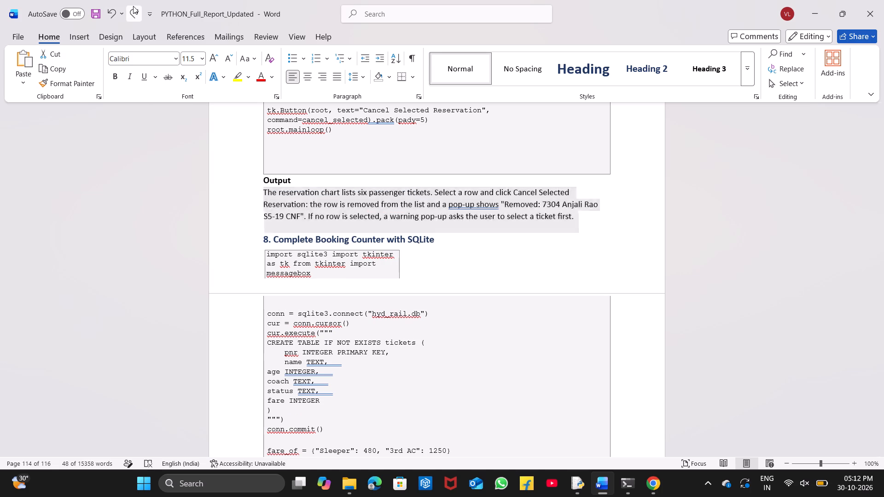
pyautogui.click(133, 6)
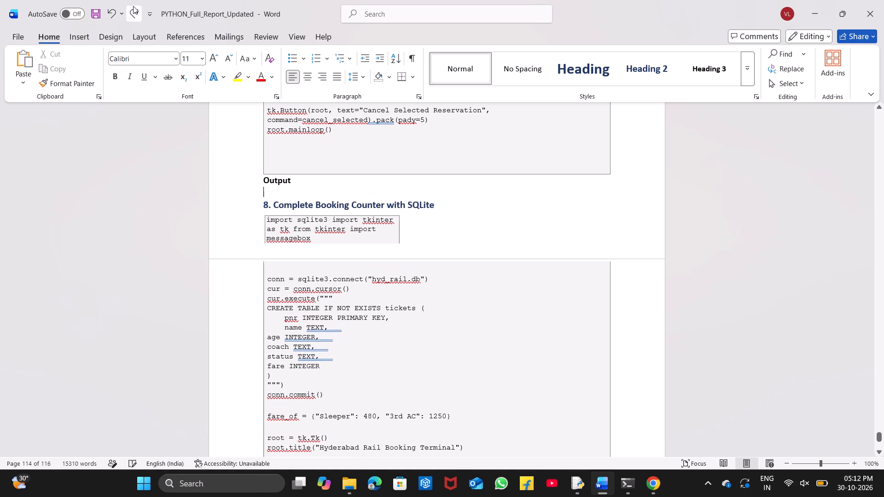
pyautogui.click(133, 6)
# Replace the code in 1.py with ChatGPT's Program 8 railway booking counter code, save the file and run it.
pyautogui.scroll(-2, 313, 237)
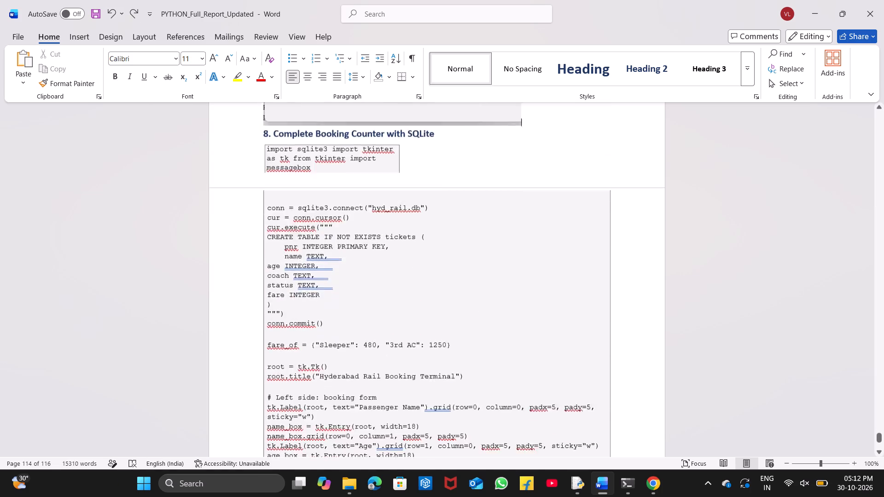
pyautogui.scroll(-4, 313, 237)
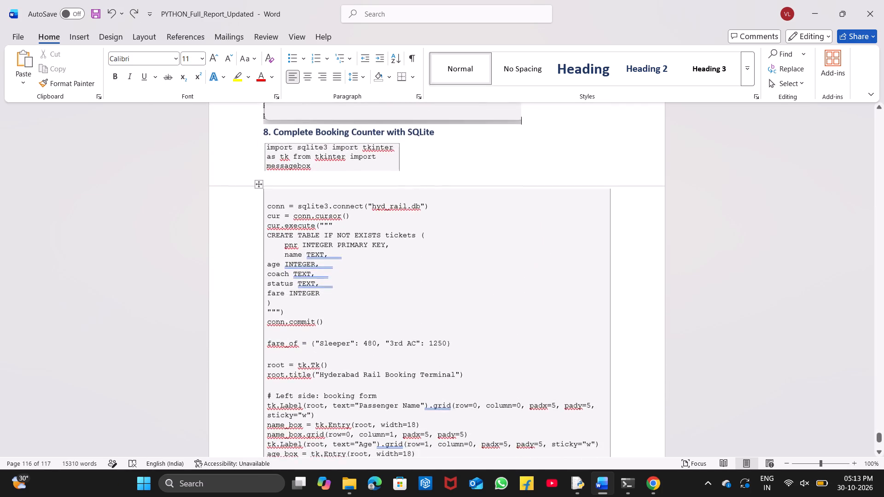
pyautogui.scroll(-3, 313, 237)
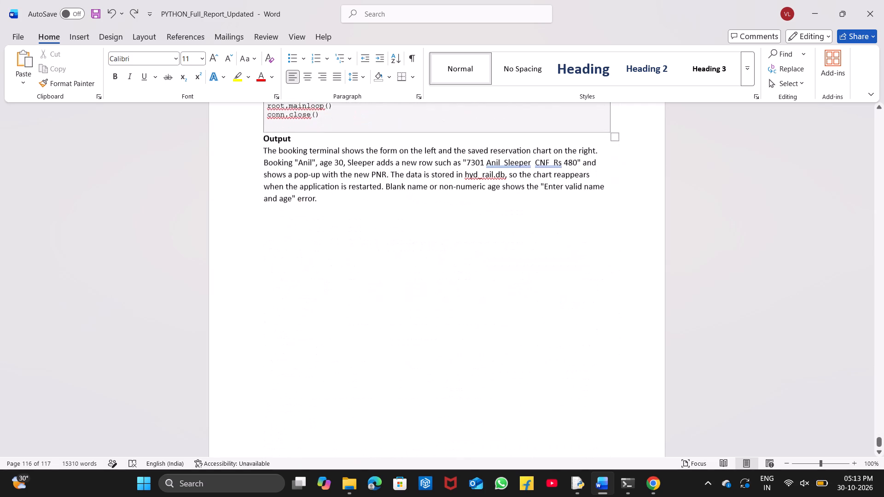
pyautogui.scroll(-1, 313, 237)
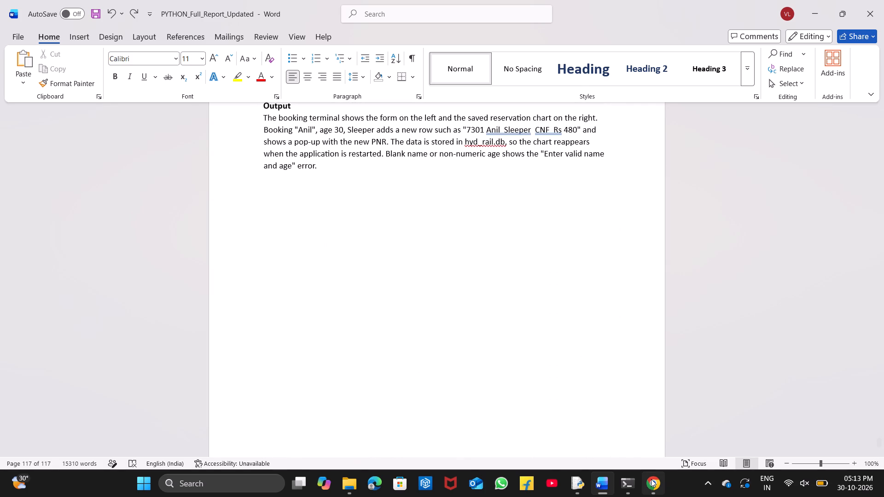
pyautogui.click(673, 430)
pyautogui.scroll(-3, 659, 330)
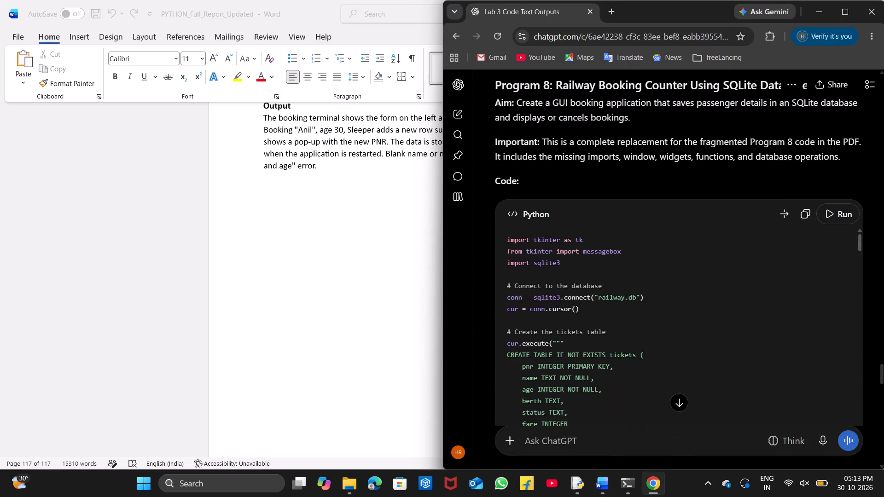
pyautogui.scroll(-2, 659, 330)
pyautogui.click(806, 206)
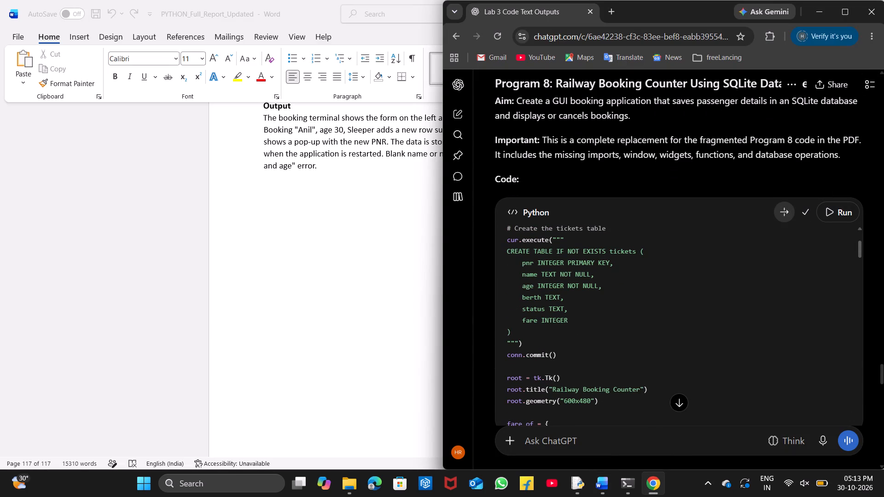
pyautogui.scroll(-4, 484, 317)
pyautogui.scroll(1, 484, 317)
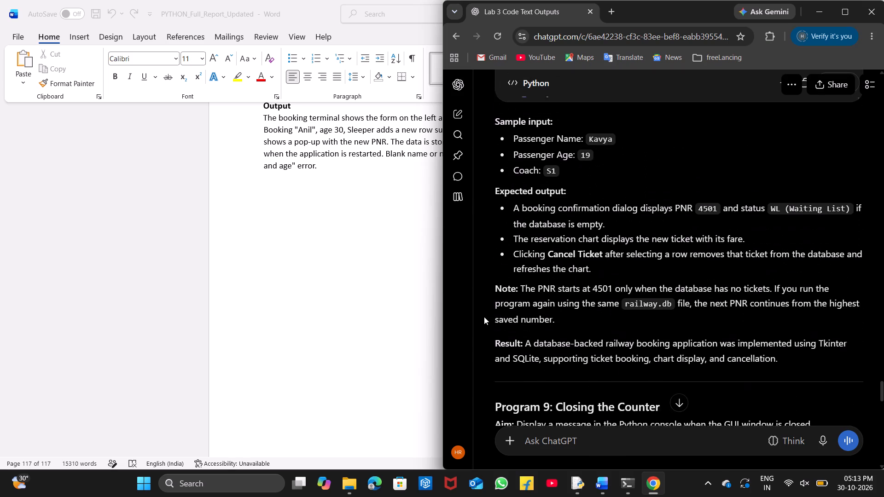
pyautogui.scroll(1, 484, 317)
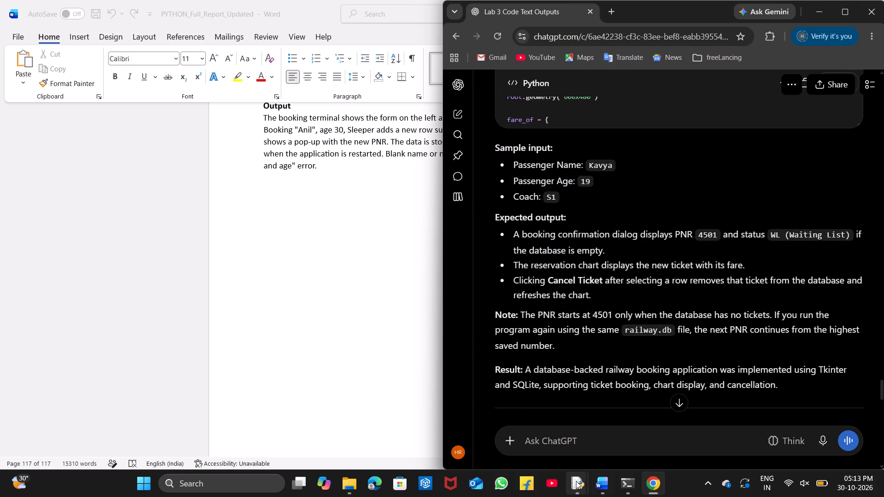
pyautogui.click(491, 429)
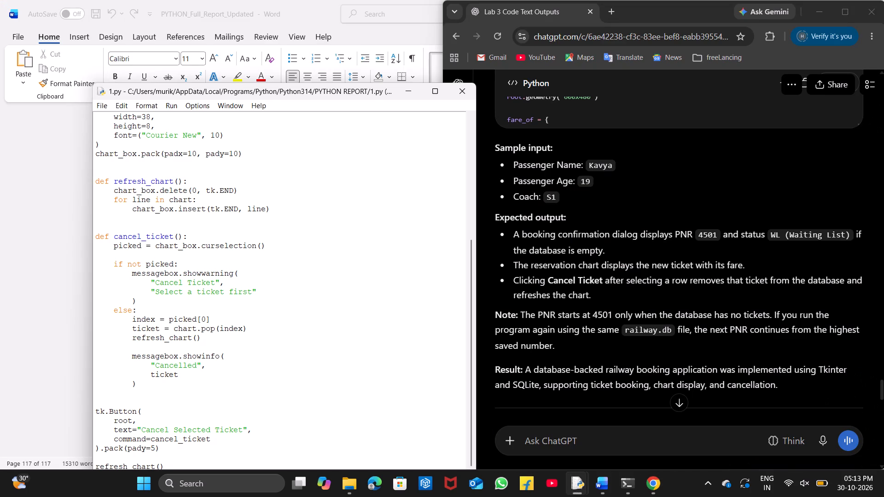
pyautogui.hotkey('ctrl', 'a')
pyautogui.hotkey('ctrl', 'v')
pyautogui.hotkey('ctrl', 's')
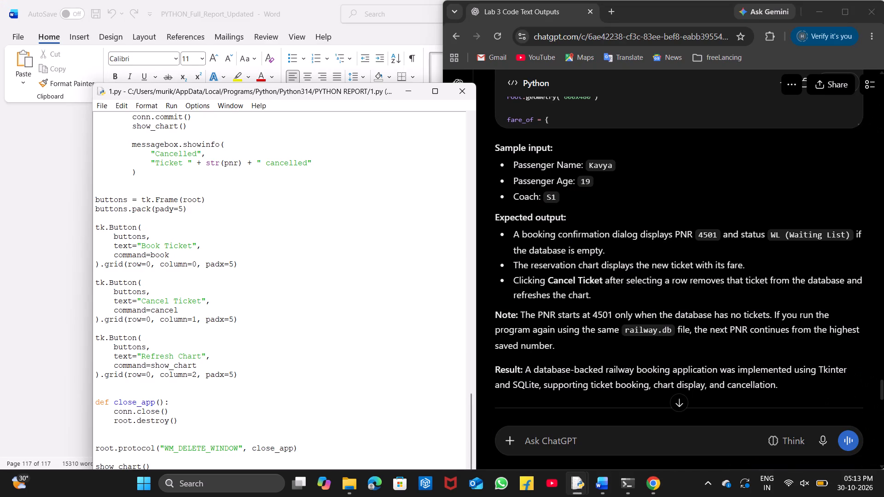
pyautogui.press('F5')
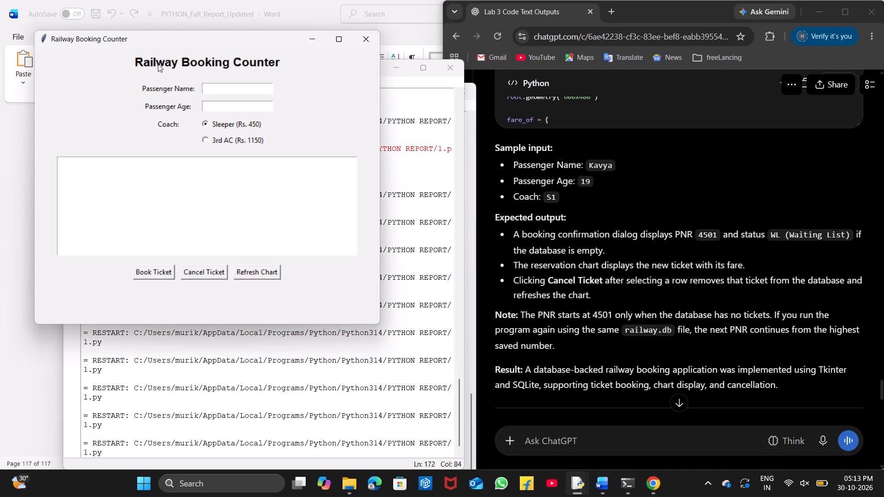
# Book a ticket in the Railway Booking Counter for passenger KAVYA, age 21, in the 3rd AC (Rs. 1150) coach.
pyautogui.click(209, 88)
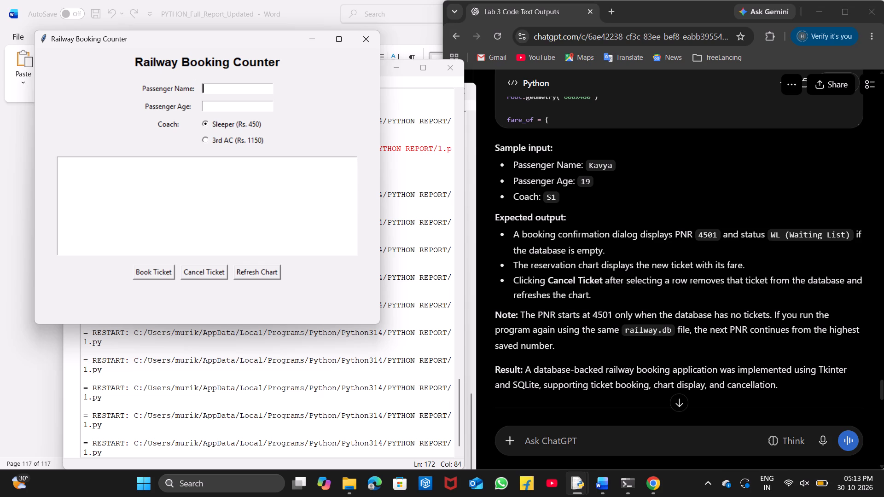
pyautogui.write('KAVYA')
pyautogui.click(215, 101)
pyautogui.write('21')
pyautogui.click(207, 140)
pyautogui.click(154, 272)
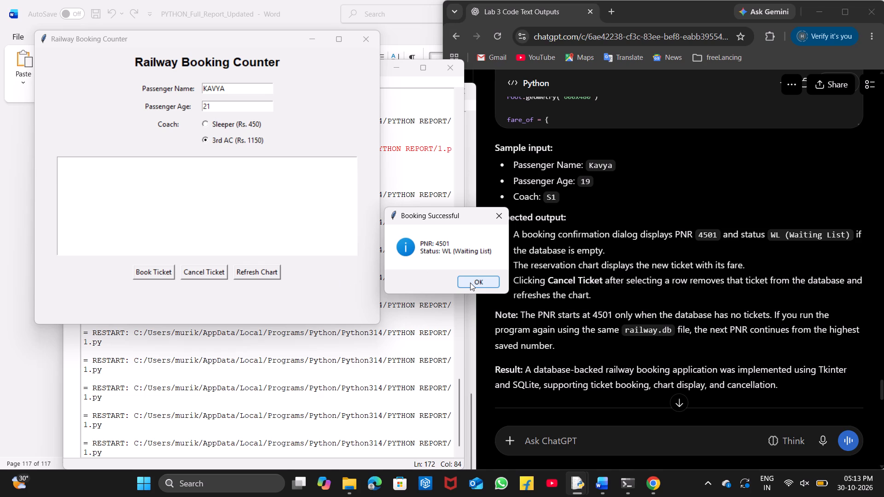
# Capture a screenshot region covering the filled Railway Booking Counter form together with the Booking Successful dialog.
pyautogui.press('shift+super+s')
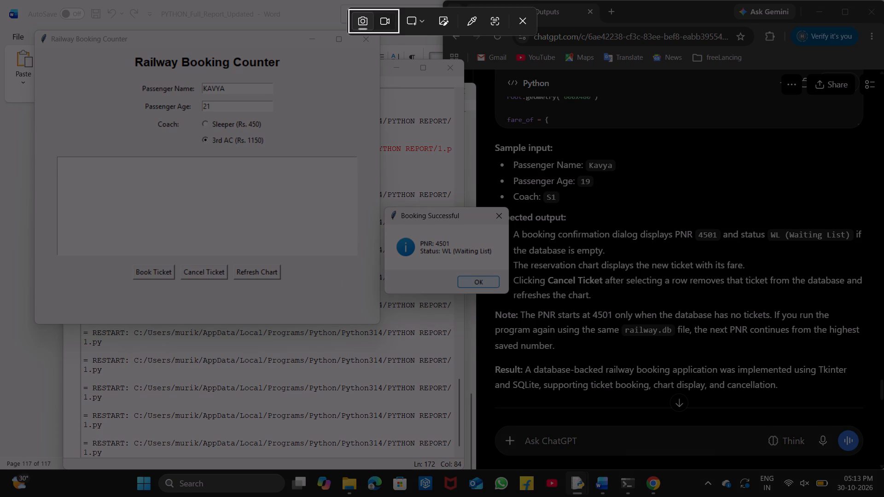
pyautogui.moveTo(34, 32); pyautogui.dragTo(490, 299)
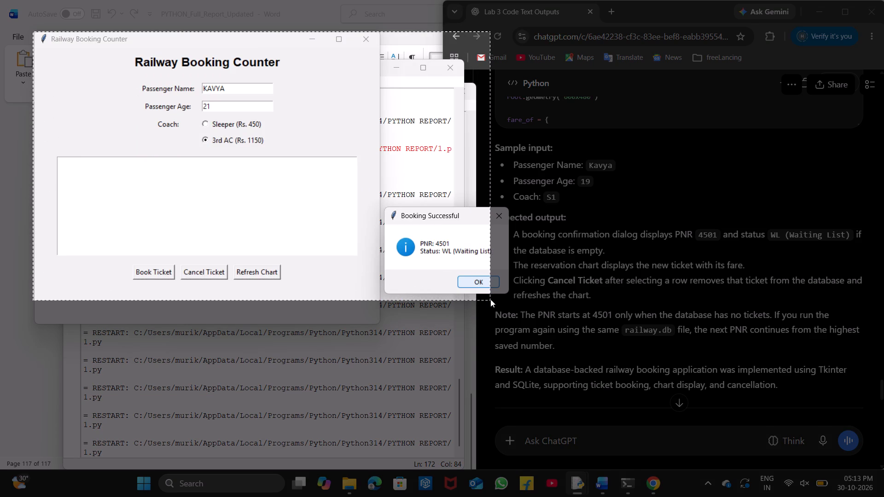
pyautogui.moveTo(490, 299); pyautogui.dragTo(497, 299)
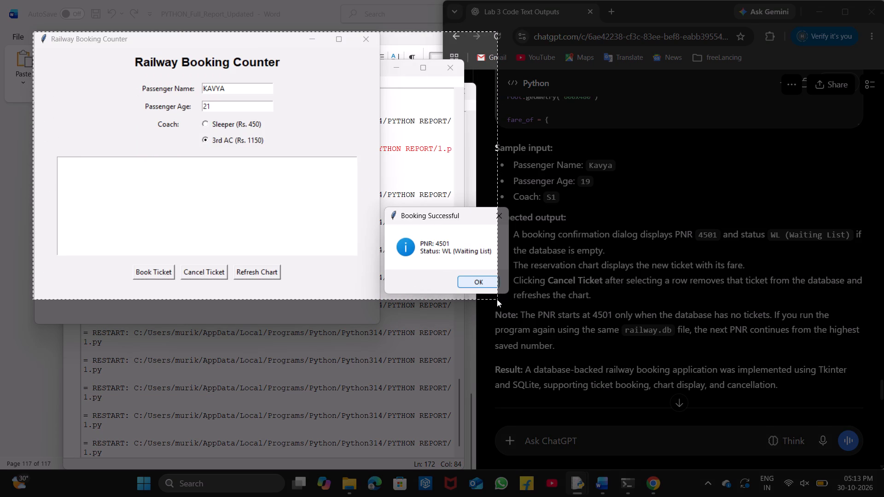
pyautogui.moveTo(497, 299); pyautogui.dragTo(496, 300)
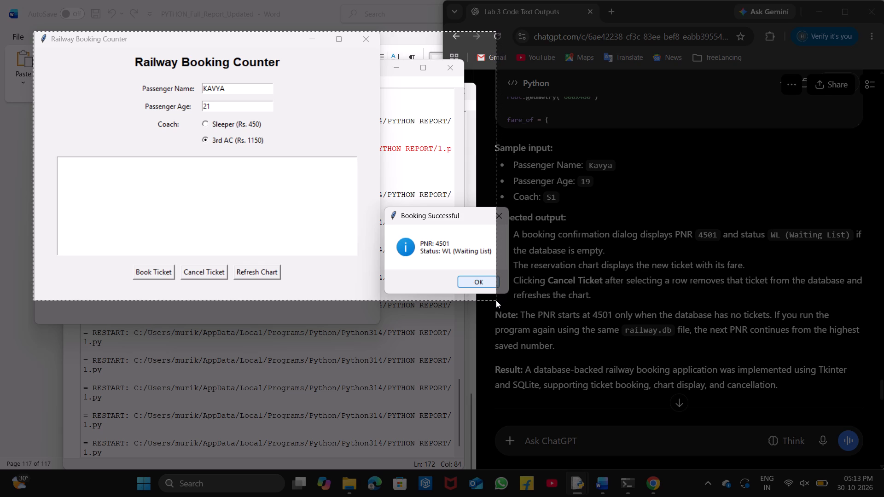
pyautogui.moveTo(496, 300); pyautogui.dragTo(496, 300)
pyautogui.moveTo(496, 300); pyautogui.dragTo(495, 294)
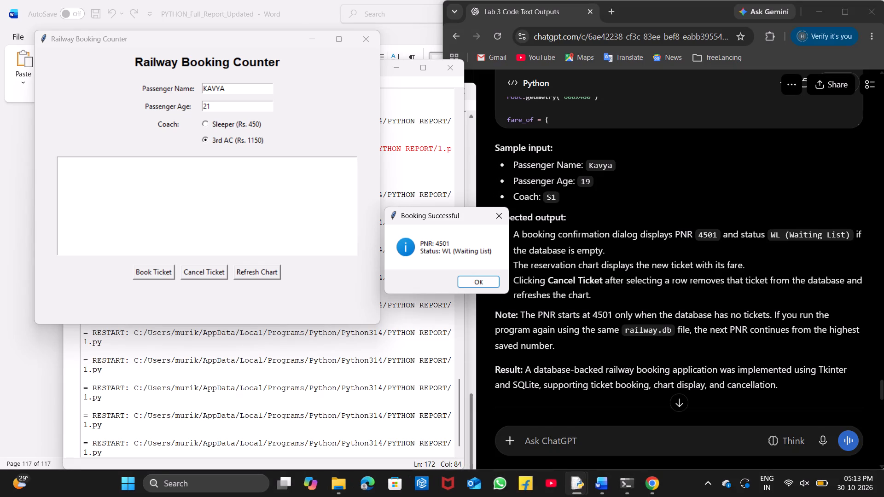
# Replace section 8's output description in the Word report with the captured Railway Booking Counter screenshot.
pyautogui.click(603, 478)
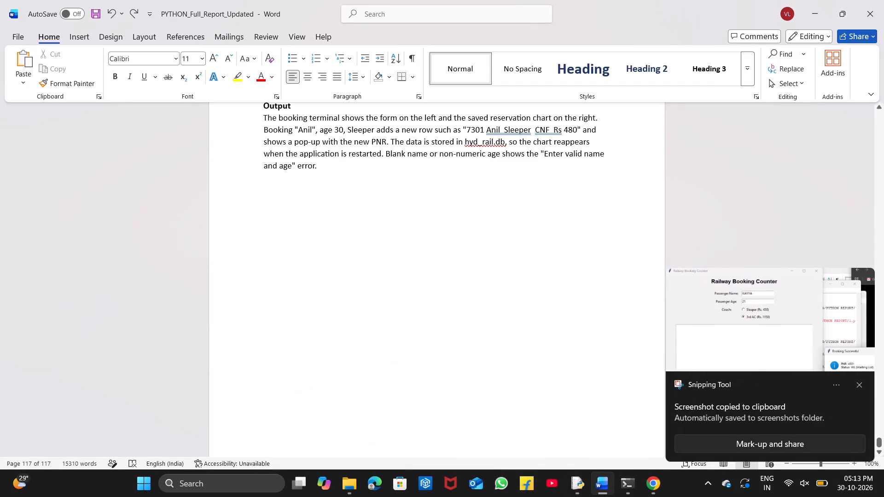
pyautogui.moveTo(264, 118); pyautogui.dragTo(331, 185)
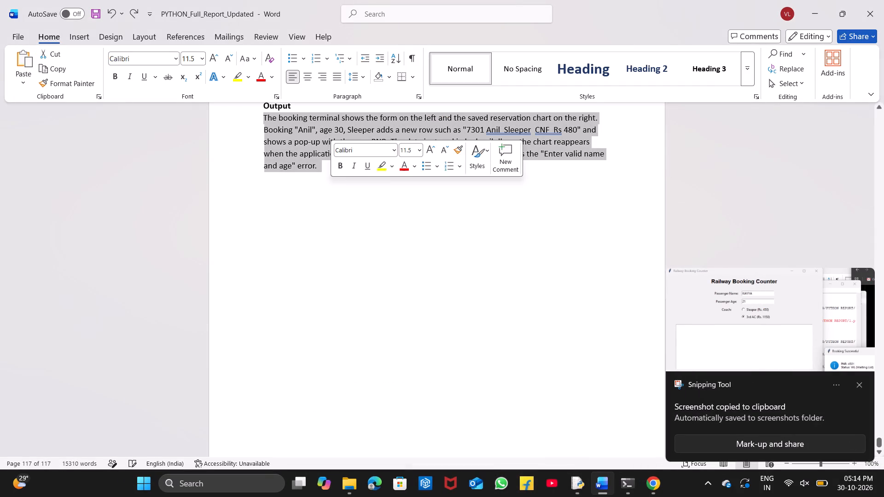
pyautogui.press('BackSpace')
pyautogui.hotkey('ctrl', 'v')
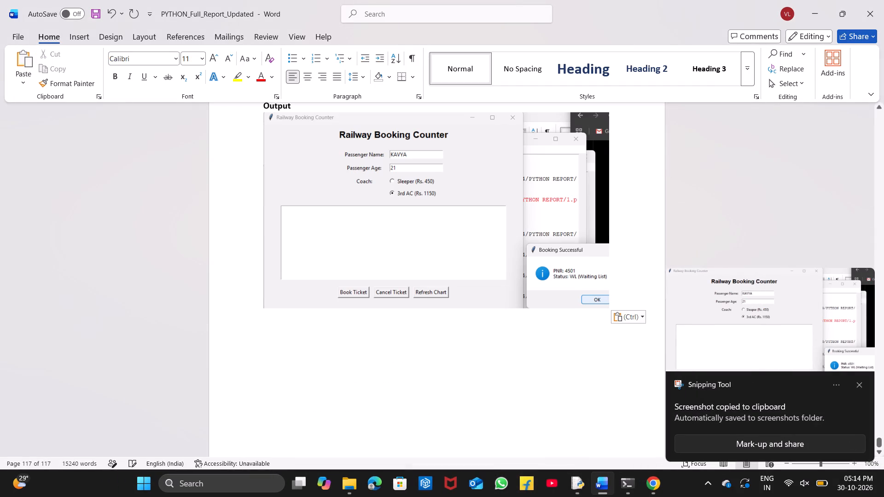
# Review section 8's hyd_rail.db booking terminal code and the inserted output screenshot at the end of the report.
pyautogui.scroll(-6, 439, 353)
pyautogui.scroll(5, 439, 353)
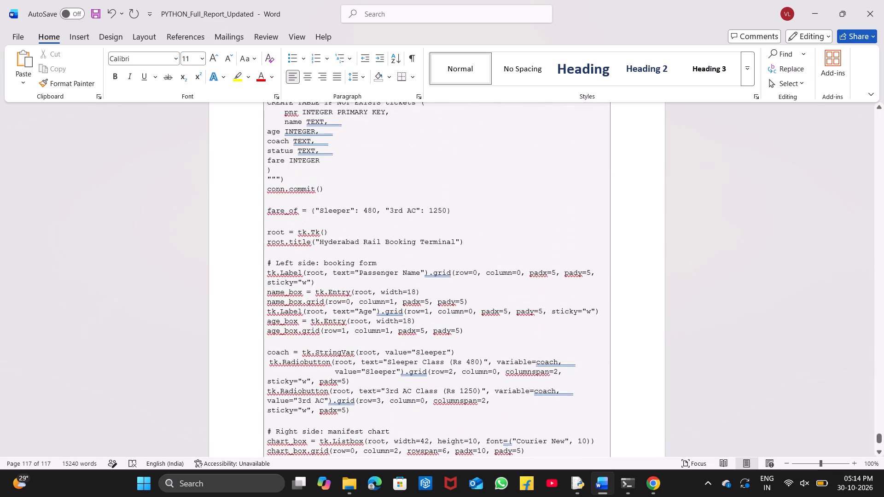
pyautogui.scroll(2, 439, 353)
pyautogui.scroll(-2, 439, 353)
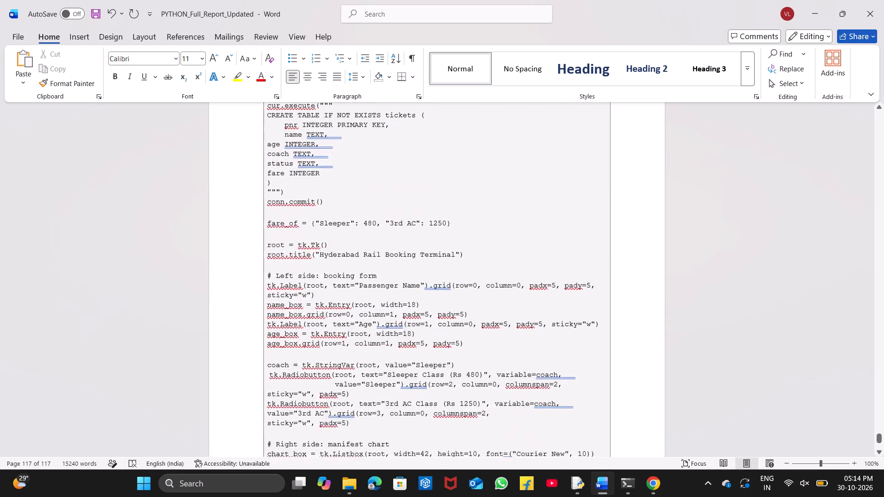
pyautogui.scroll(-1, 439, 353)
pyautogui.scroll(2, 439, 353)
pyautogui.scroll(-2, 439, 353)
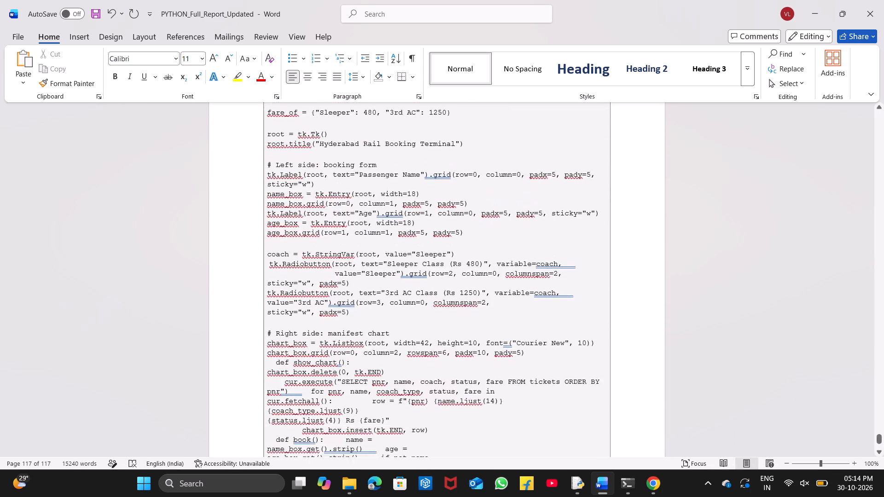
pyautogui.scroll(-5, 439, 353)
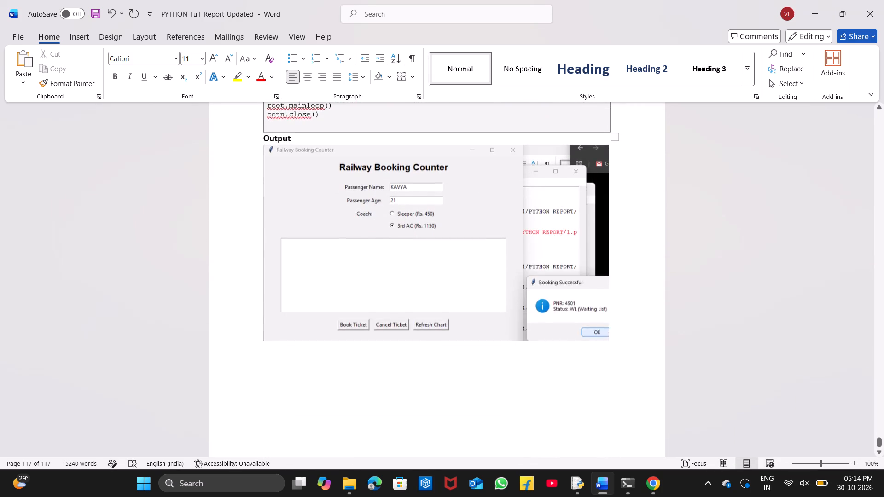
pyautogui.scroll(-2, 439, 353)
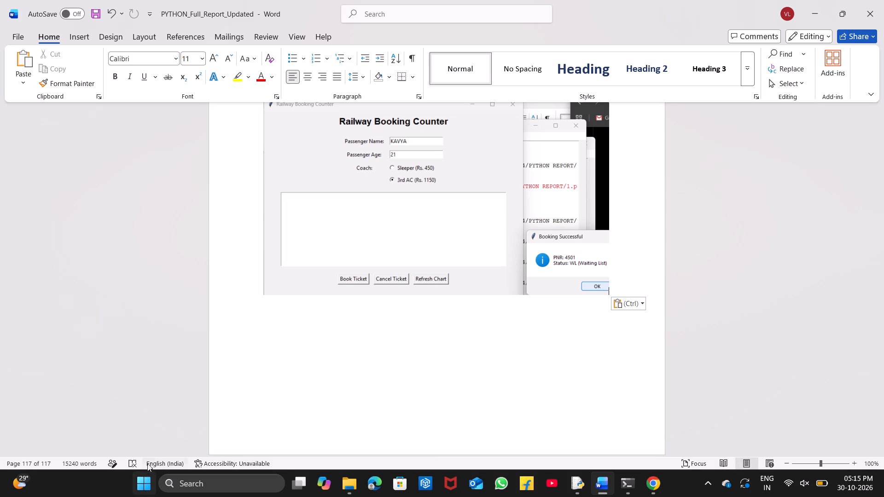
pyautogui.click(146, 480)
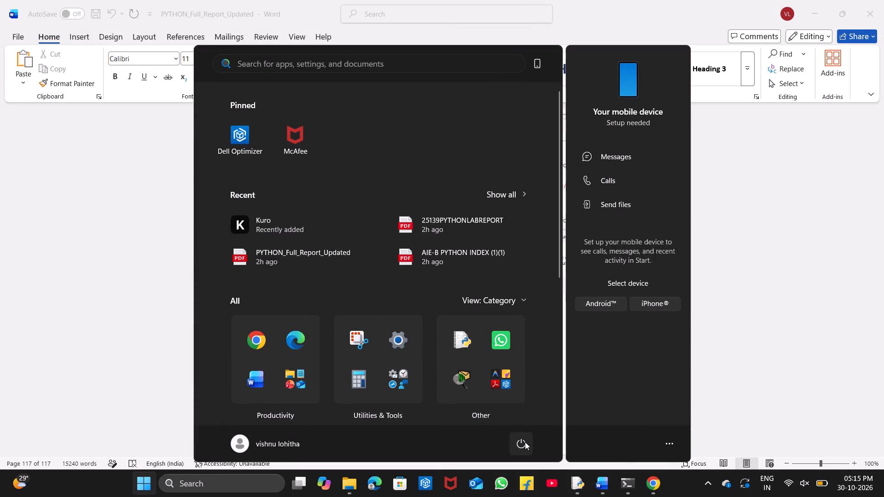
pyautogui.click(525, 442)
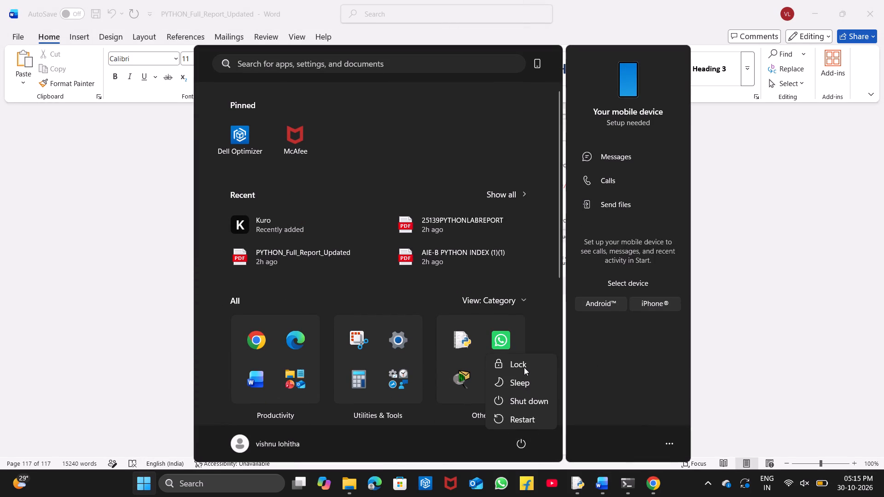